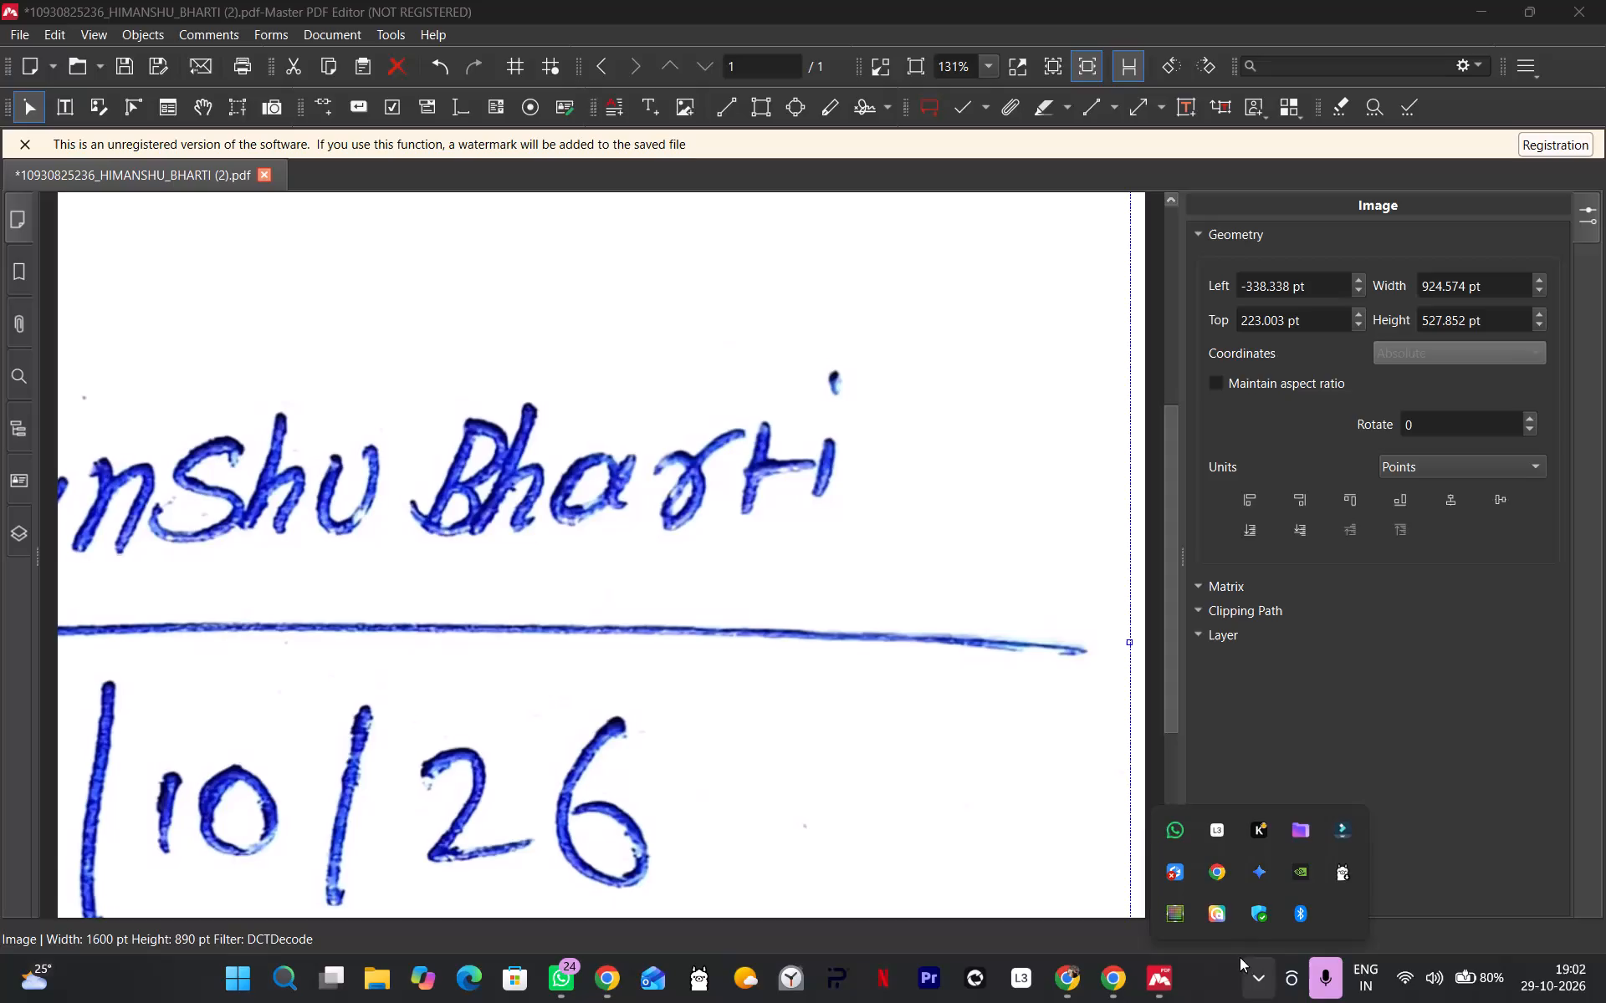
Start a recording session in Loggy3, check that it is running, and minimise its window.
{"action": "left_click", "coordinate": [1222, 828]}
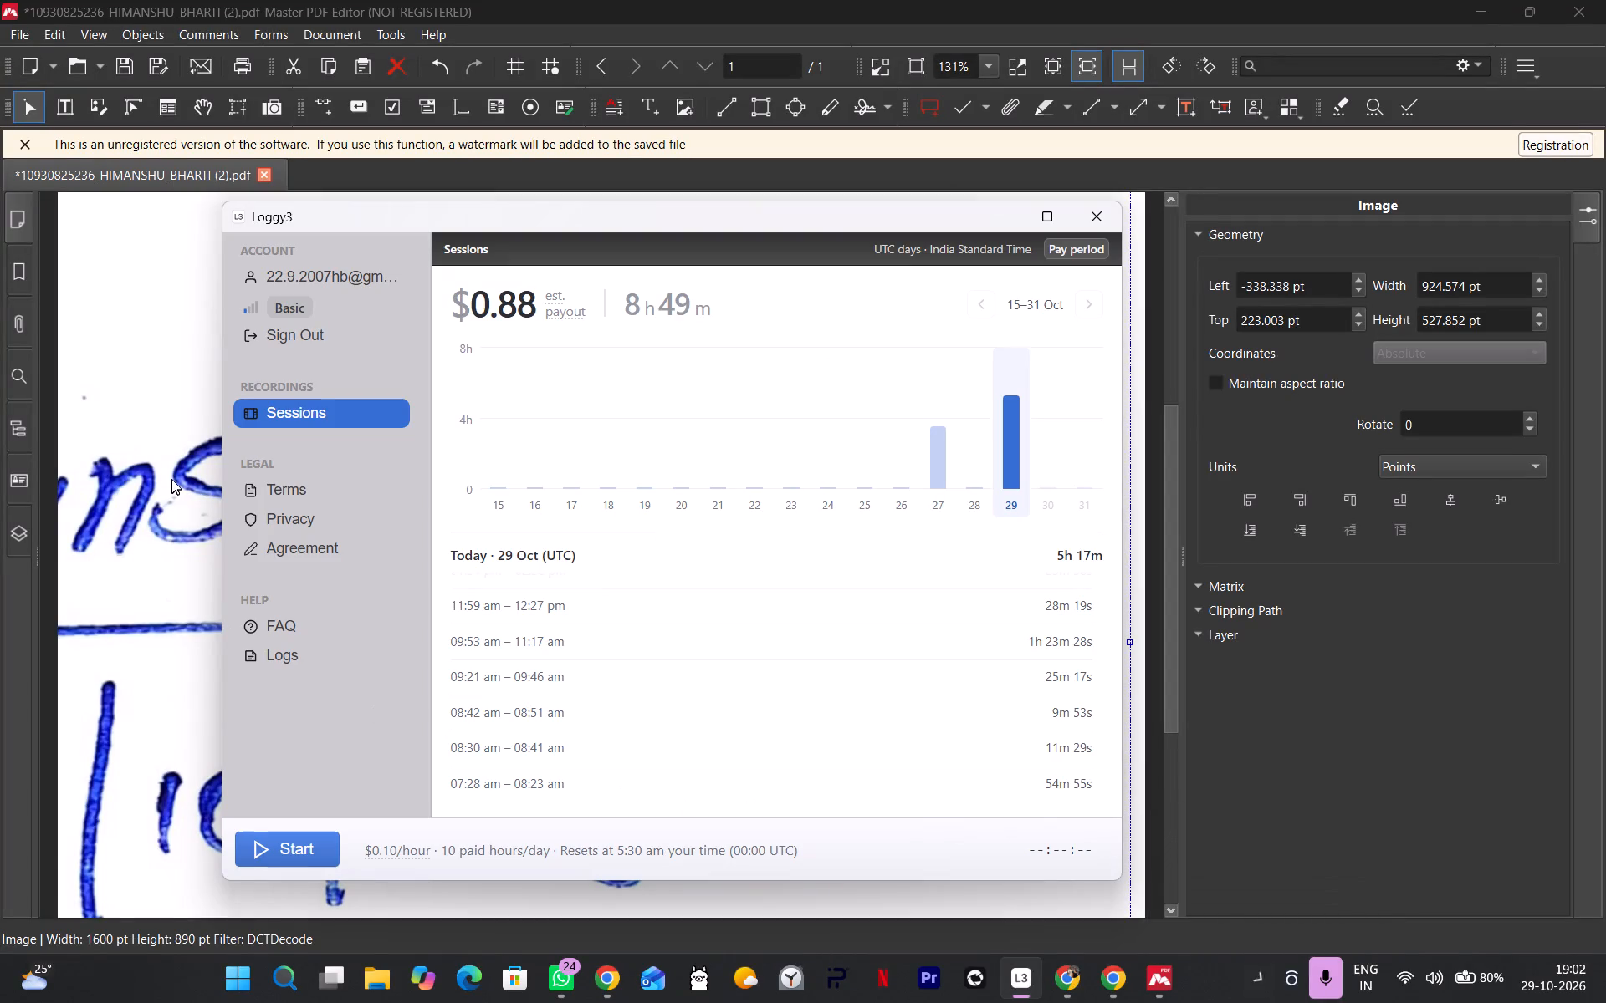
{"action": "scroll", "coordinate": [642, 700], "scroll_direction": "down", "scroll_amount": 4}
{"action": "left_click", "coordinate": [304, 848]}
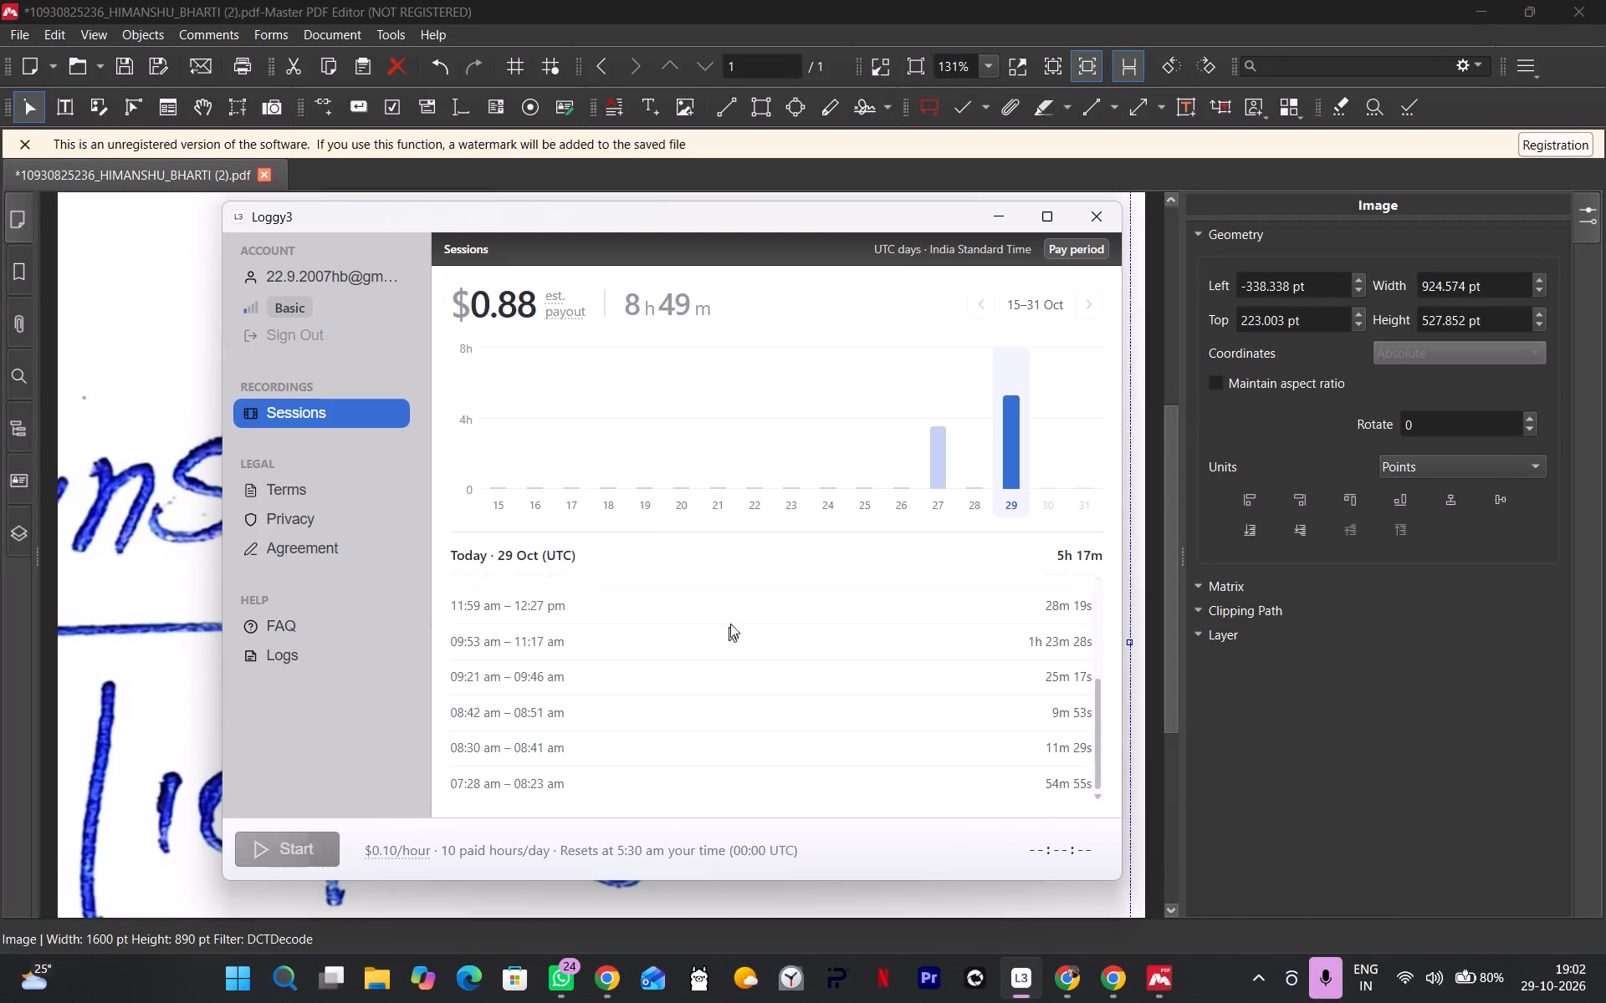
{"action": "left_click", "coordinate": [1004, 220]}
{"action": "left_click", "coordinate": [1262, 985]}
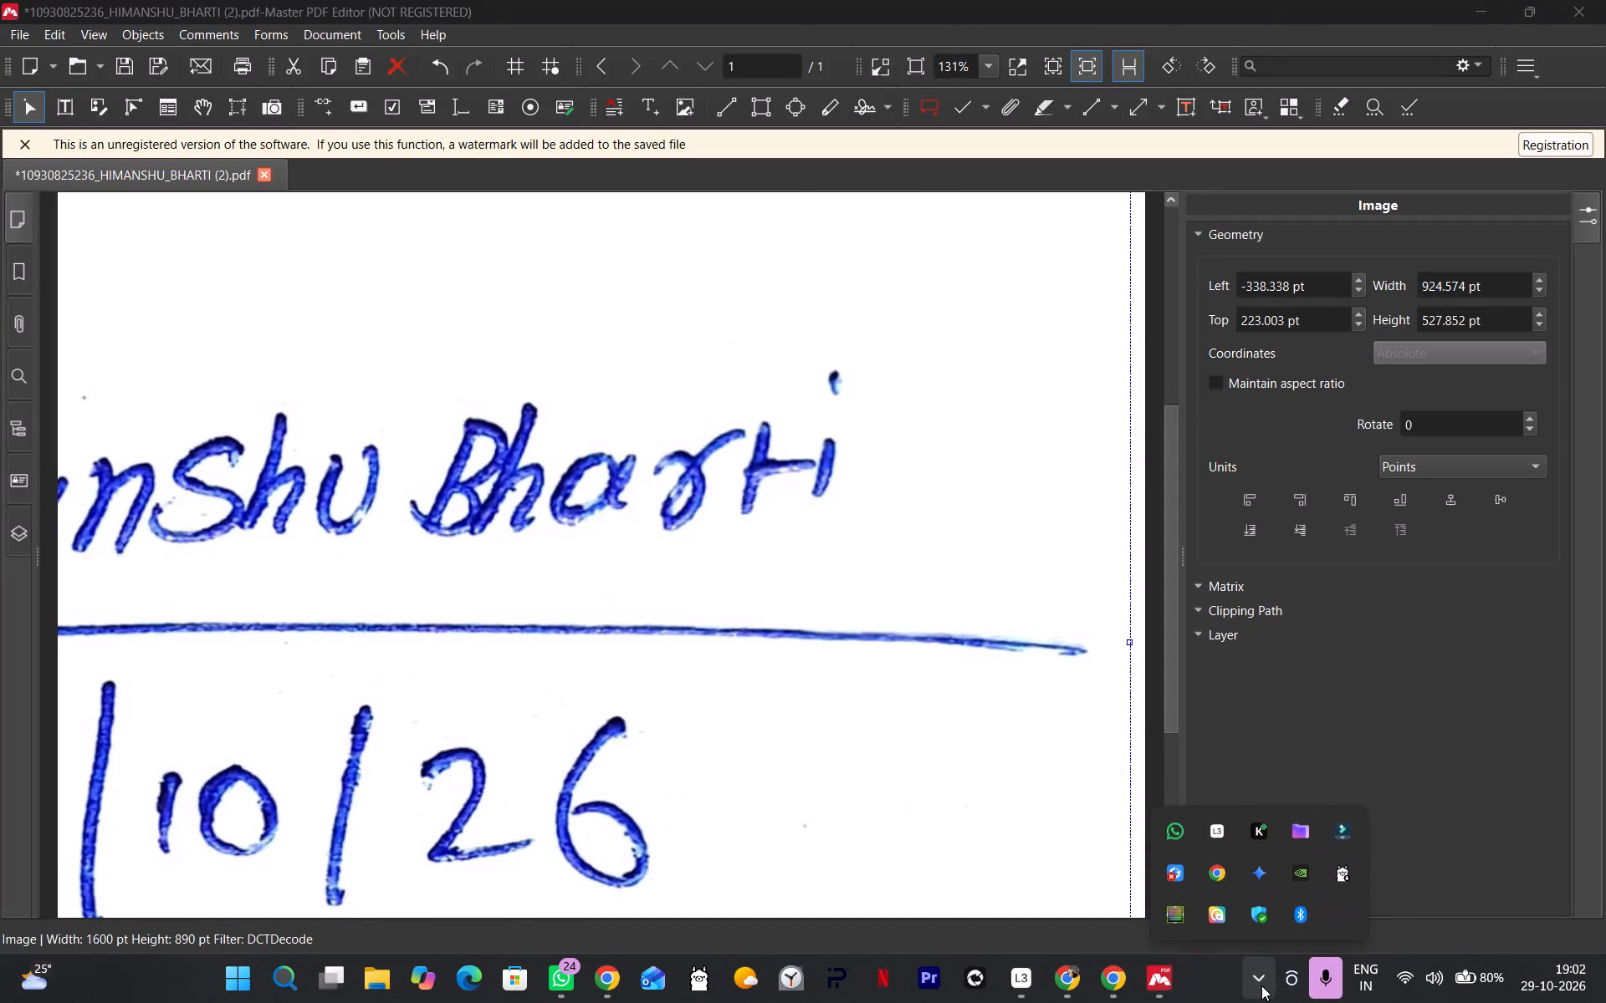
{"action": "left_click", "coordinate": [1219, 827]}
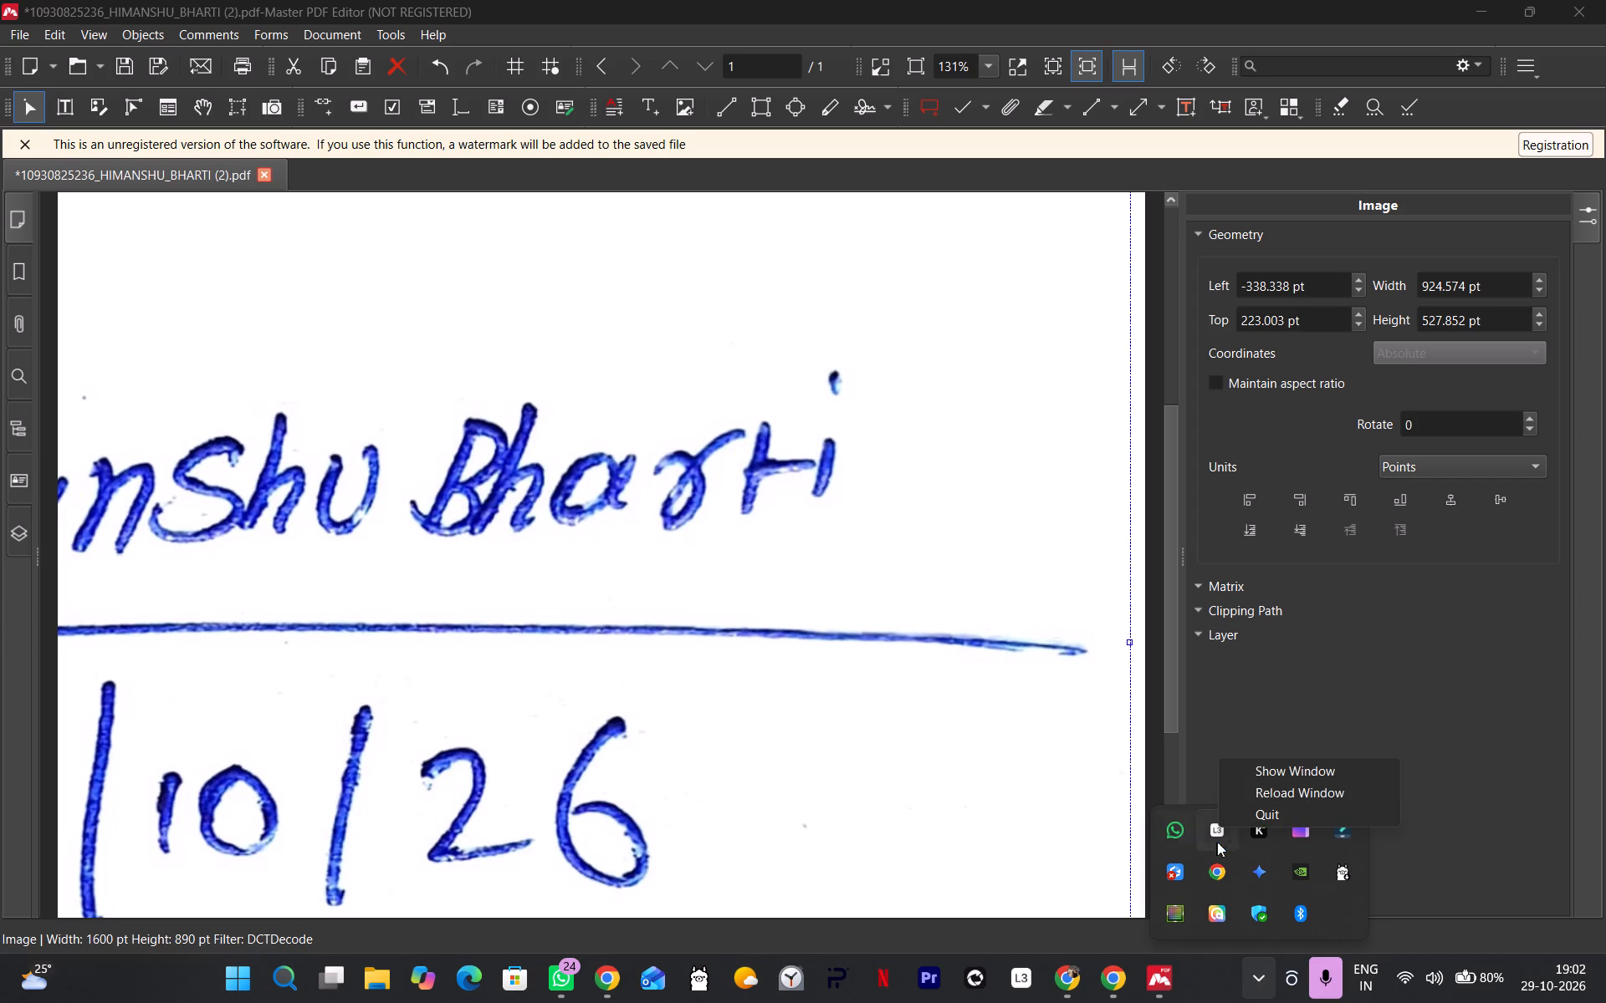
{"action": "left_click", "coordinate": [1209, 827]}
{"action": "left_click", "coordinate": [1014, 985]}
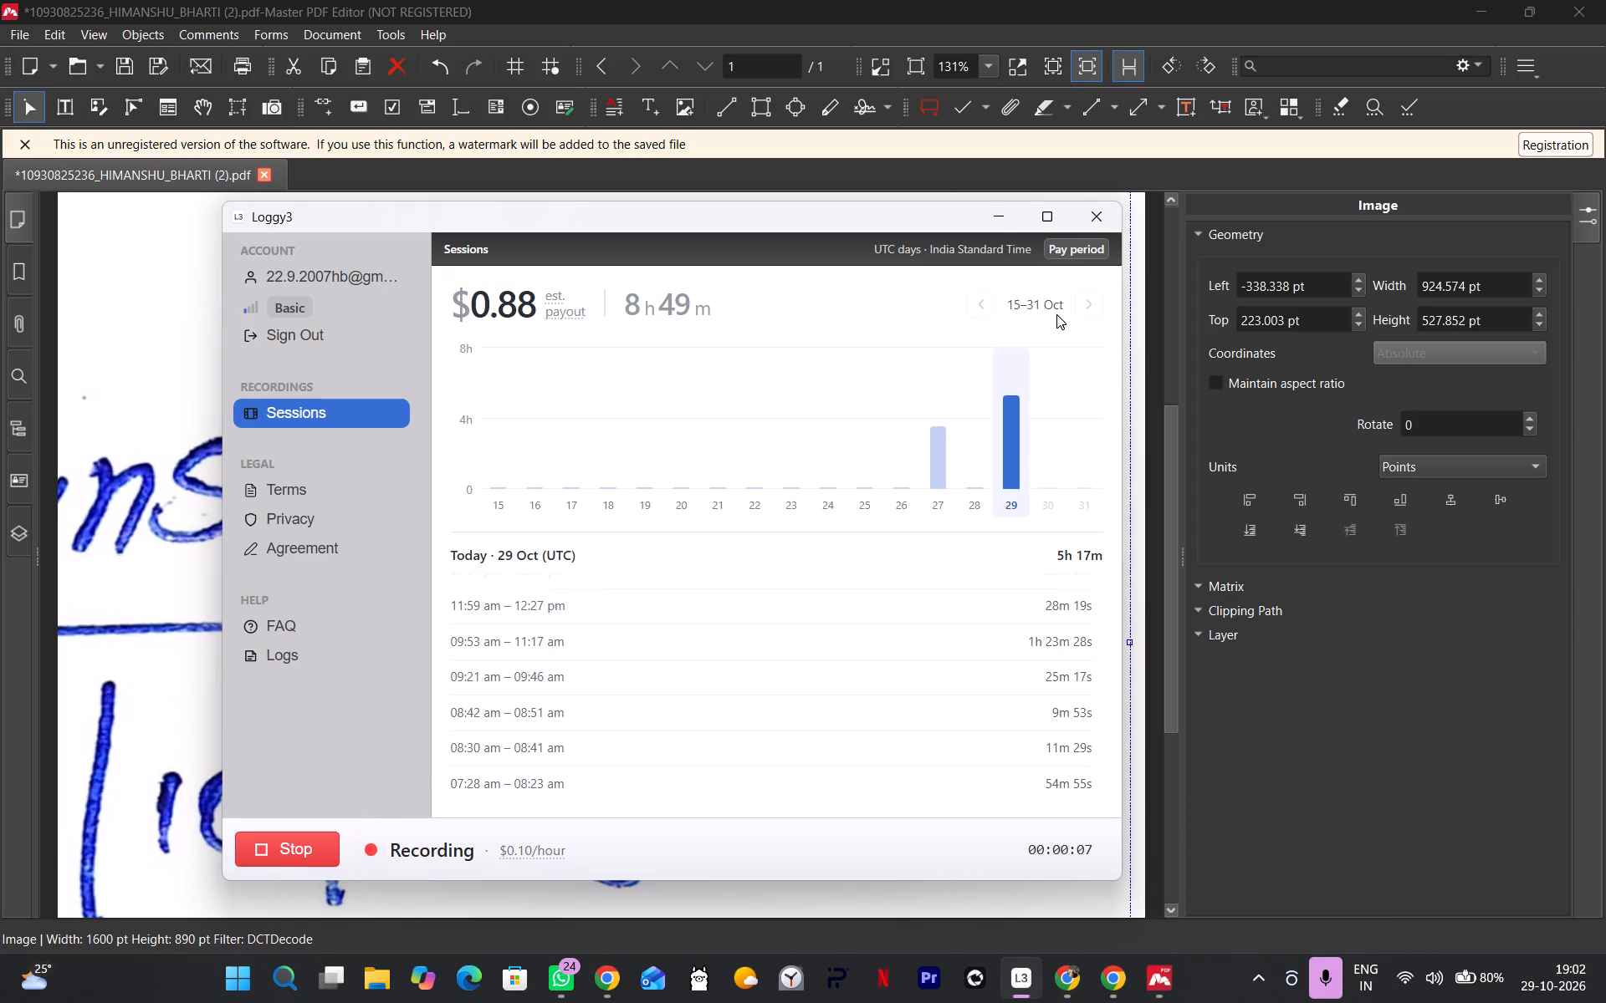
{"action": "left_click", "coordinate": [993, 221]}
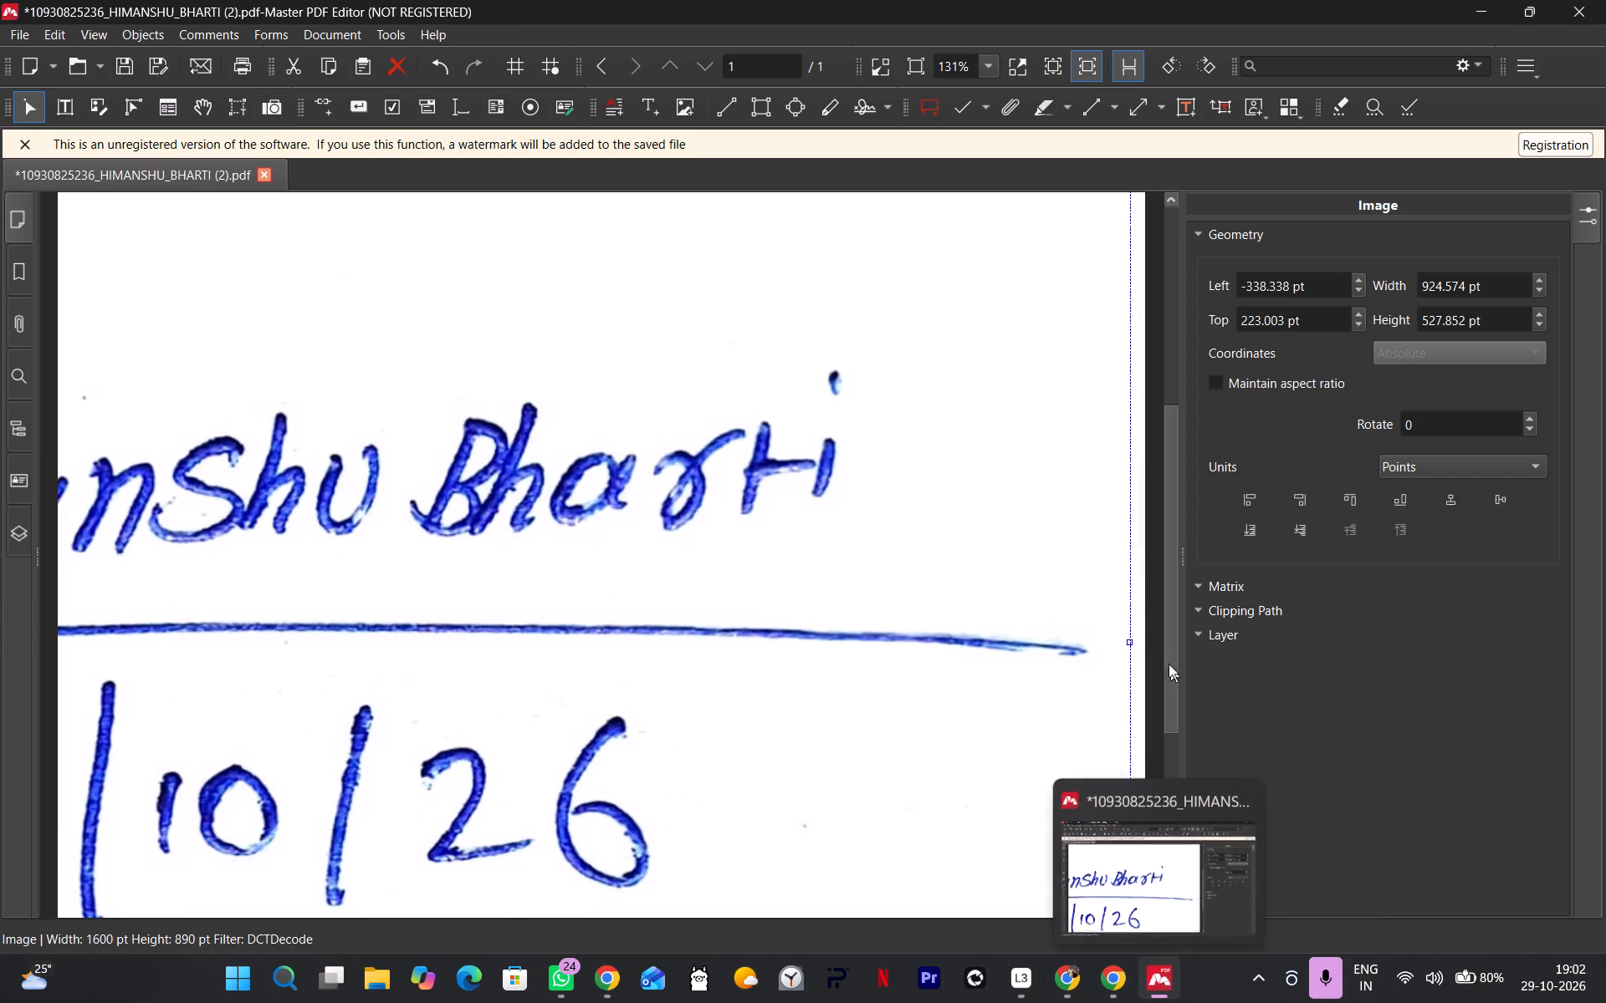
Shrink the oversized handwritten signature and date image to about 90 by 46 pt.
{"action": "left_click_drag", "start_coordinate": [1013, 372], "coordinate": [980, 408]}
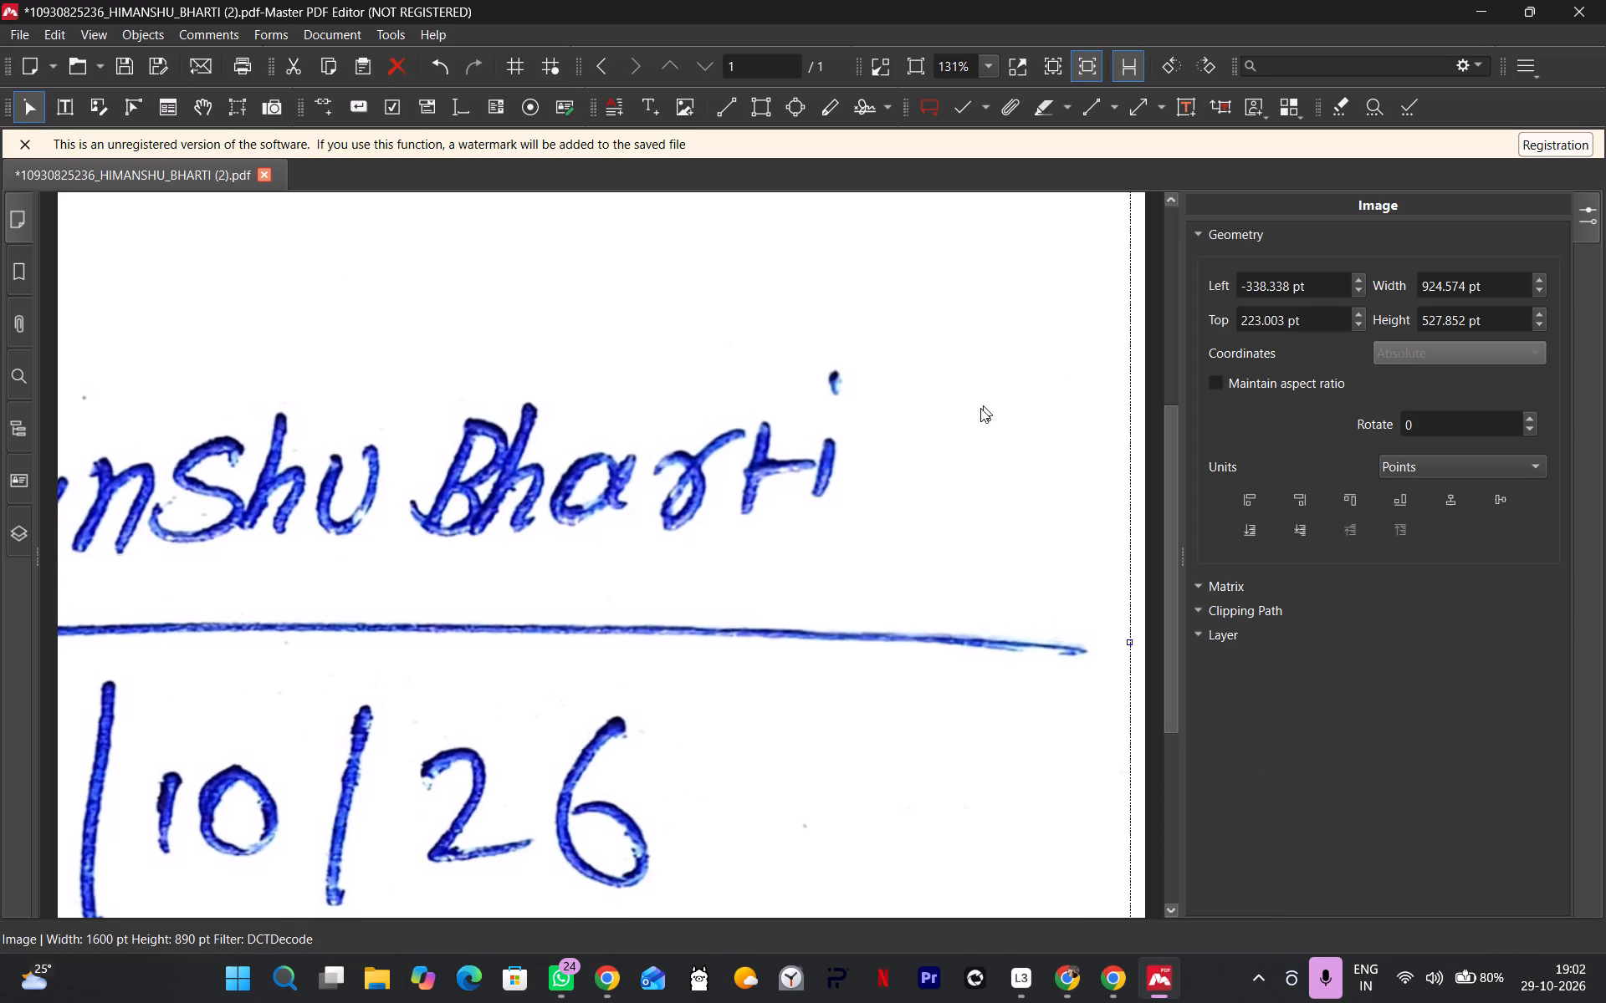
{"action": "left_click_drag", "start_coordinate": [980, 408], "coordinate": [957, 445]}
{"action": "left_click_drag", "start_coordinate": [1072, 229], "coordinate": [512, 585]}
{"action": "left_click_drag", "start_coordinate": [272, 640], "coordinate": [772, 408]}
{"action": "left_click_drag", "start_coordinate": [1012, 352], "coordinate": [506, 522]}
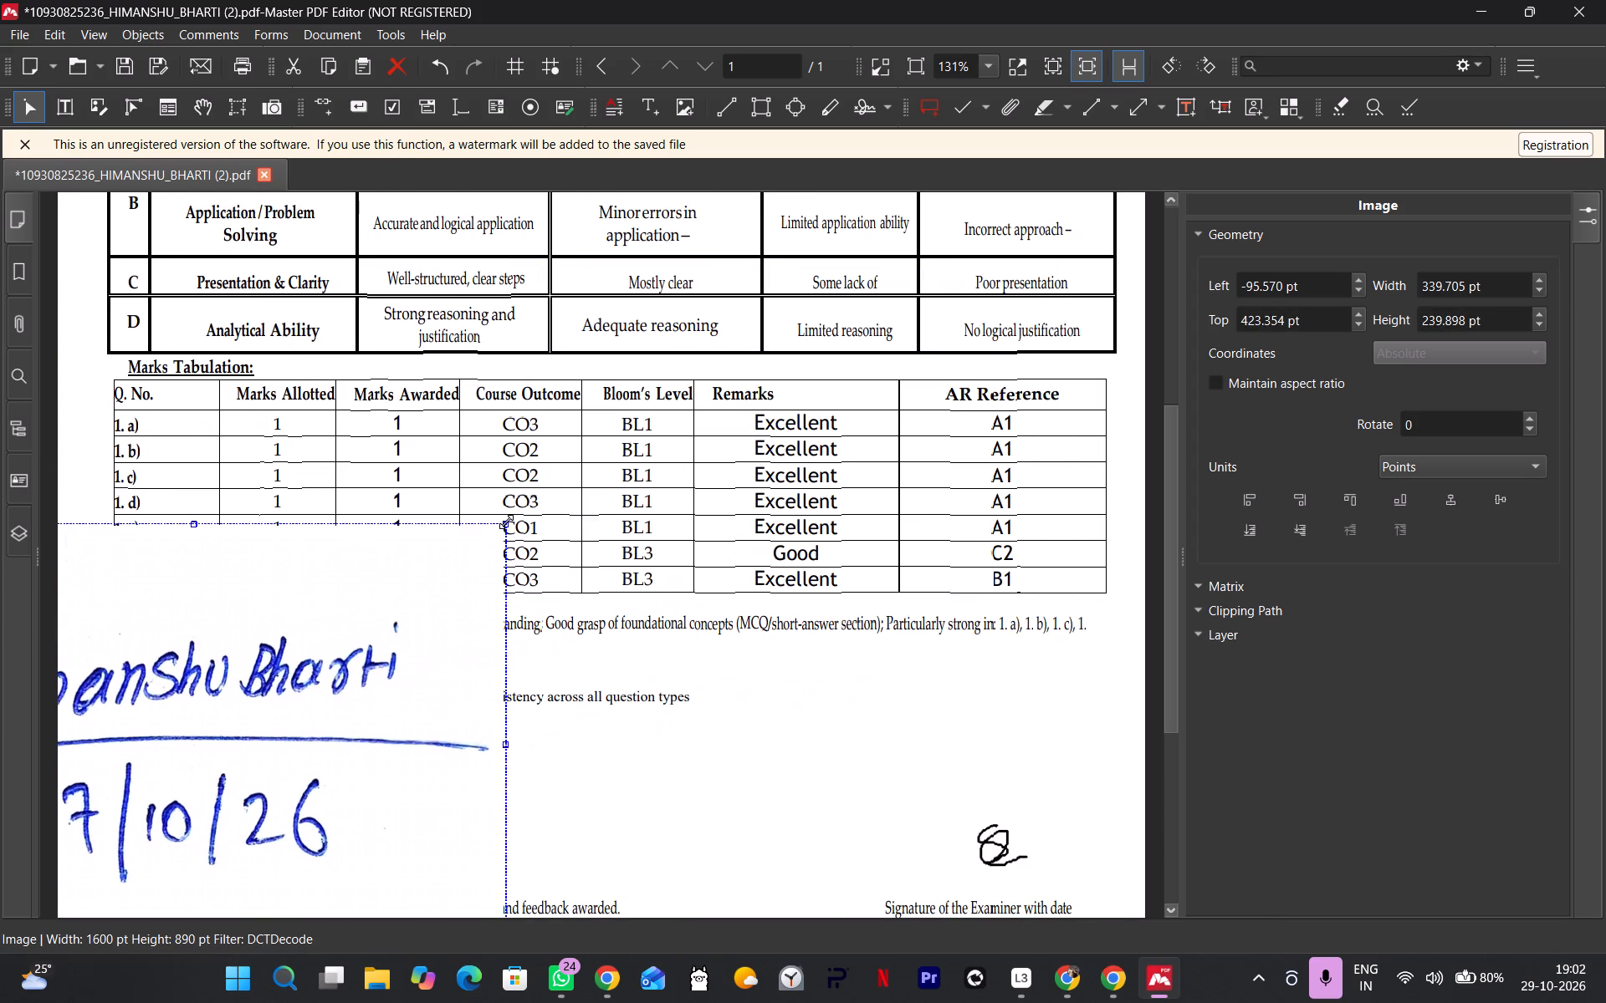
{"action": "left_click_drag", "start_coordinate": [357, 588], "coordinate": [827, 423]}
{"action": "left_click_drag", "start_coordinate": [976, 358], "coordinate": [877, 473]}
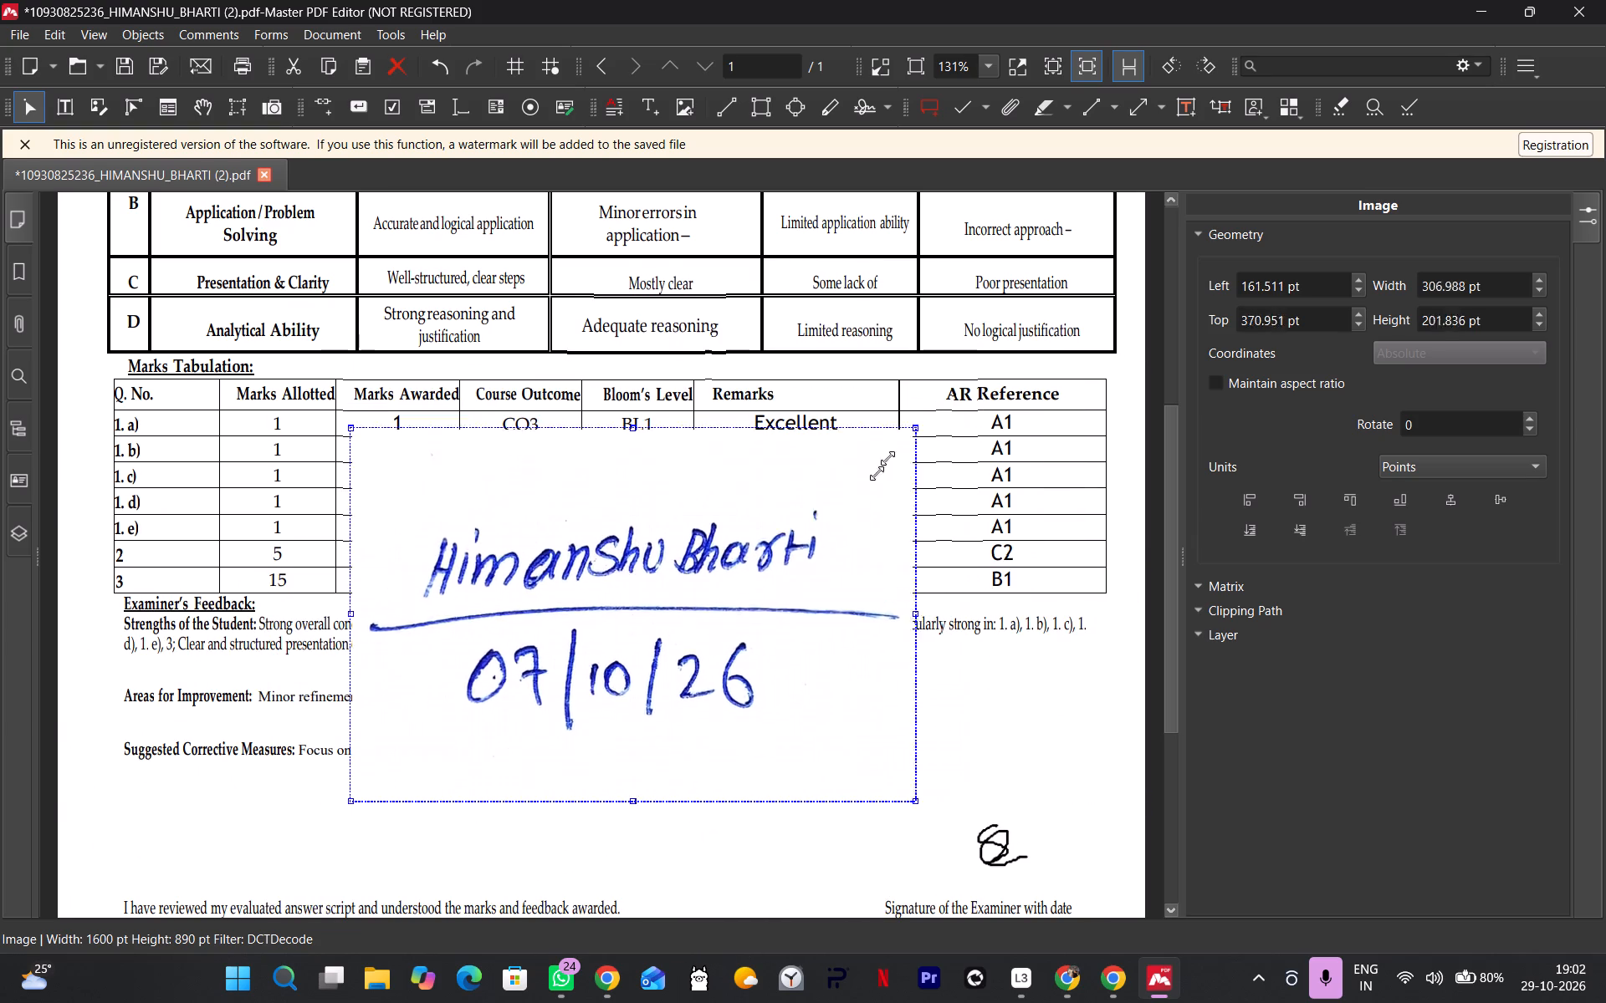
{"action": "left_click_drag", "start_coordinate": [877, 473], "coordinate": [623, 661]}
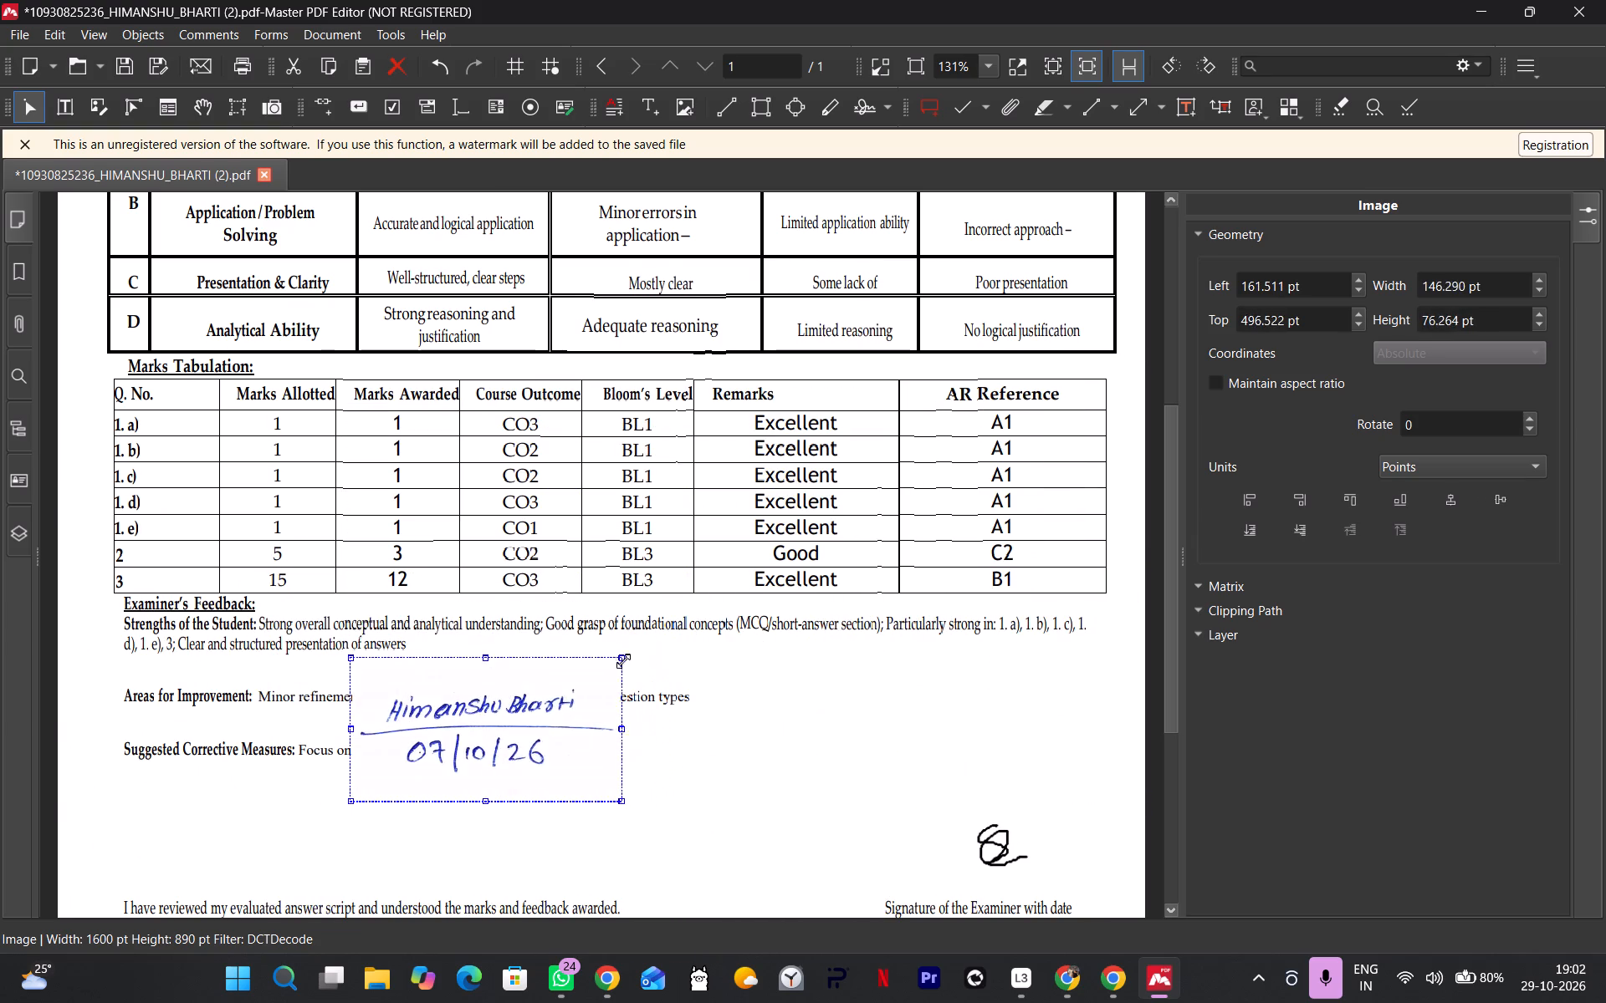
{"action": "left_click_drag", "start_coordinate": [623, 661], "coordinate": [589, 654]}
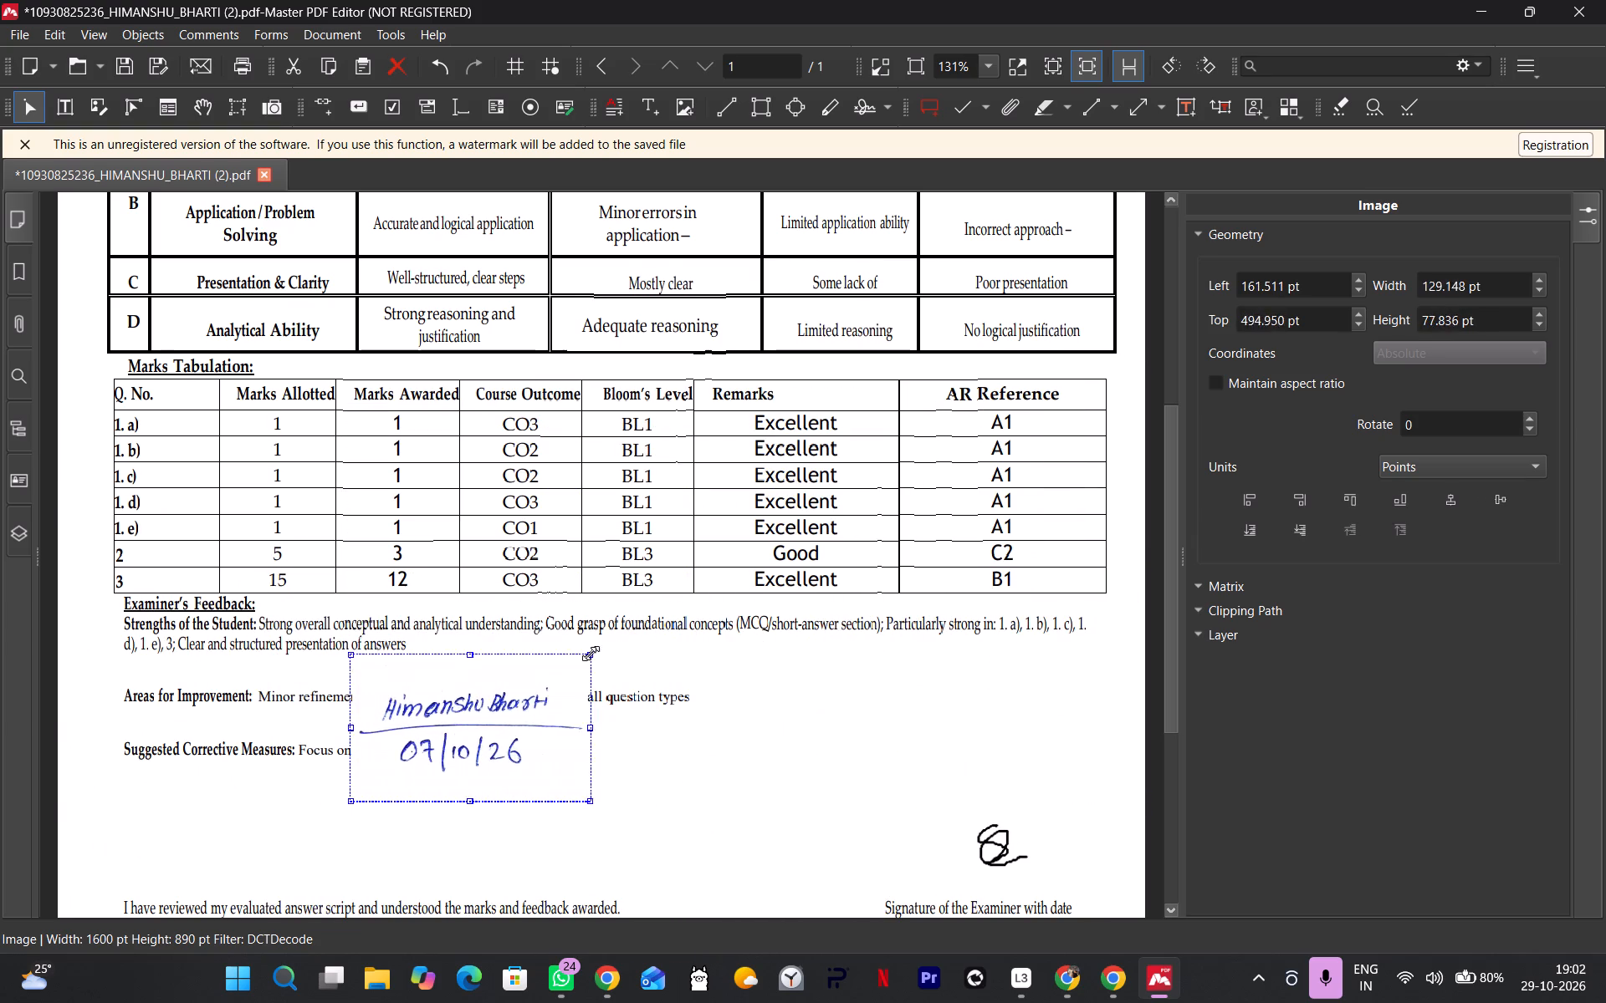
{"action": "left_click_drag", "start_coordinate": [589, 654], "coordinate": [521, 711]}
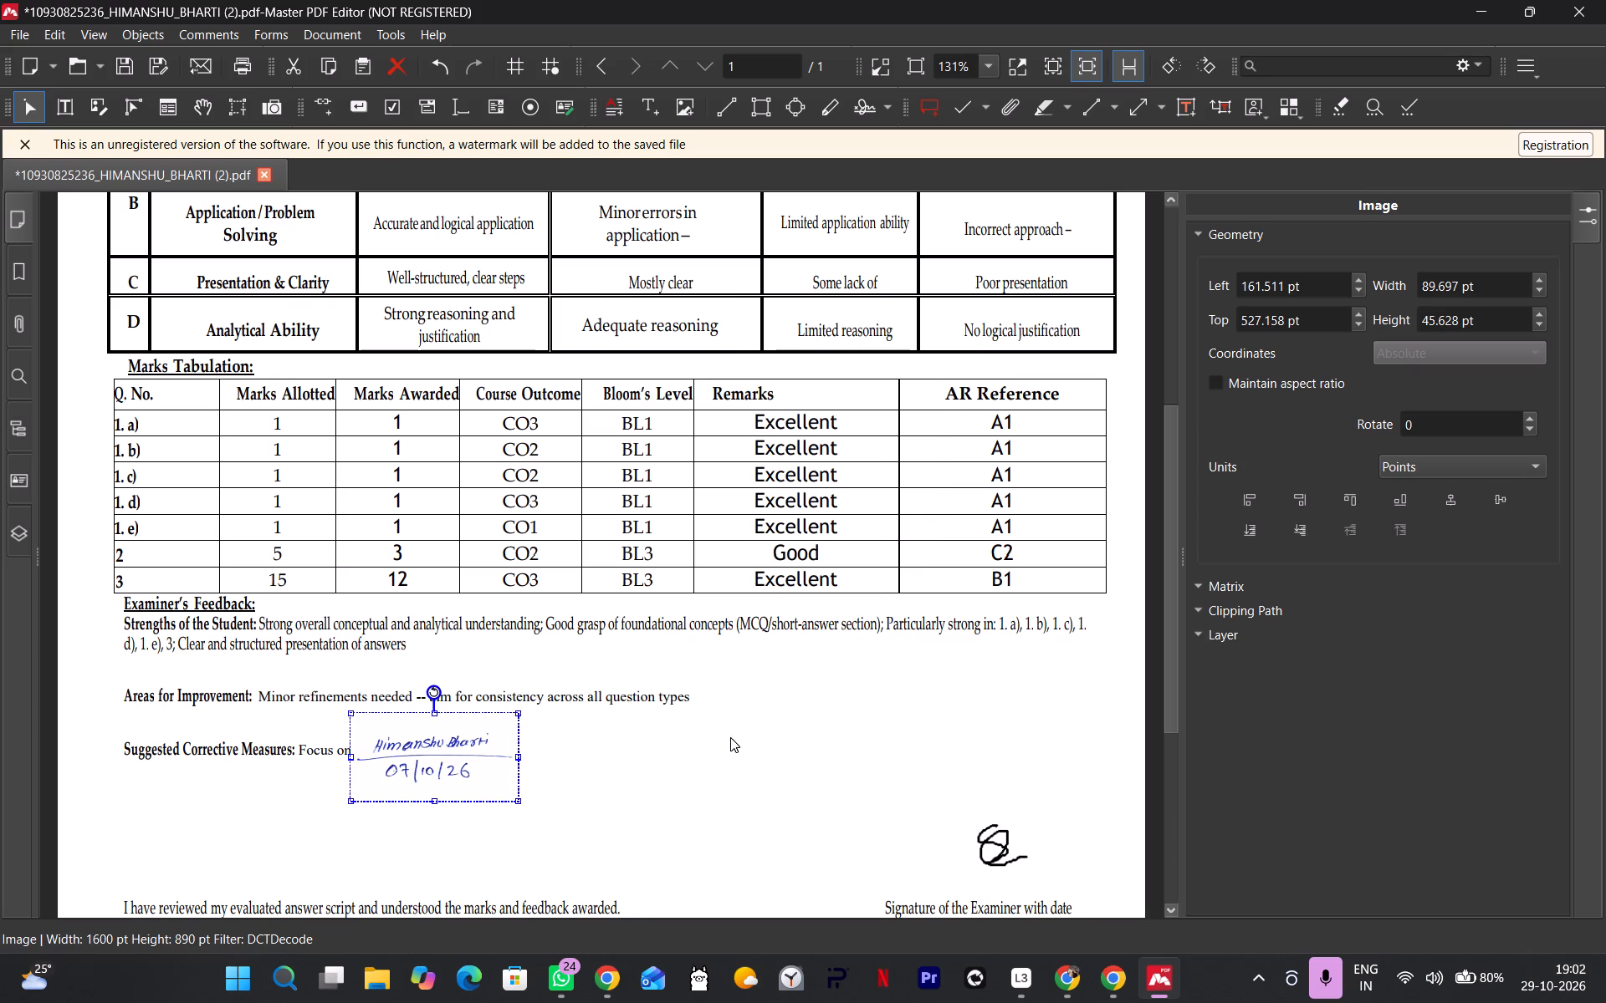
Move the signature image into the blank area beneath the "Signature of the student with date" line.
{"action": "left_click_drag", "start_coordinate": [756, 740], "coordinate": [766, 492]}
{"action": "left_click", "coordinate": [849, 725]}
{"action": "left_click", "coordinate": [422, 758]}
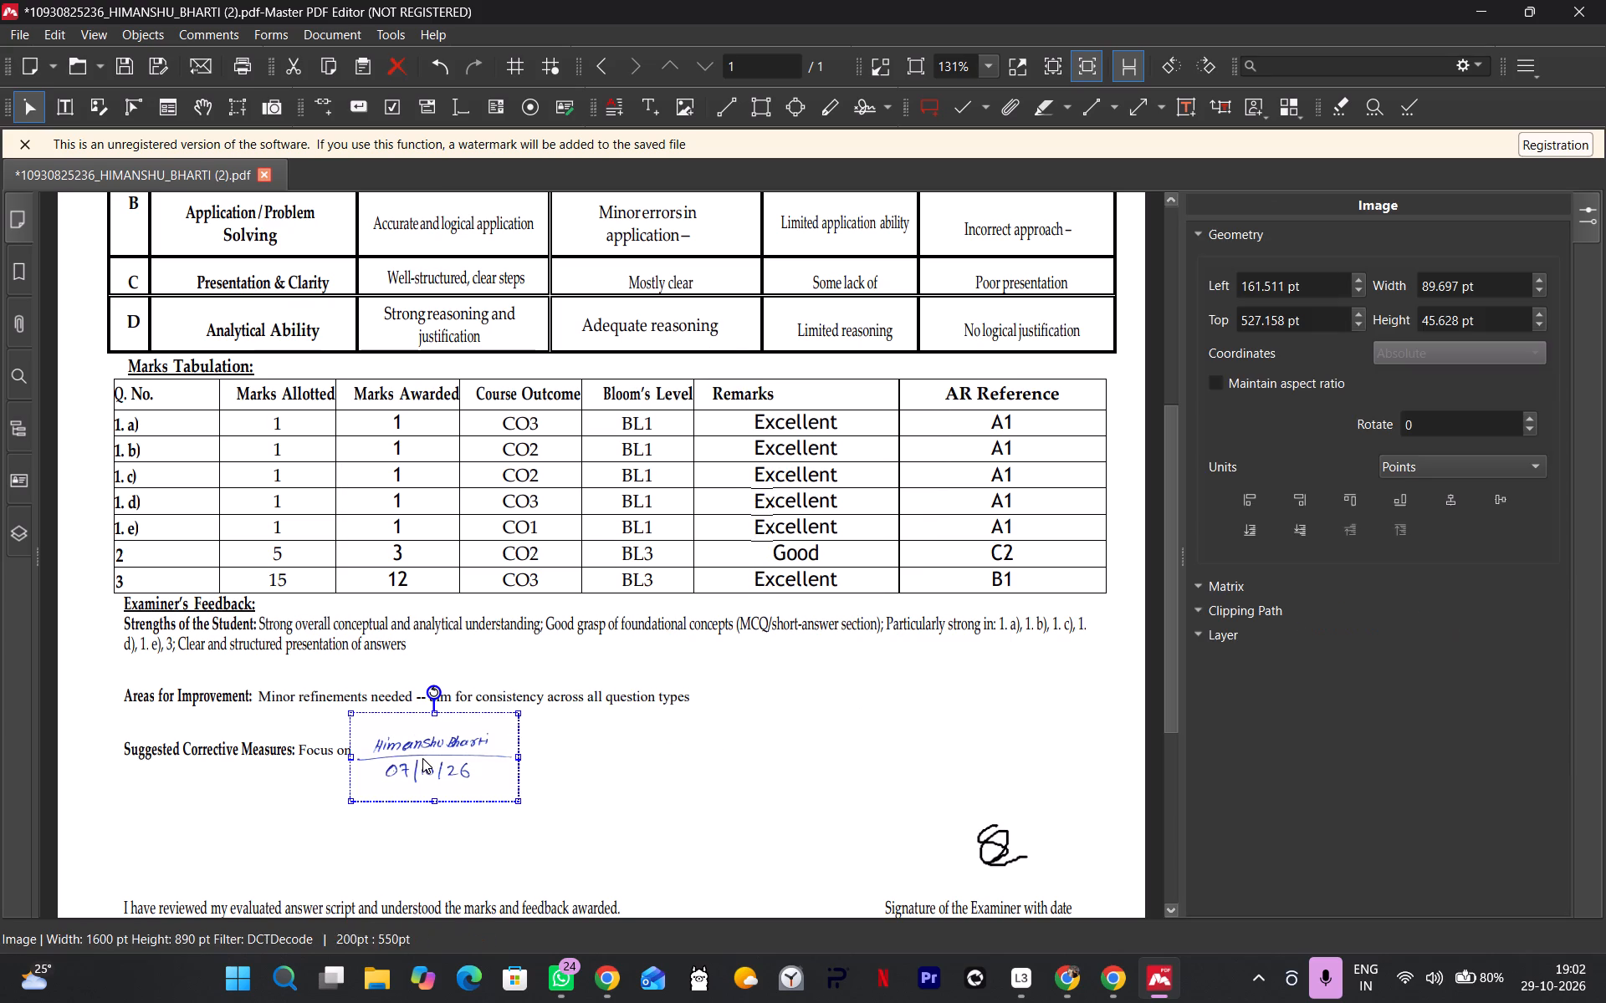
{"action": "left_click_drag", "start_coordinate": [423, 736], "coordinate": [421, 827]}
{"action": "scroll", "coordinate": [961, 631], "scroll_direction": "down", "scroll_amount": 6}
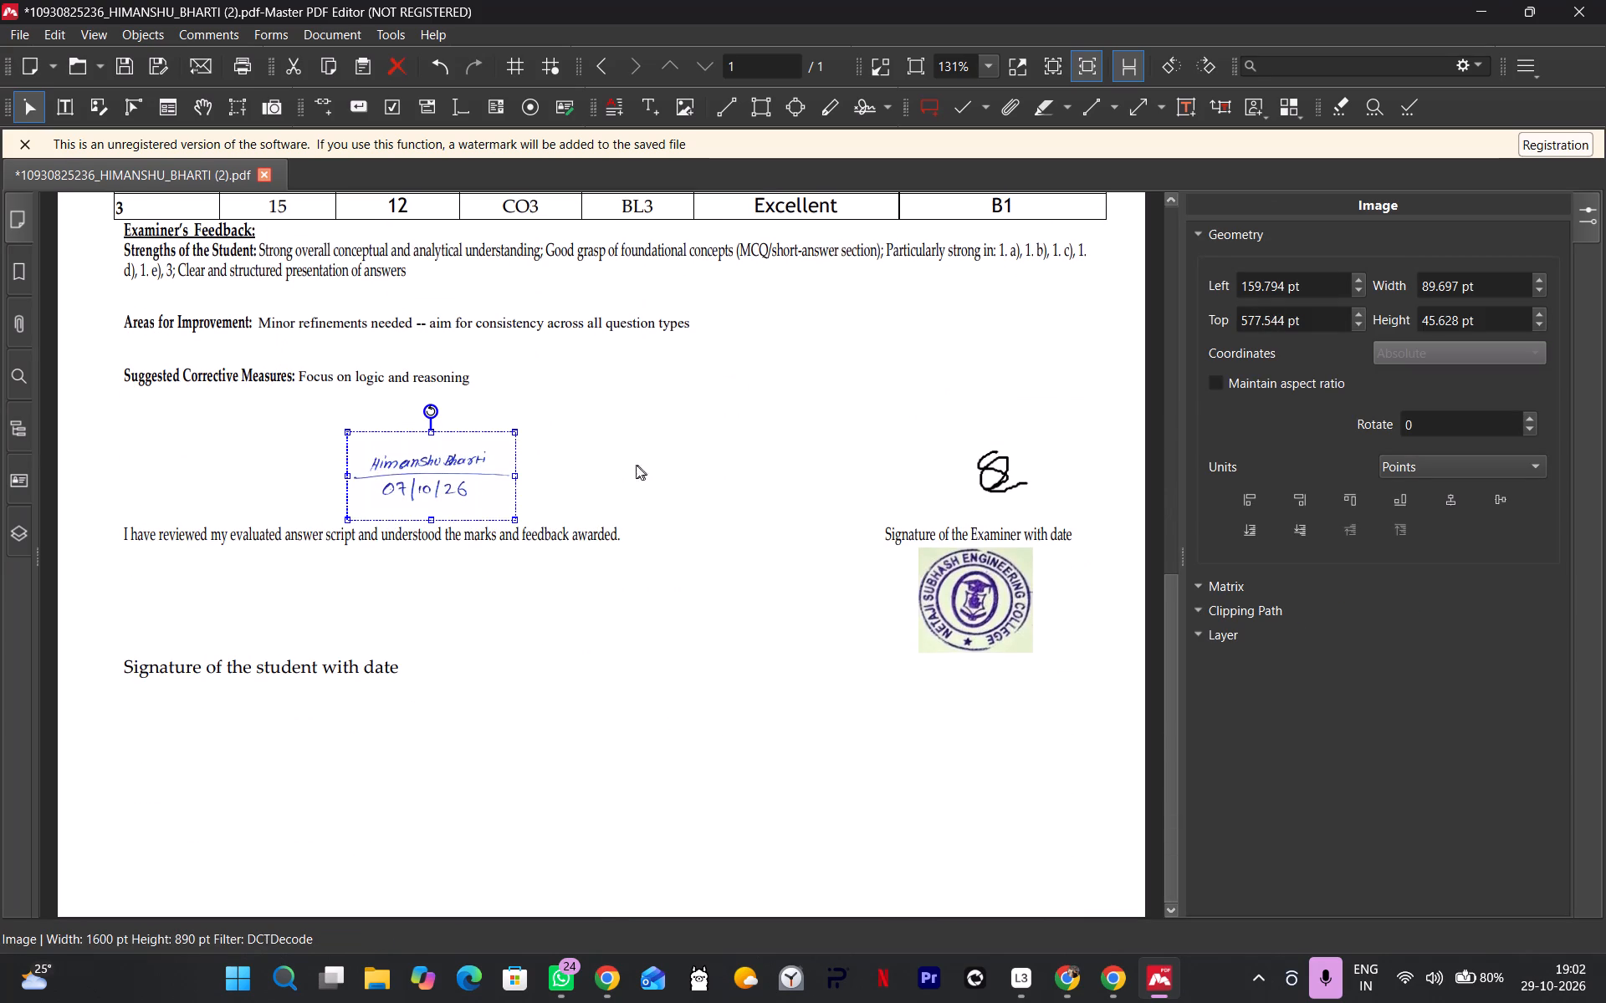
{"action": "scroll", "coordinate": [457, 444], "scroll_direction": "down", "scroll_amount": 3}
{"action": "left_click_drag", "start_coordinate": [455, 445], "coordinate": [268, 738]}
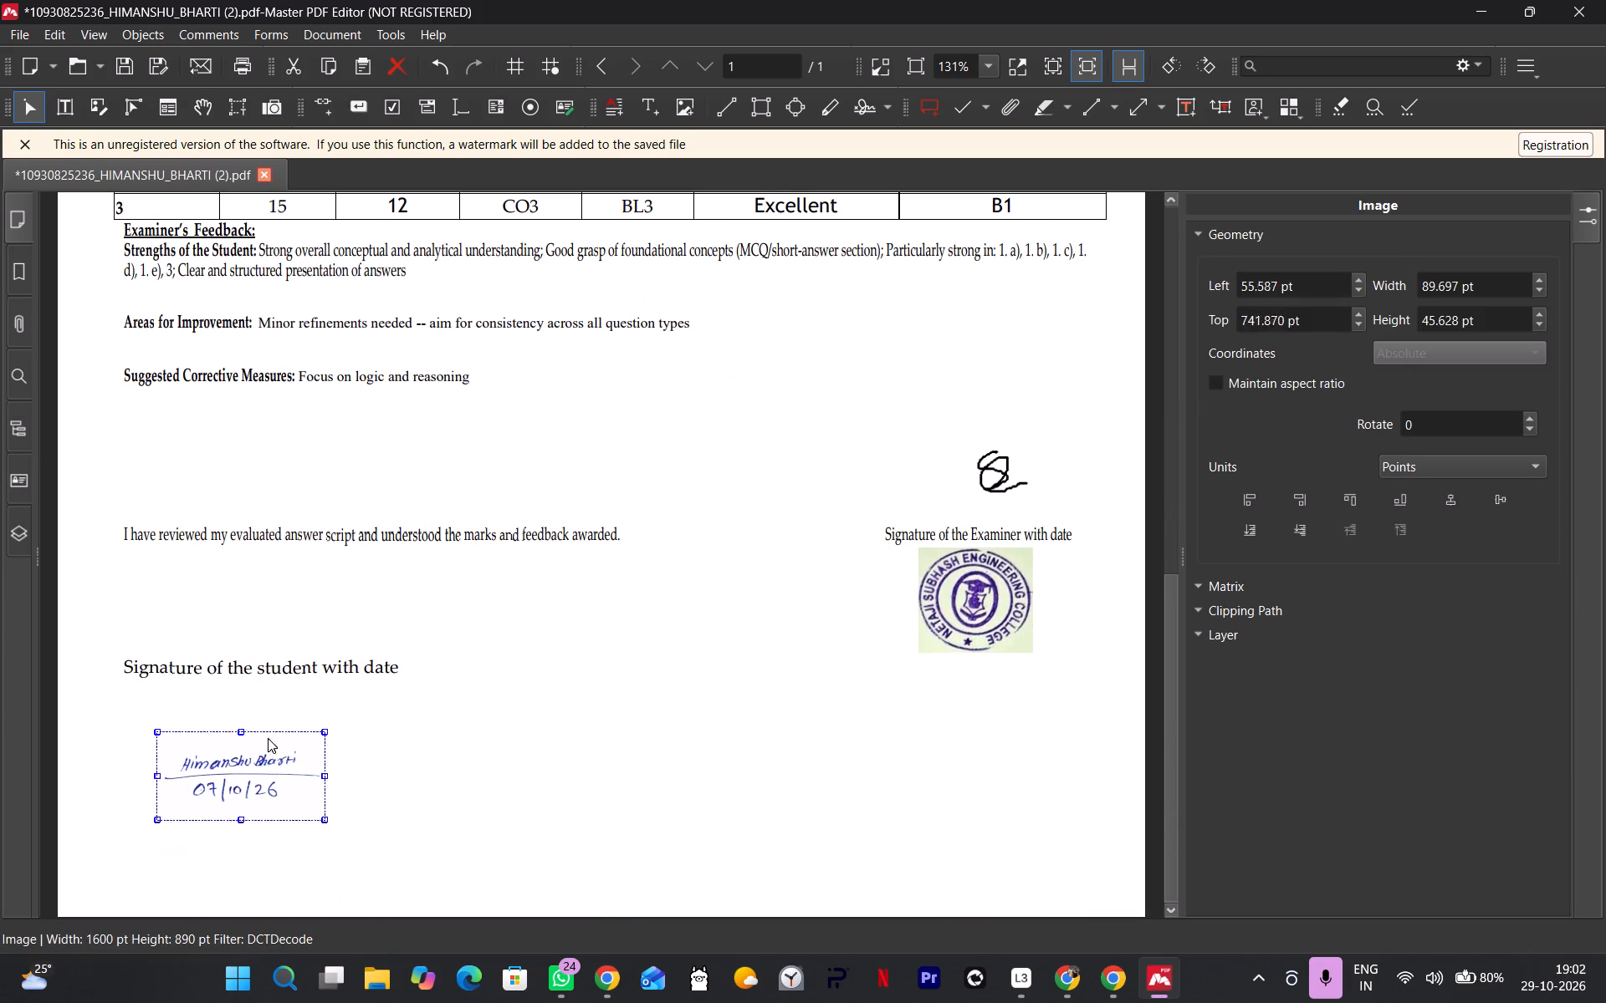
{"action": "left_click_drag", "start_coordinate": [268, 738], "coordinate": [275, 723]}
Enlarge the signature image to about 107 by 69 pt and align it just below the student signature label.
{"action": "left_click_drag", "start_coordinate": [335, 710], "coordinate": [349, 687]}
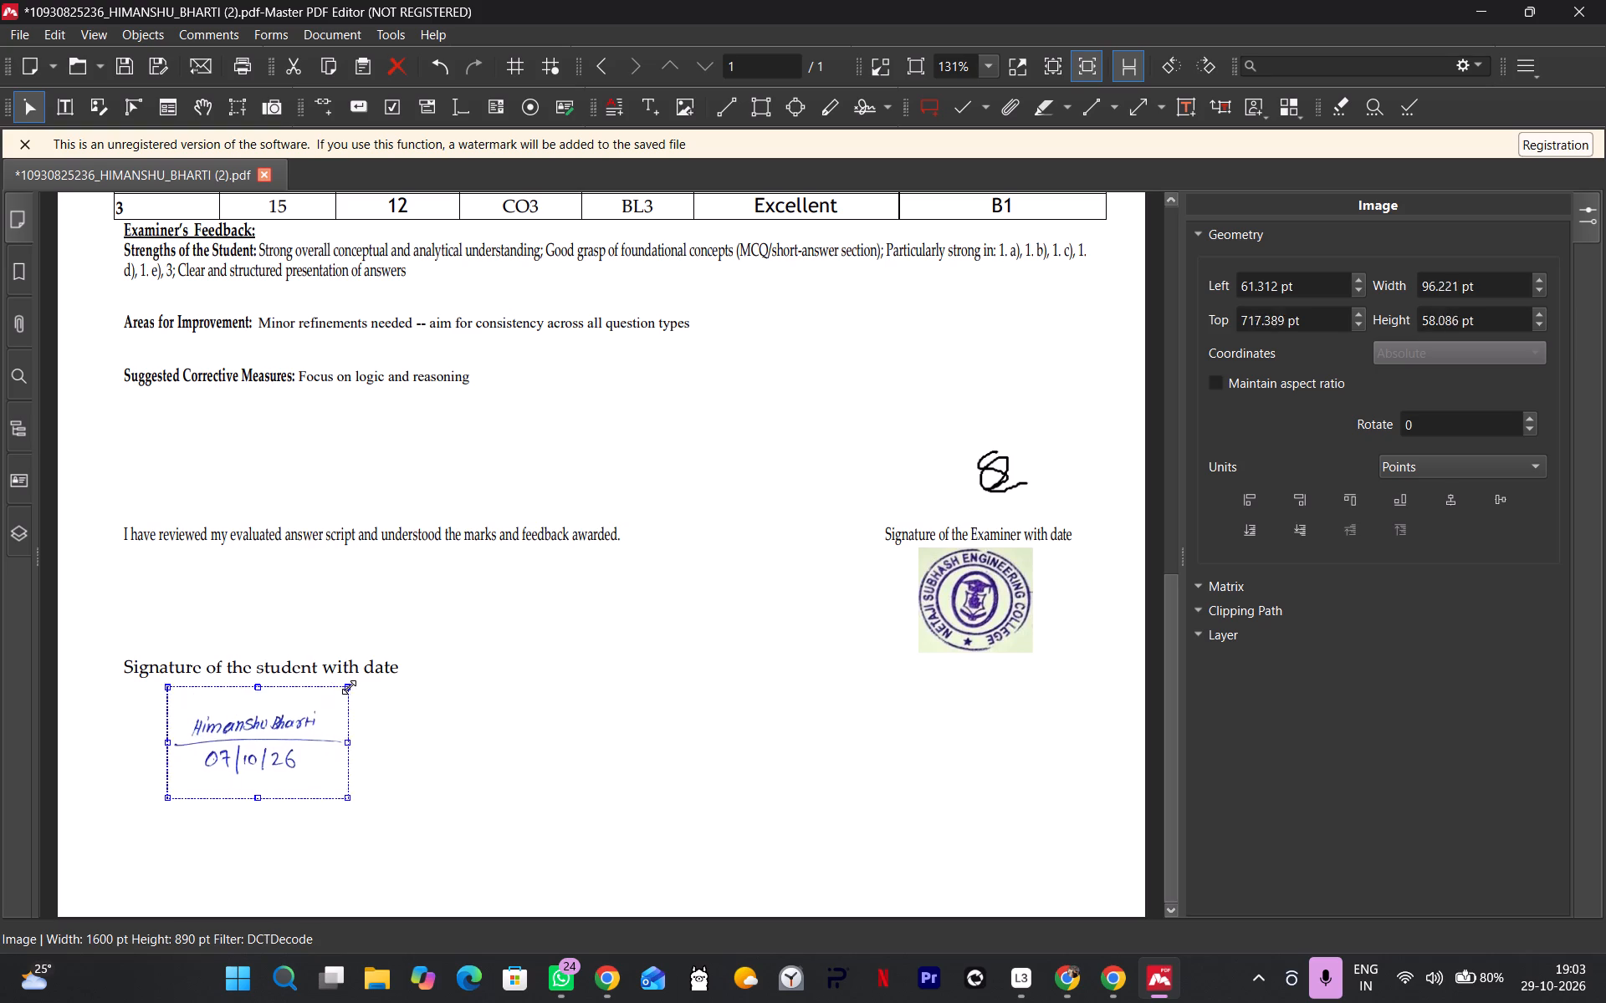
{"action": "left_click_drag", "start_coordinate": [349, 687], "coordinate": [362, 674]}
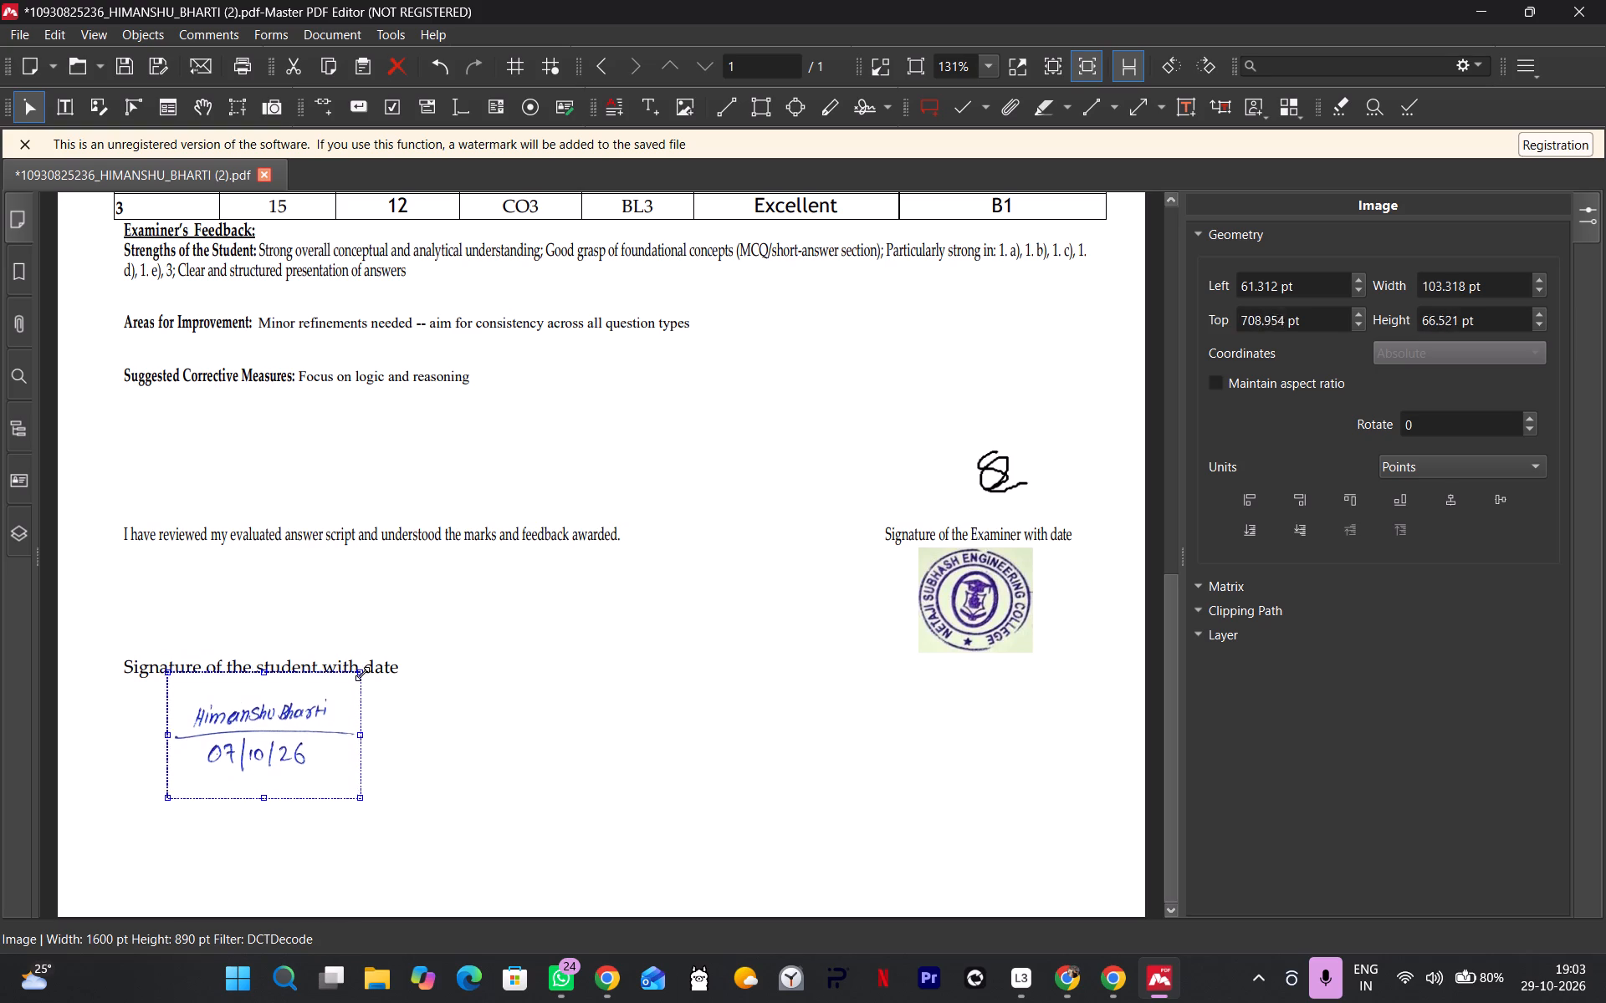
{"action": "left_click_drag", "start_coordinate": [362, 674], "coordinate": [362, 675]}
{"action": "left_click", "coordinate": [303, 729]}
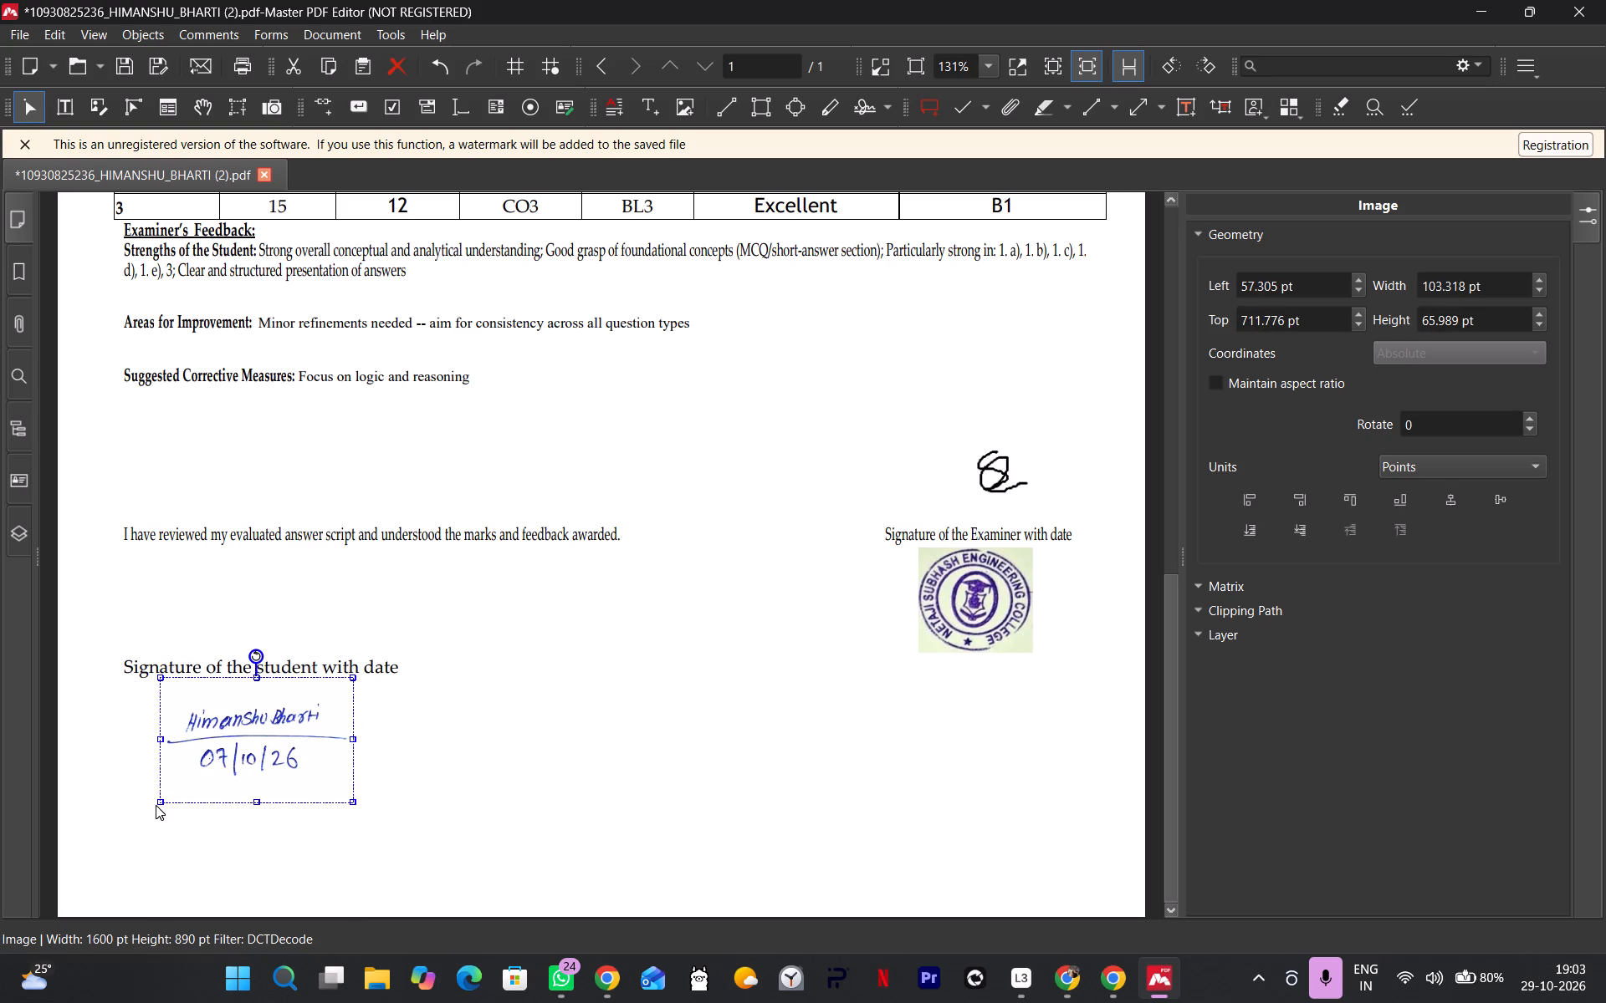
{"action": "left_click_drag", "start_coordinate": [161, 802], "coordinate": [154, 808]}
{"action": "left_click_drag", "start_coordinate": [275, 733], "coordinate": [258, 738]}
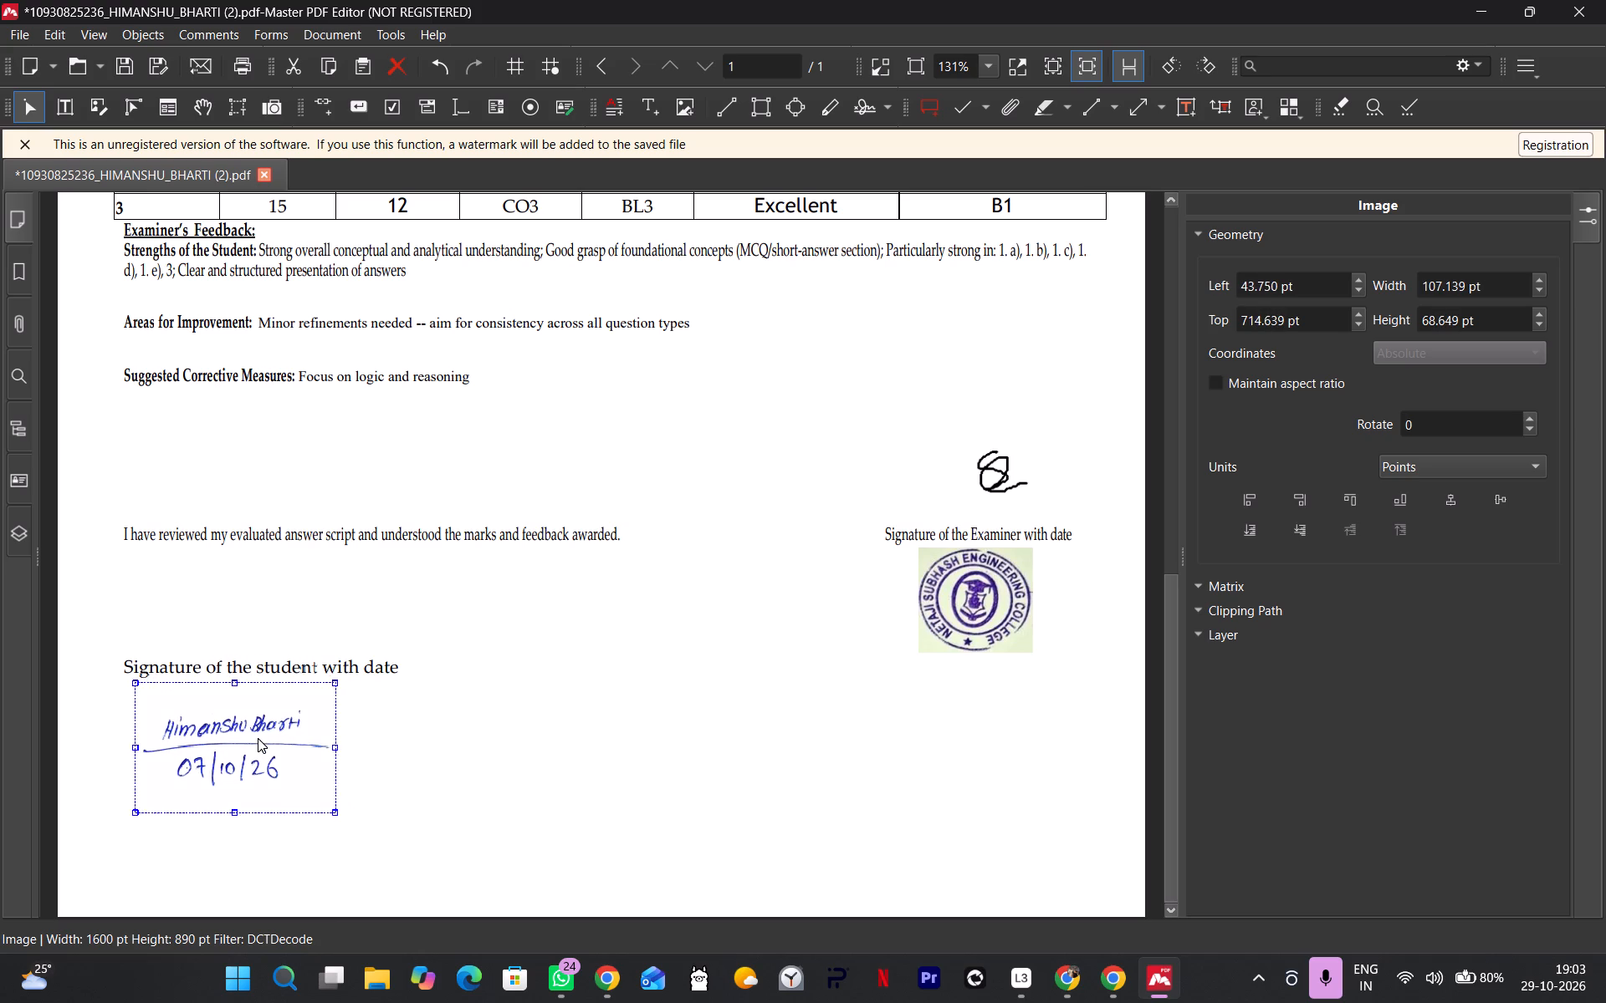
{"action": "left_click_drag", "start_coordinate": [258, 738], "coordinate": [263, 741]}
{"action": "left_click", "coordinate": [429, 738]}
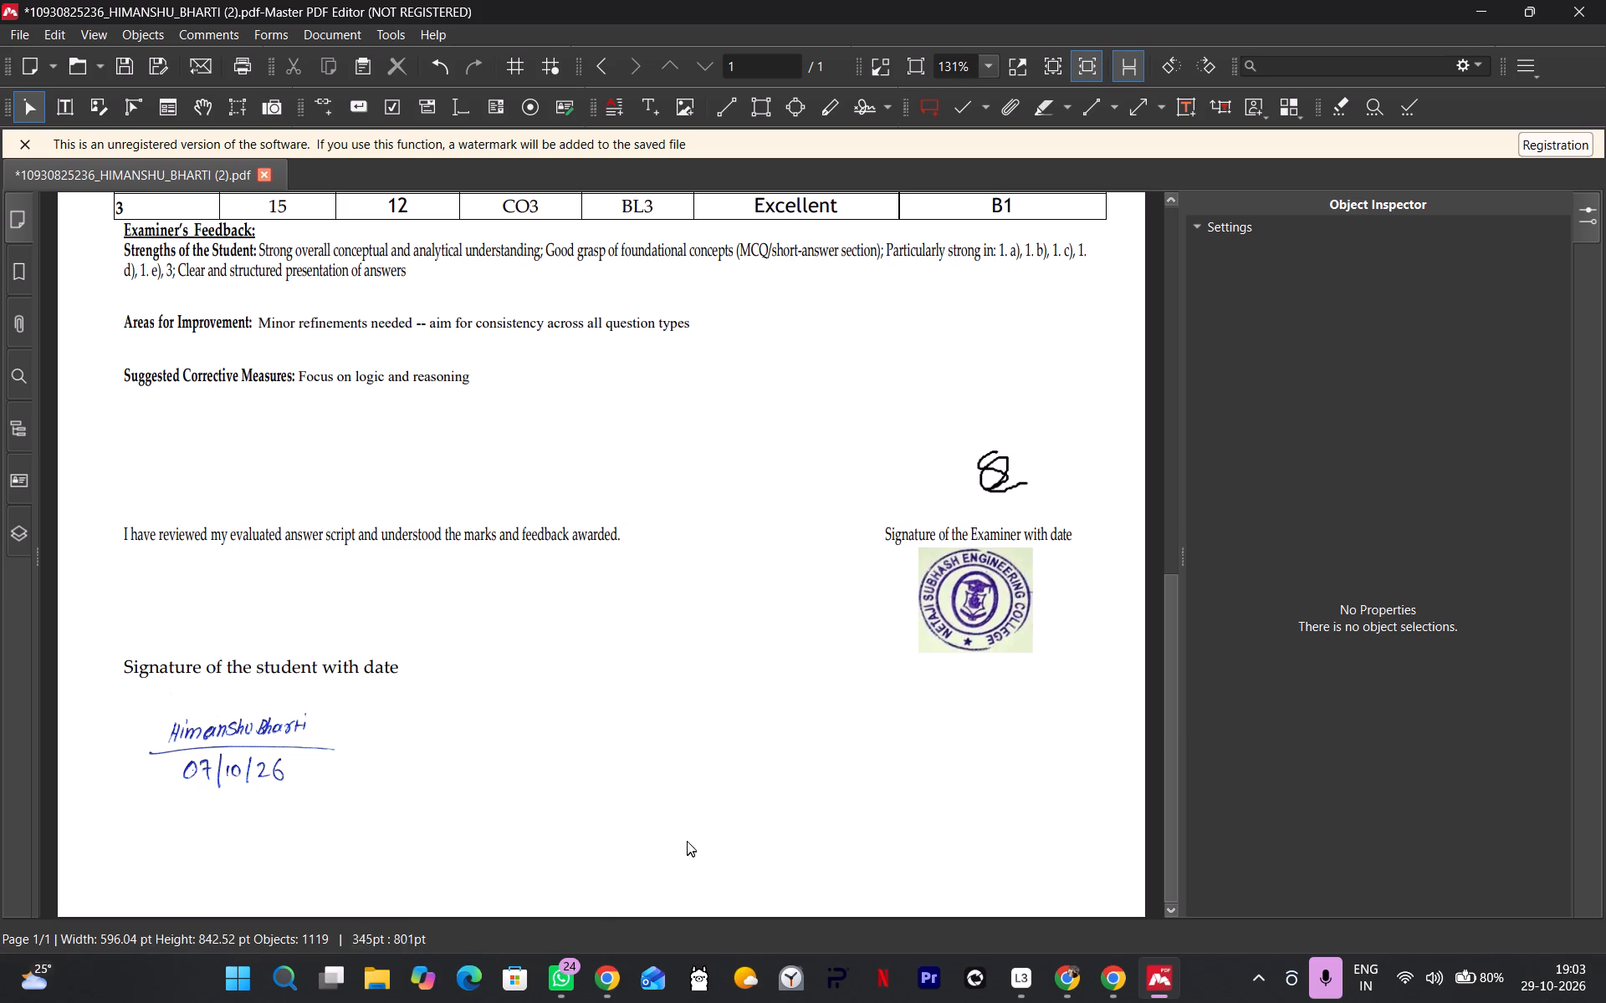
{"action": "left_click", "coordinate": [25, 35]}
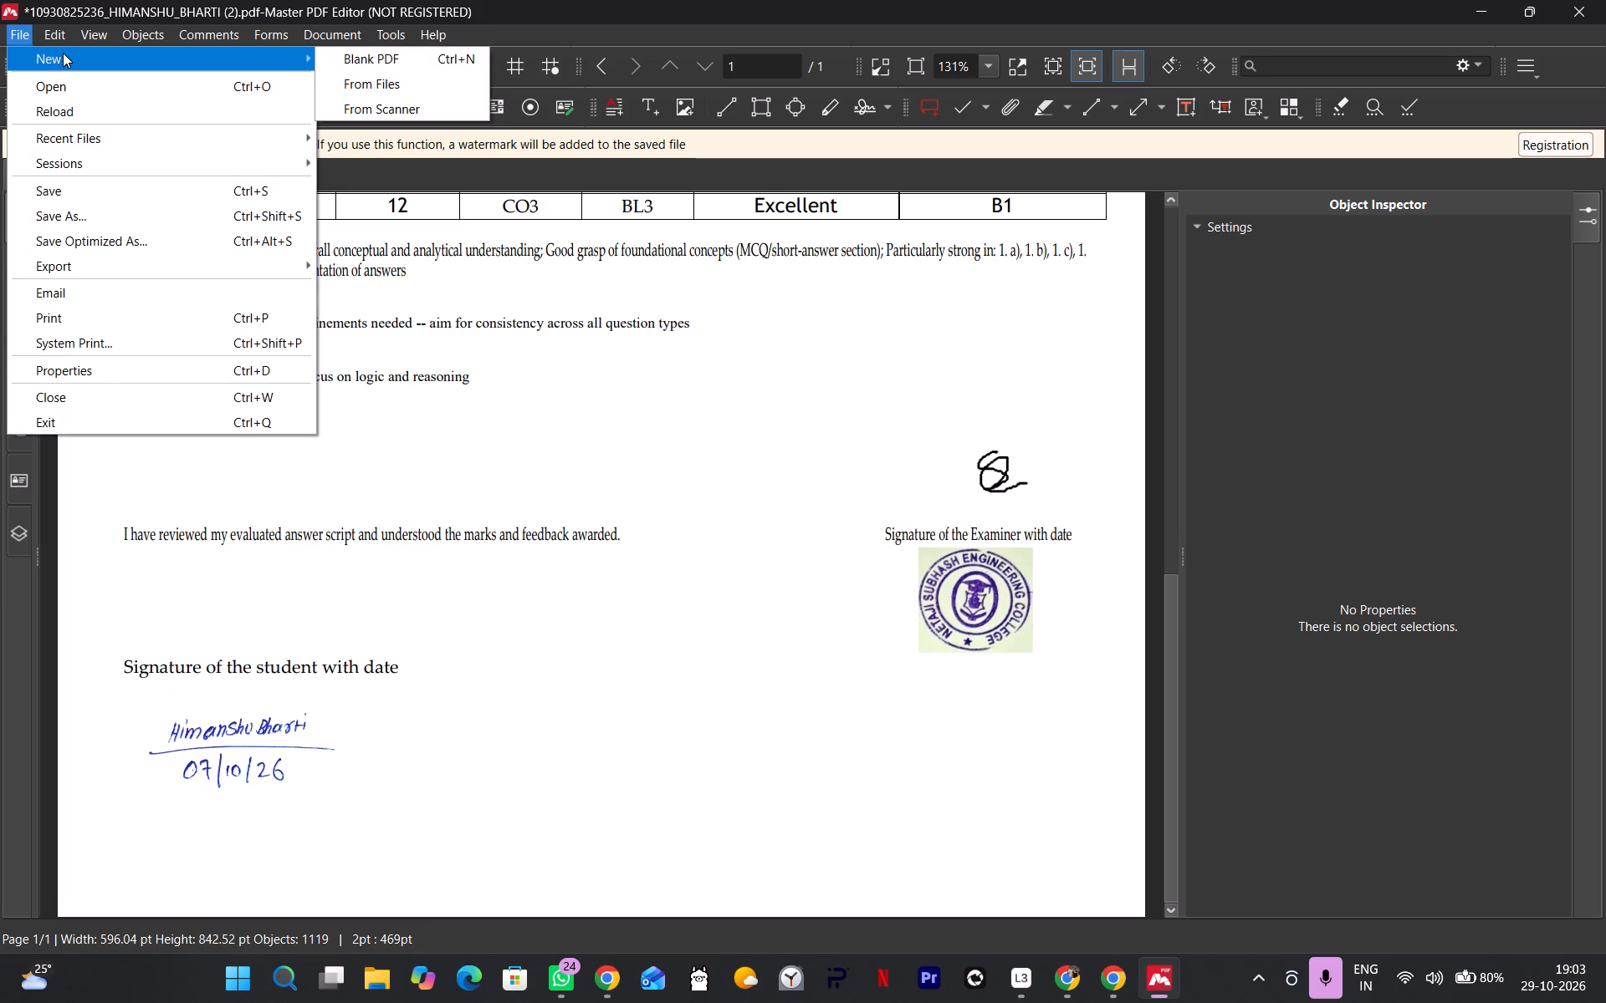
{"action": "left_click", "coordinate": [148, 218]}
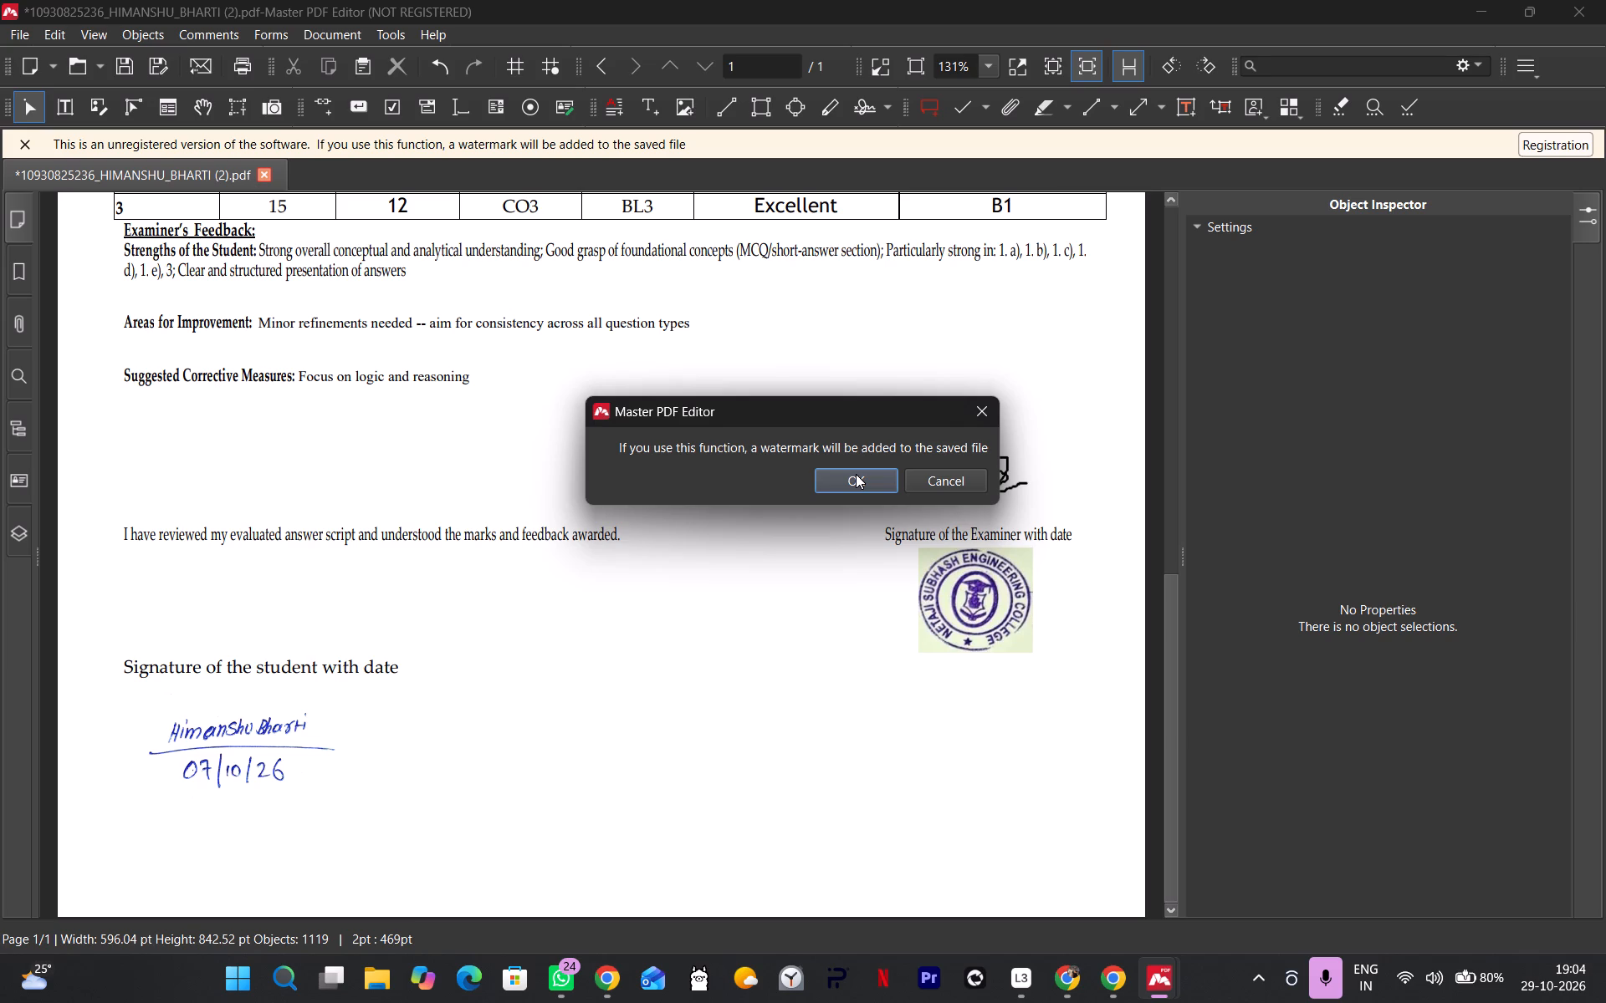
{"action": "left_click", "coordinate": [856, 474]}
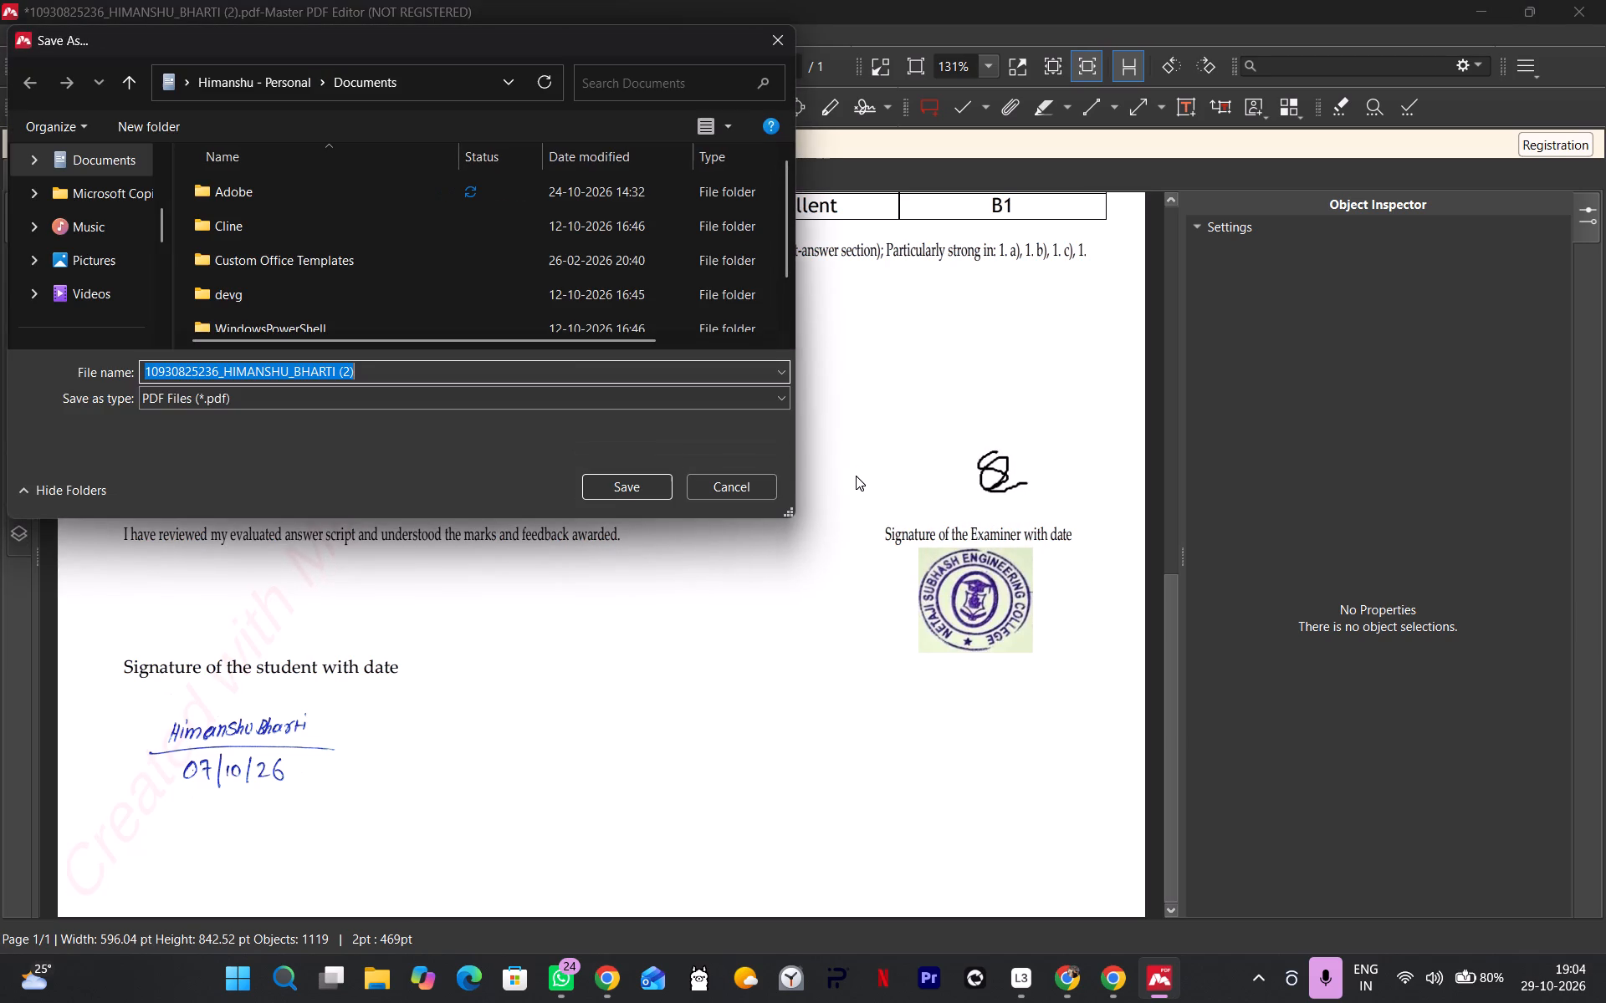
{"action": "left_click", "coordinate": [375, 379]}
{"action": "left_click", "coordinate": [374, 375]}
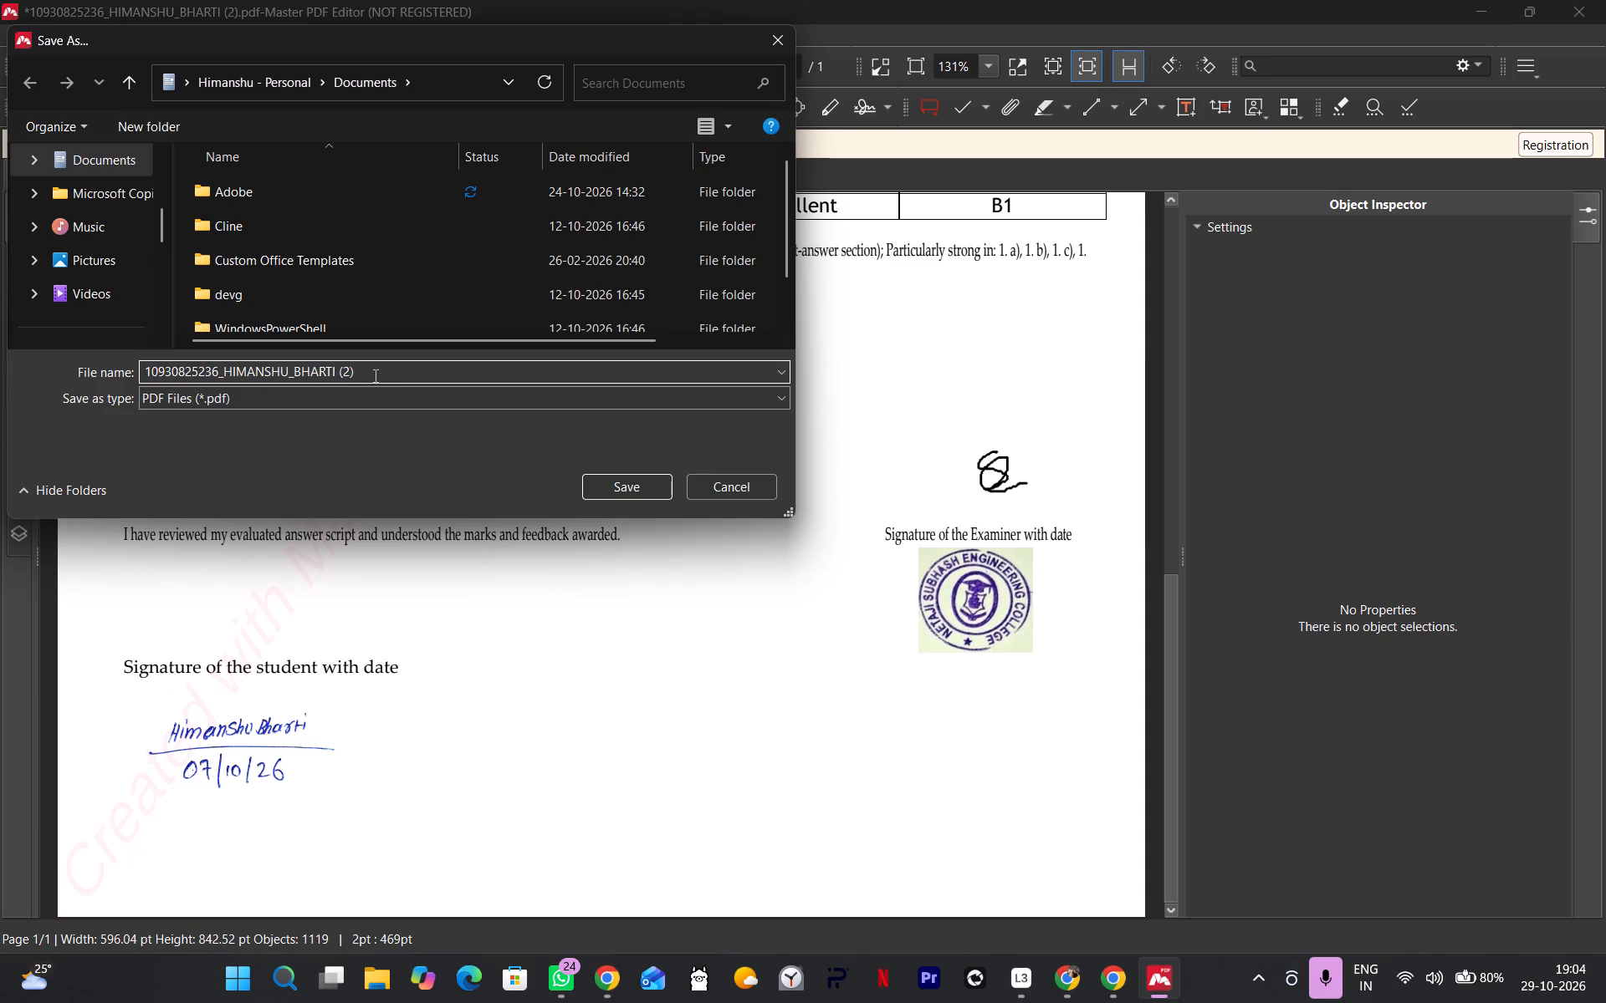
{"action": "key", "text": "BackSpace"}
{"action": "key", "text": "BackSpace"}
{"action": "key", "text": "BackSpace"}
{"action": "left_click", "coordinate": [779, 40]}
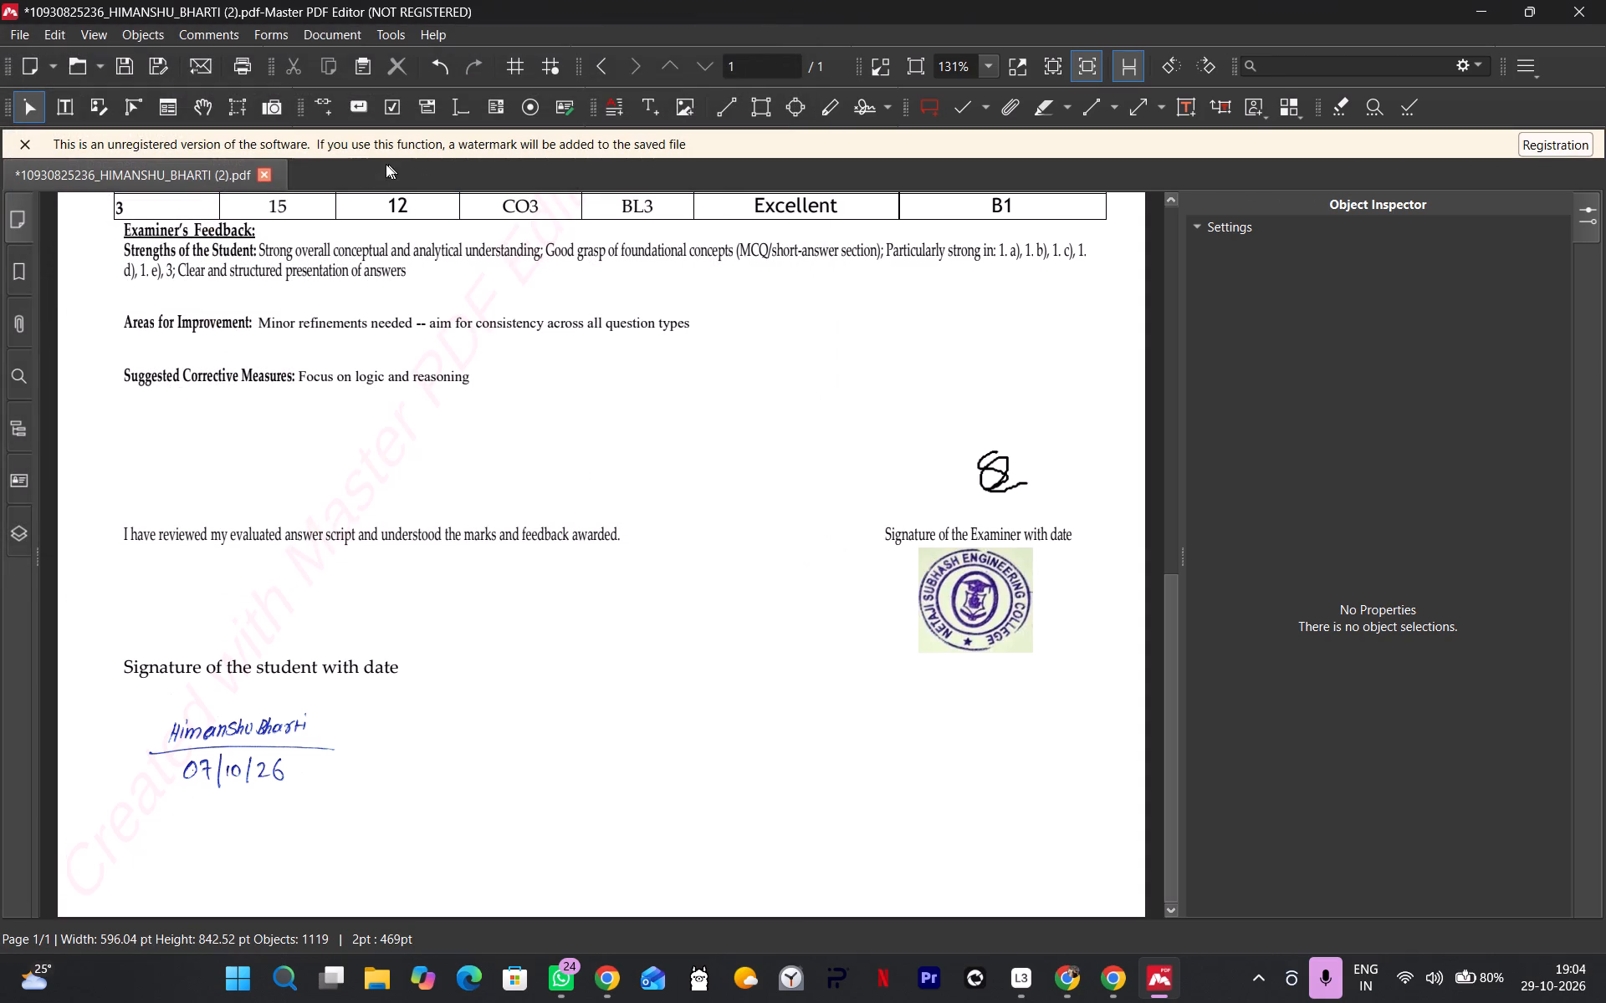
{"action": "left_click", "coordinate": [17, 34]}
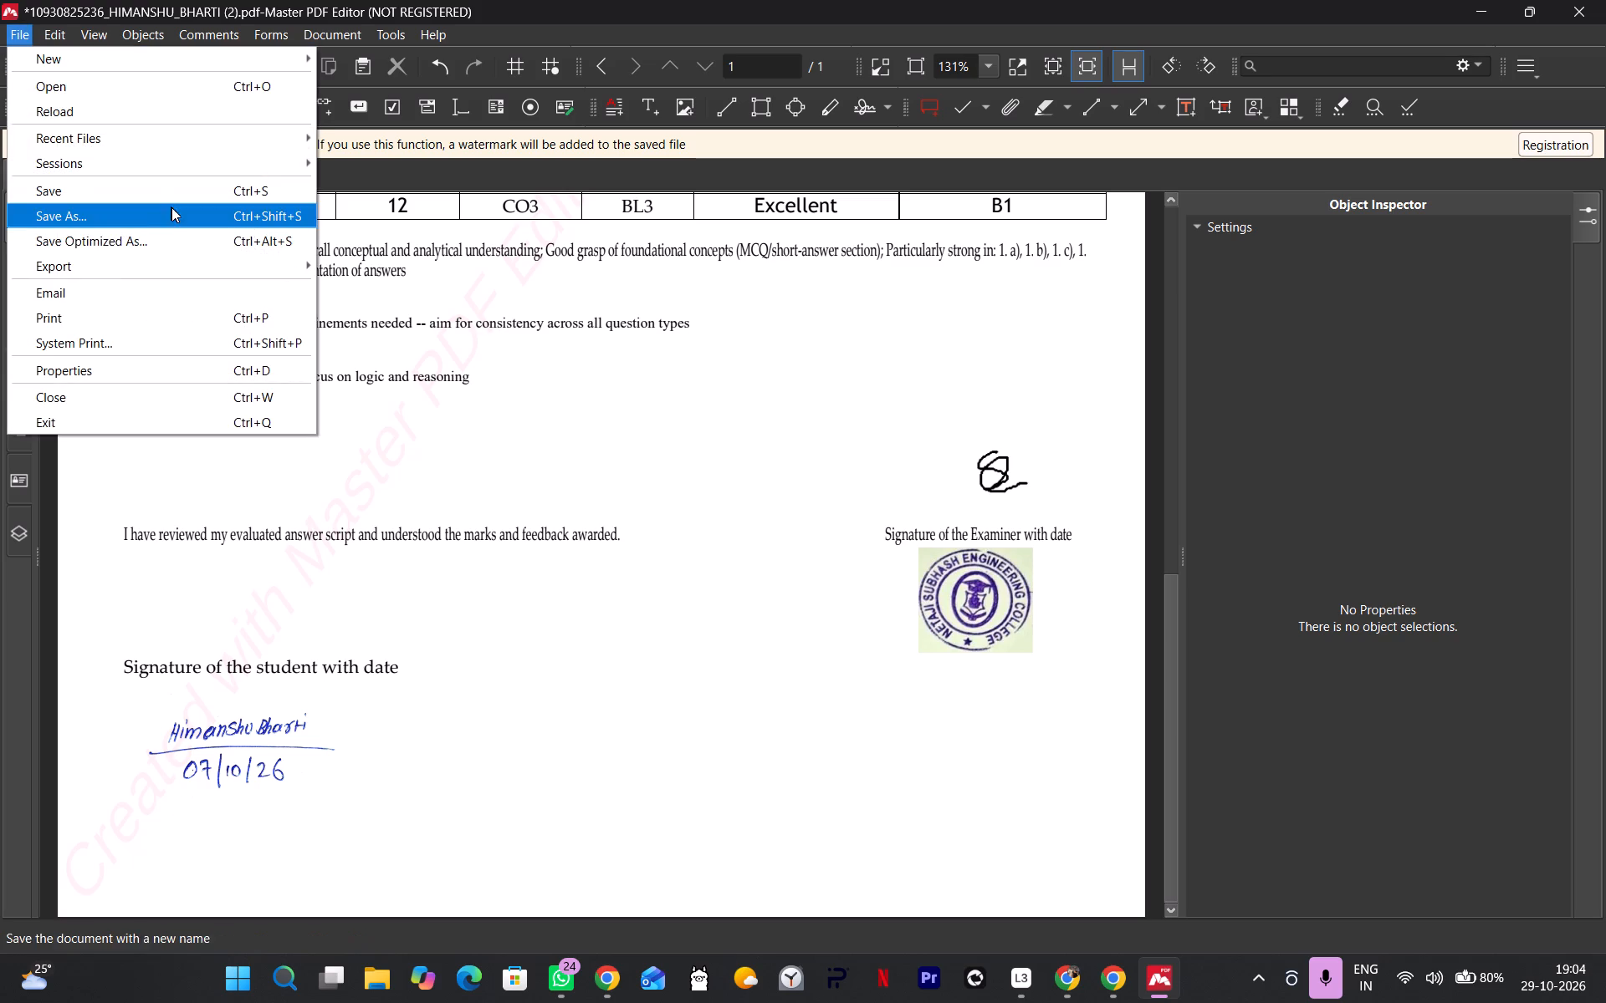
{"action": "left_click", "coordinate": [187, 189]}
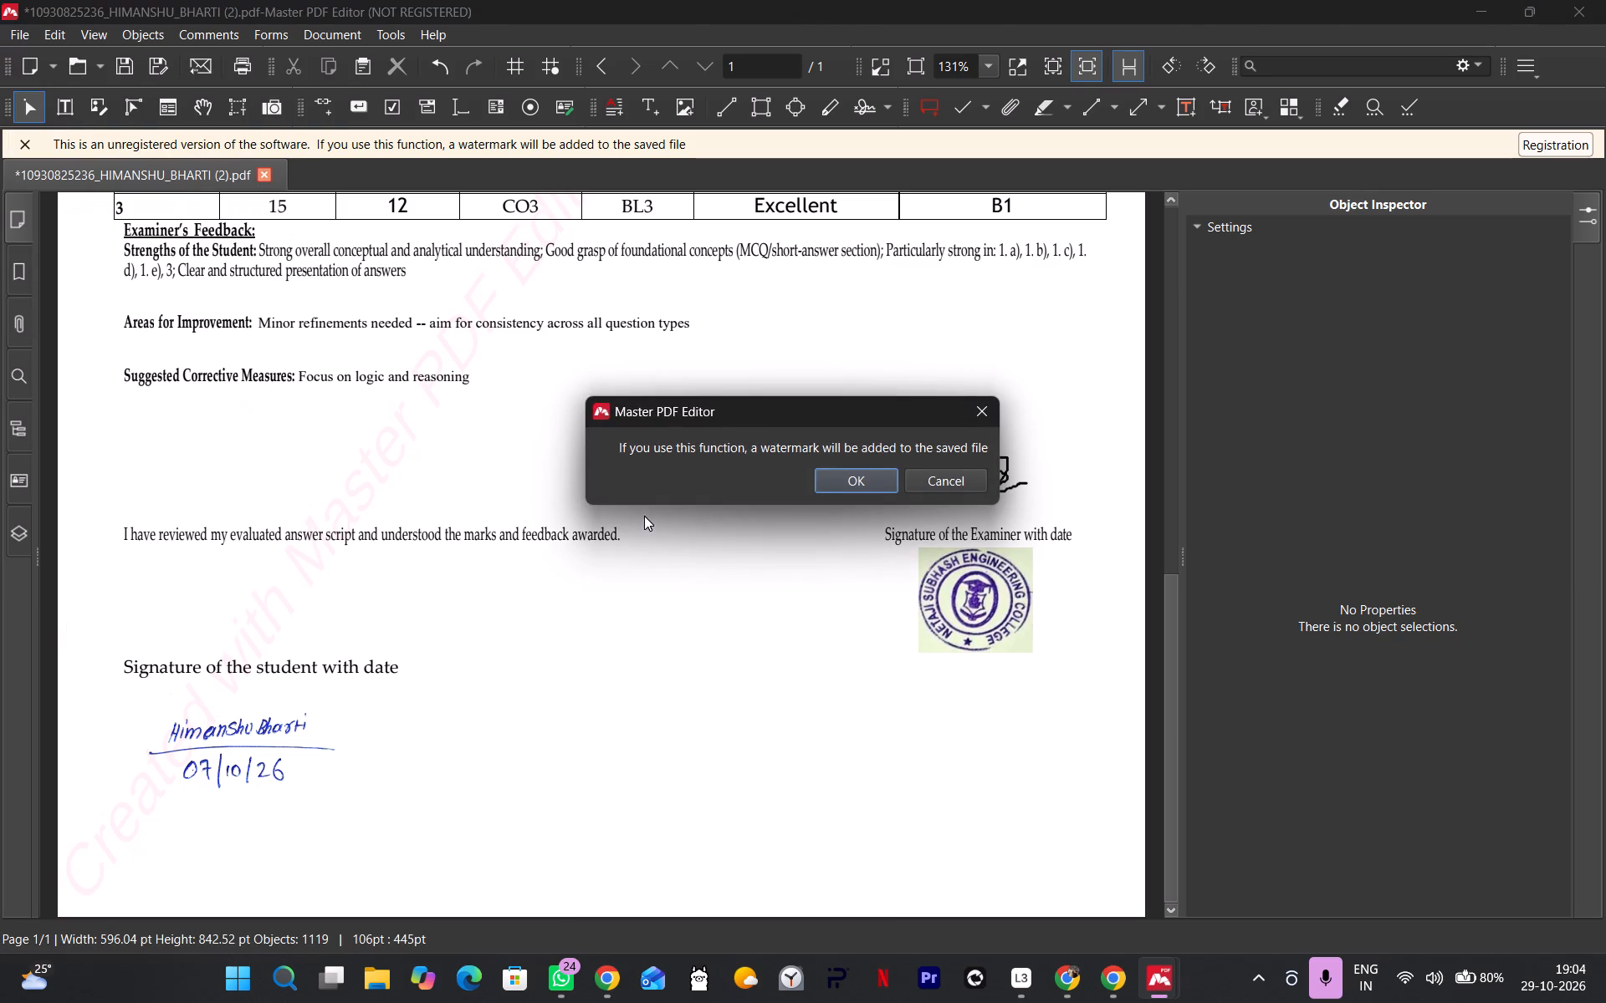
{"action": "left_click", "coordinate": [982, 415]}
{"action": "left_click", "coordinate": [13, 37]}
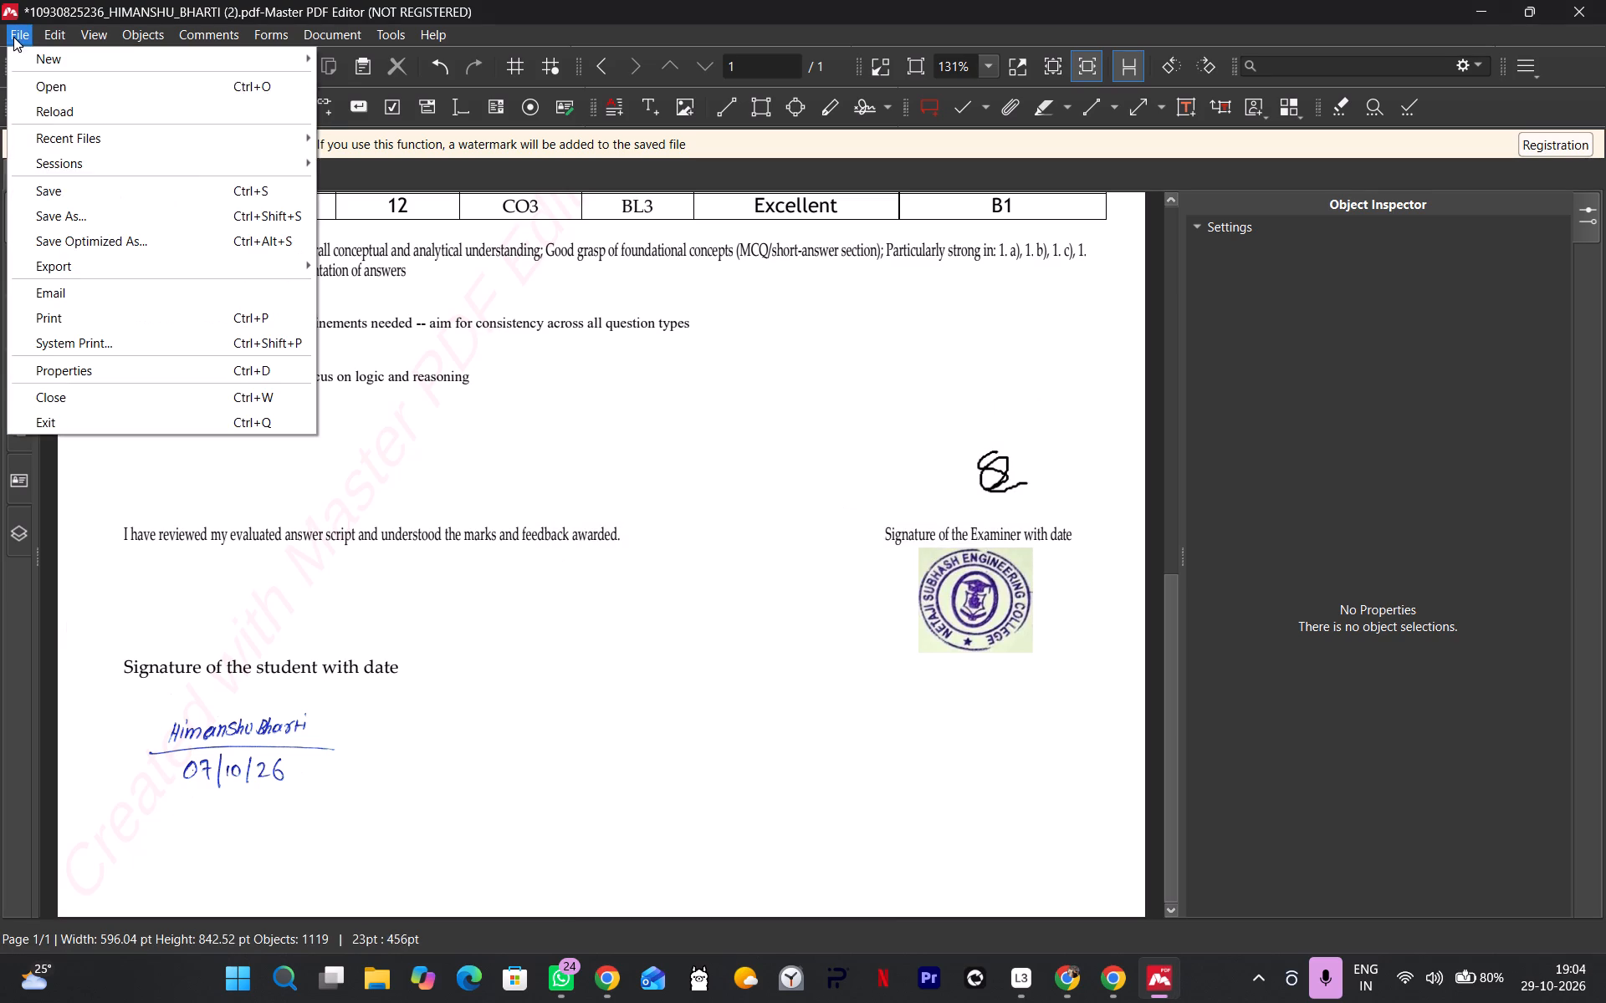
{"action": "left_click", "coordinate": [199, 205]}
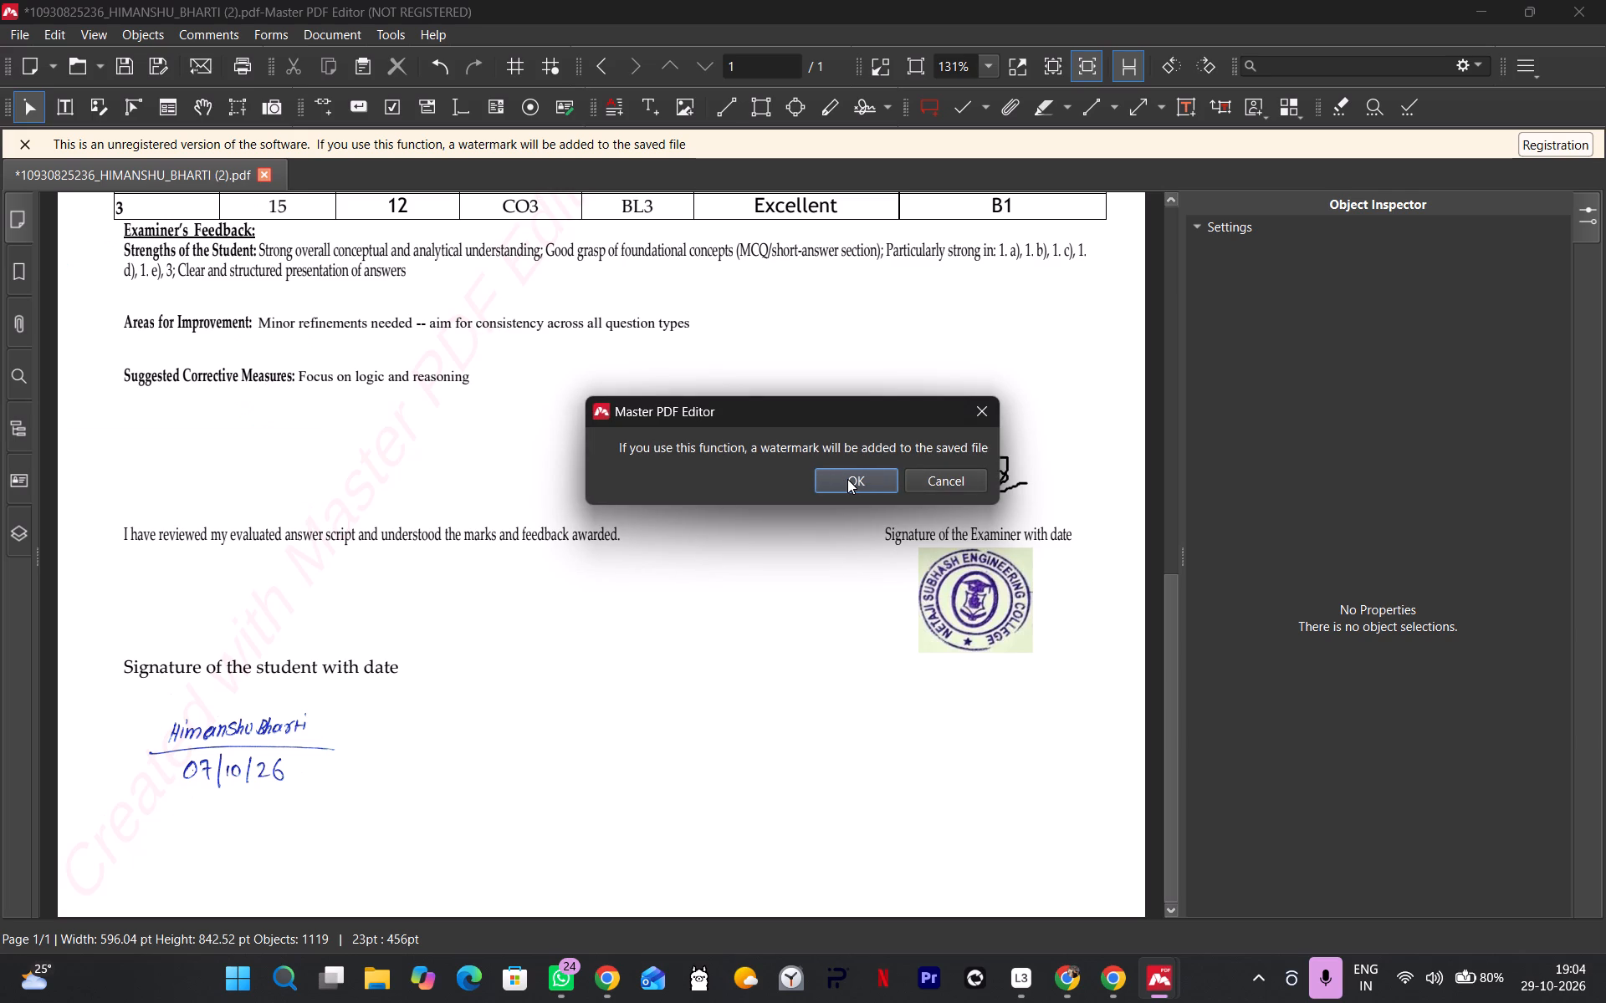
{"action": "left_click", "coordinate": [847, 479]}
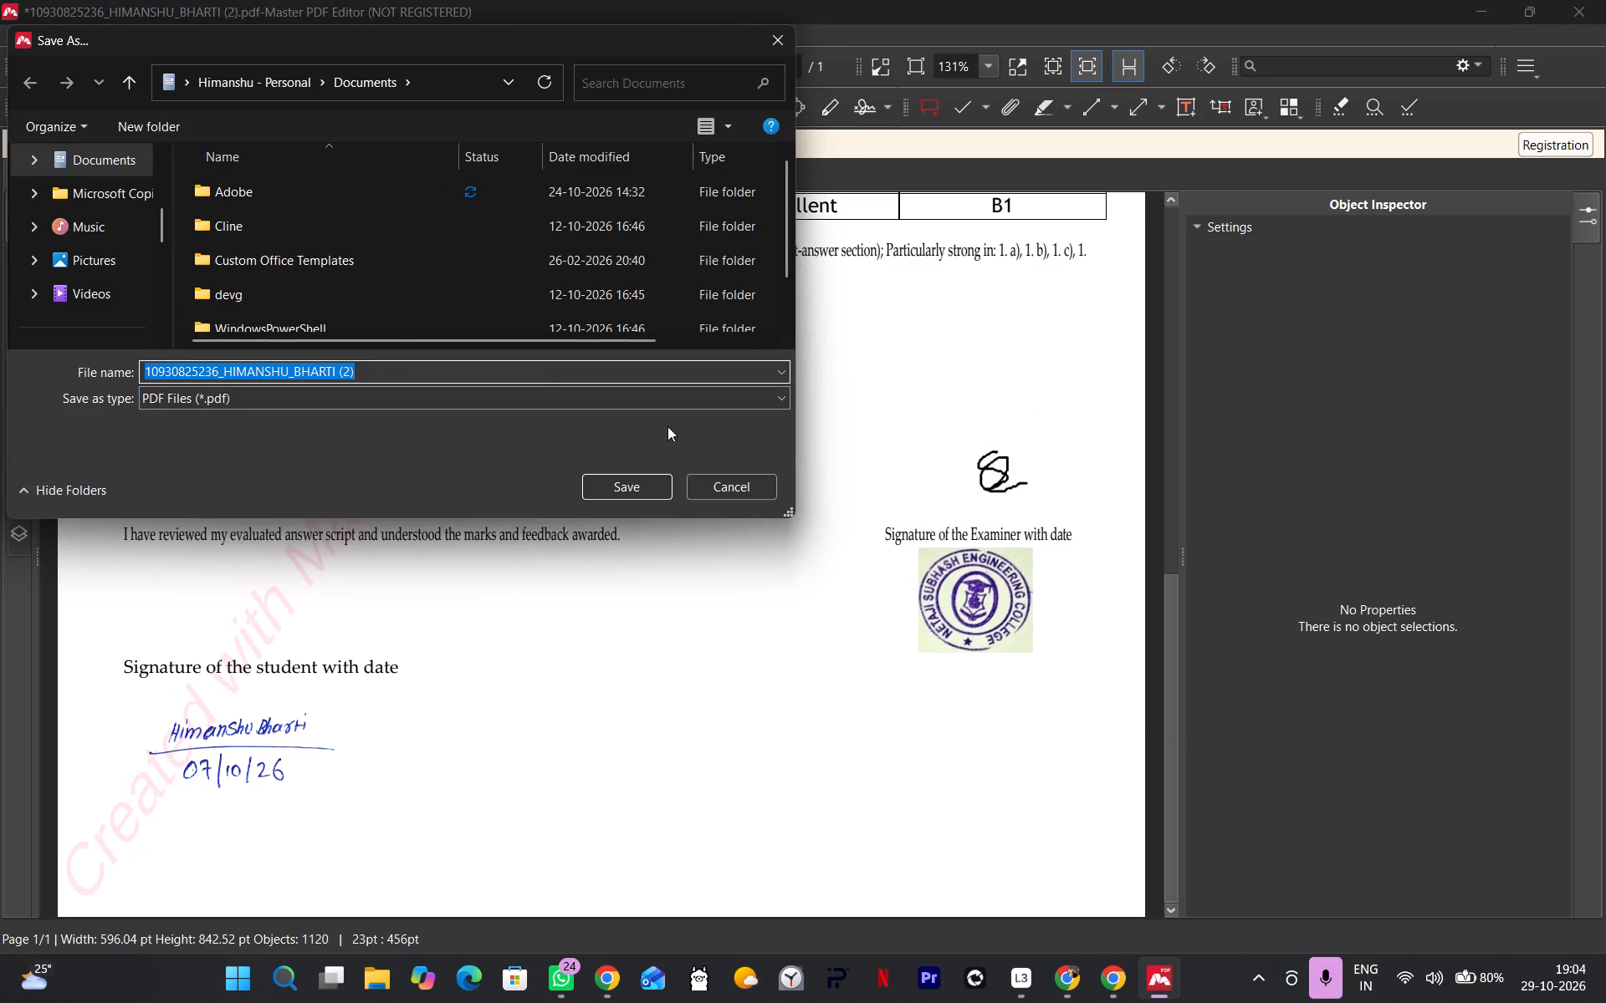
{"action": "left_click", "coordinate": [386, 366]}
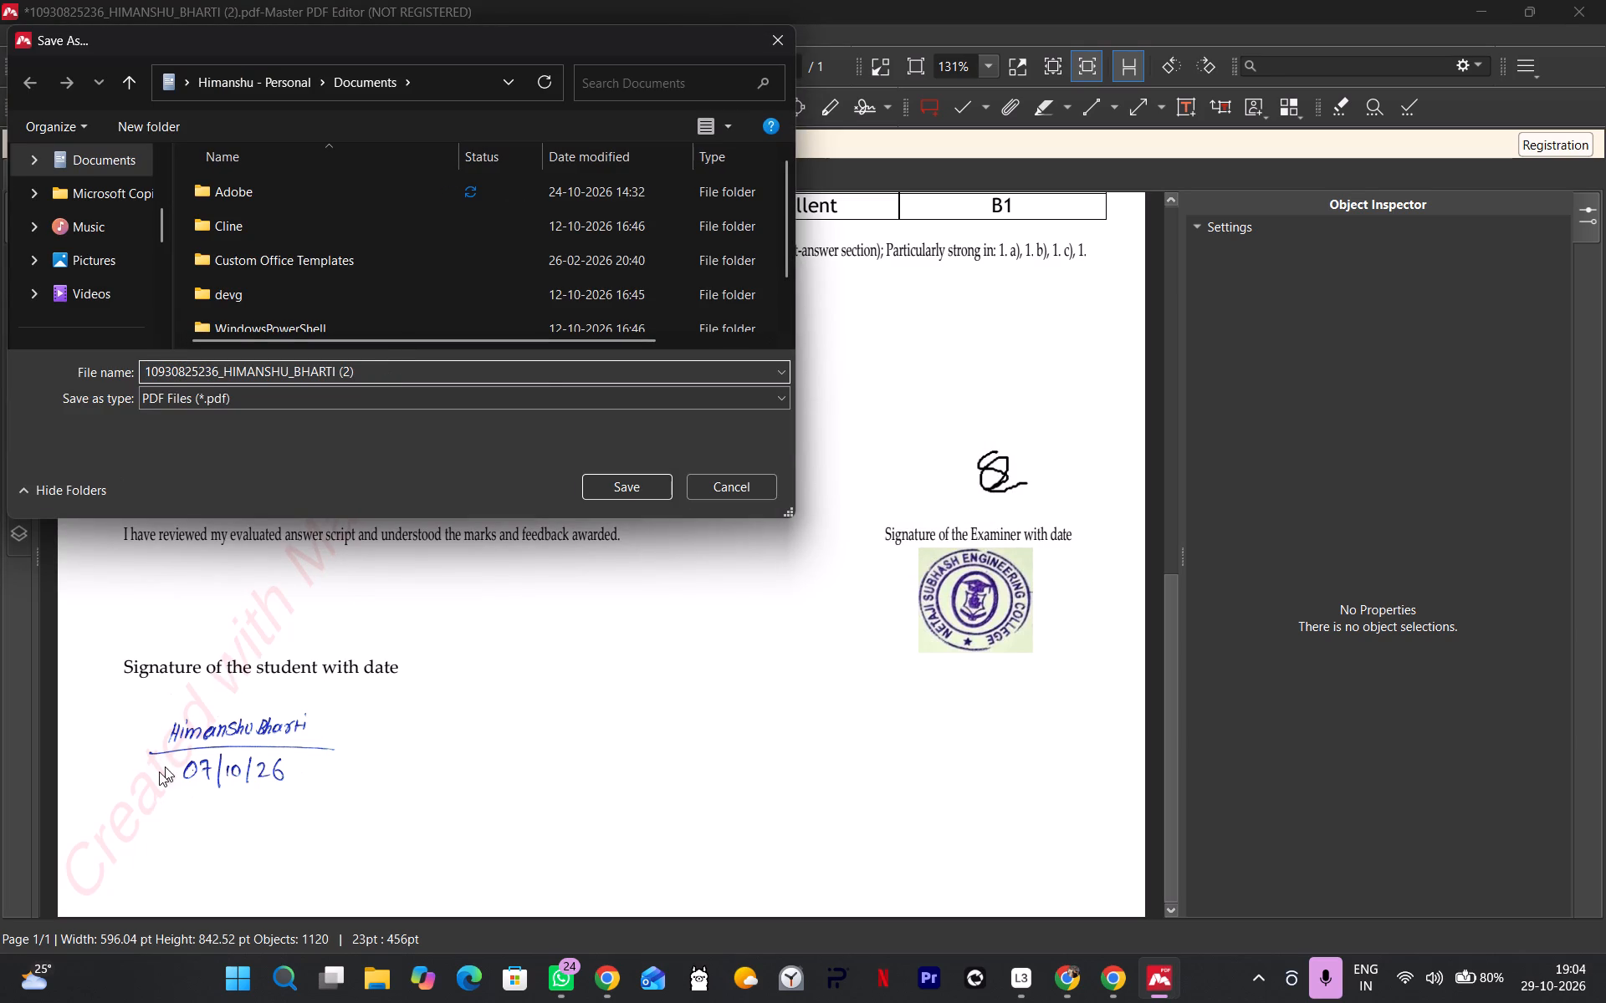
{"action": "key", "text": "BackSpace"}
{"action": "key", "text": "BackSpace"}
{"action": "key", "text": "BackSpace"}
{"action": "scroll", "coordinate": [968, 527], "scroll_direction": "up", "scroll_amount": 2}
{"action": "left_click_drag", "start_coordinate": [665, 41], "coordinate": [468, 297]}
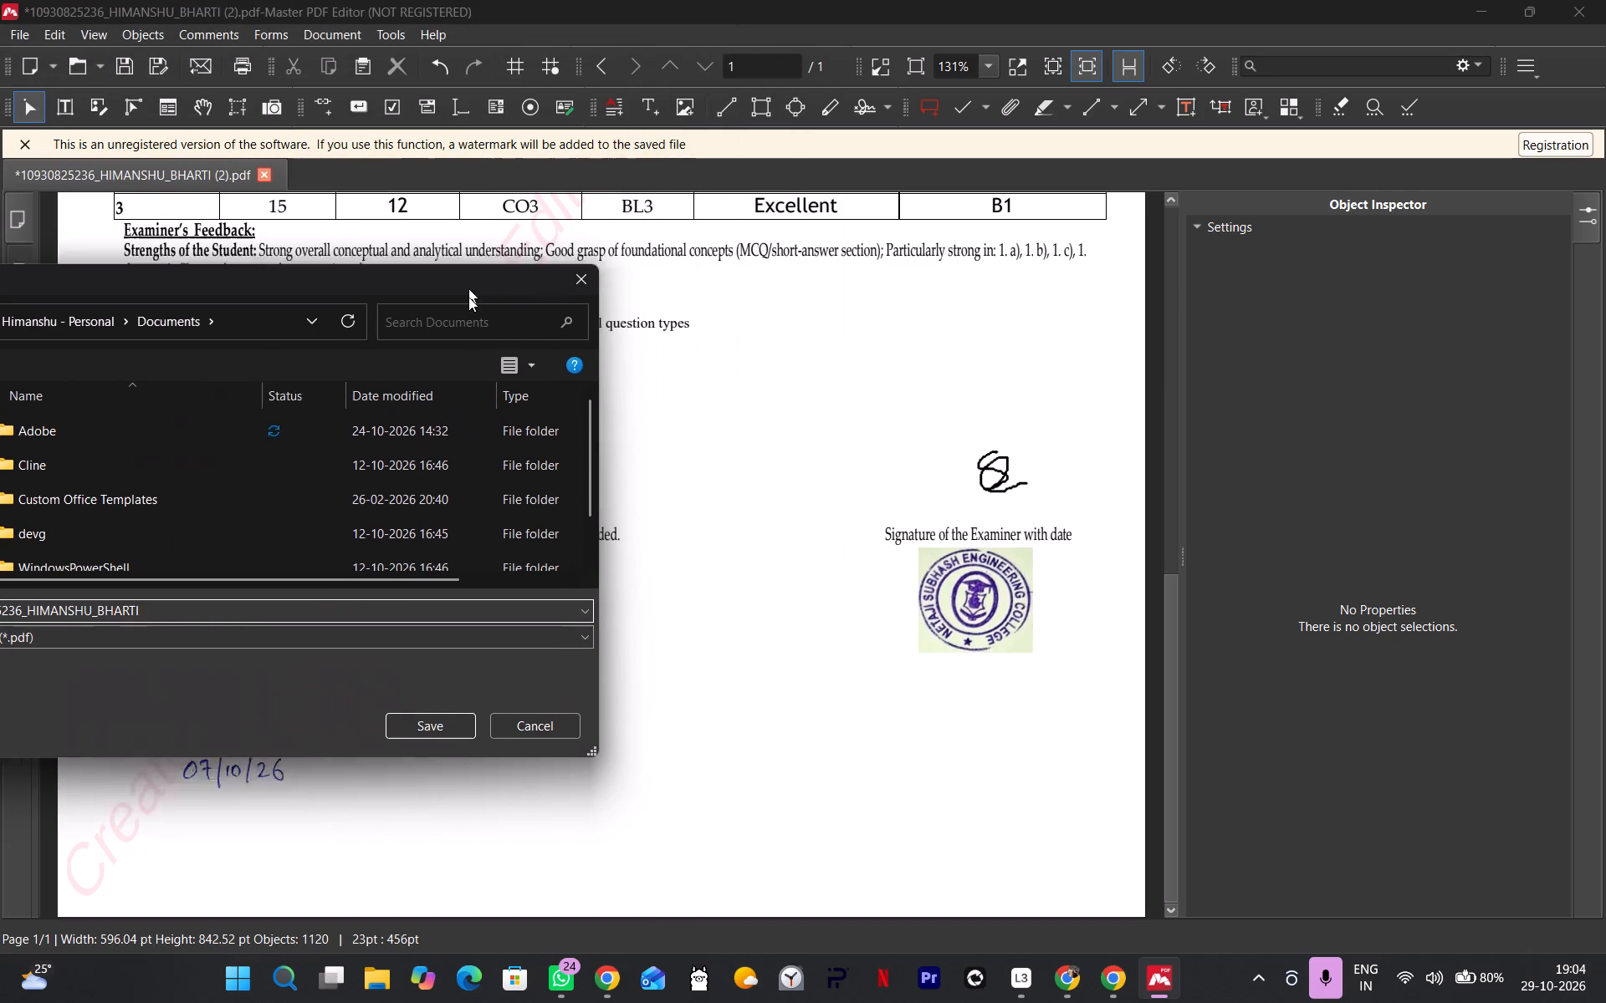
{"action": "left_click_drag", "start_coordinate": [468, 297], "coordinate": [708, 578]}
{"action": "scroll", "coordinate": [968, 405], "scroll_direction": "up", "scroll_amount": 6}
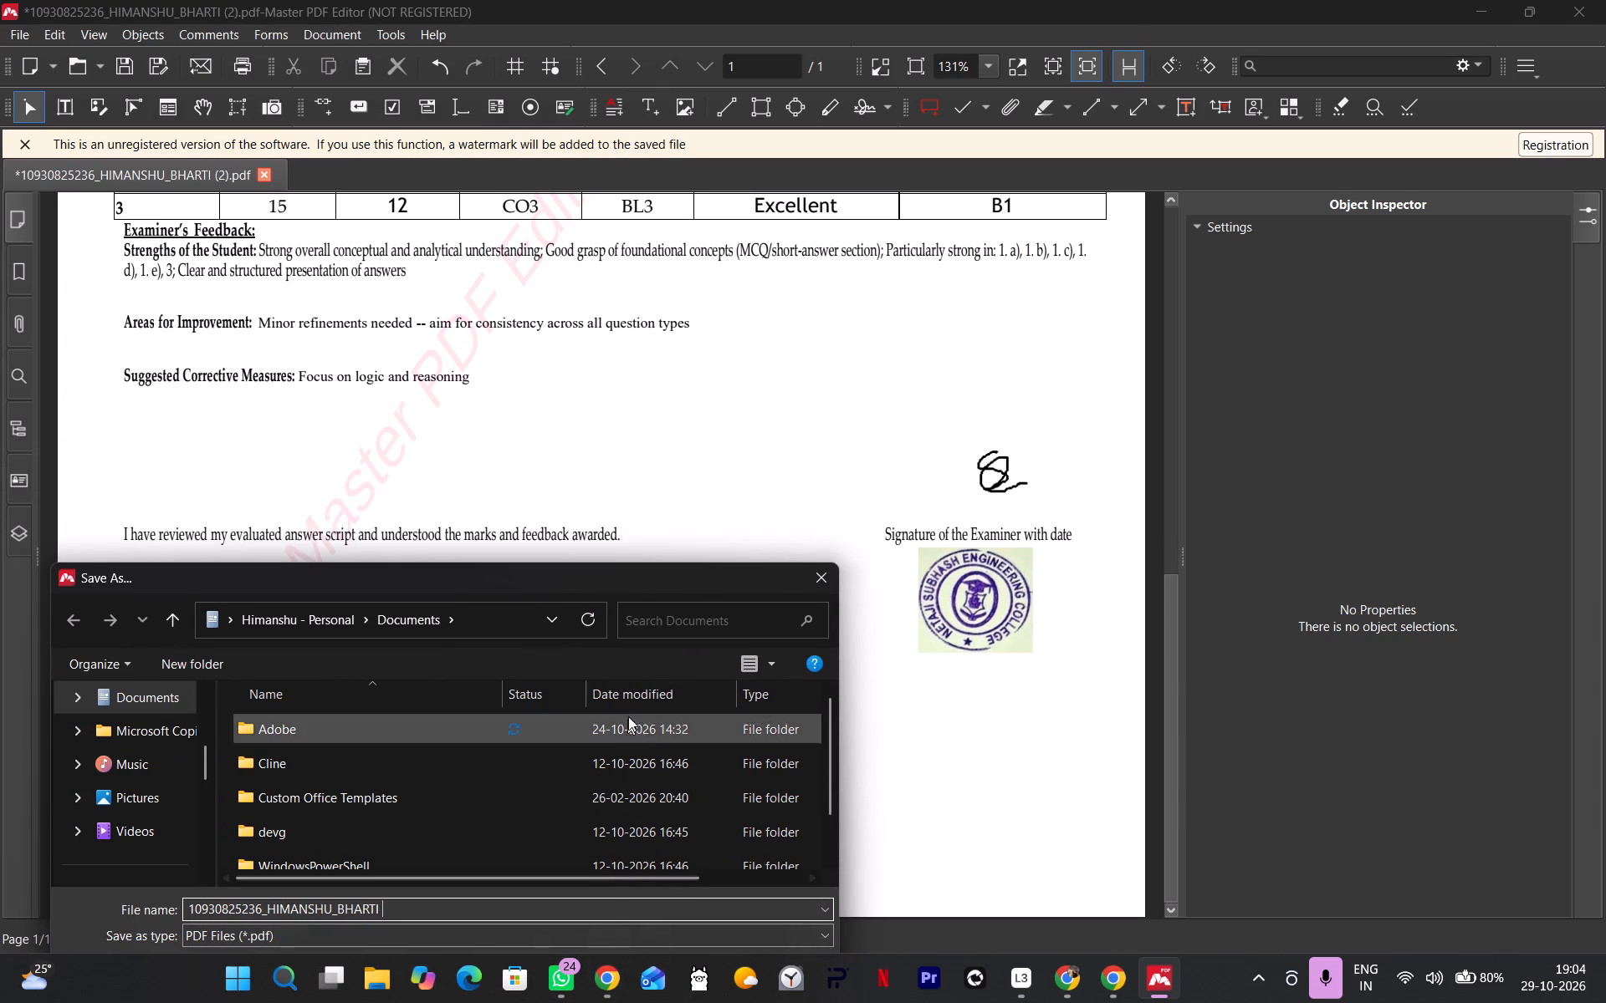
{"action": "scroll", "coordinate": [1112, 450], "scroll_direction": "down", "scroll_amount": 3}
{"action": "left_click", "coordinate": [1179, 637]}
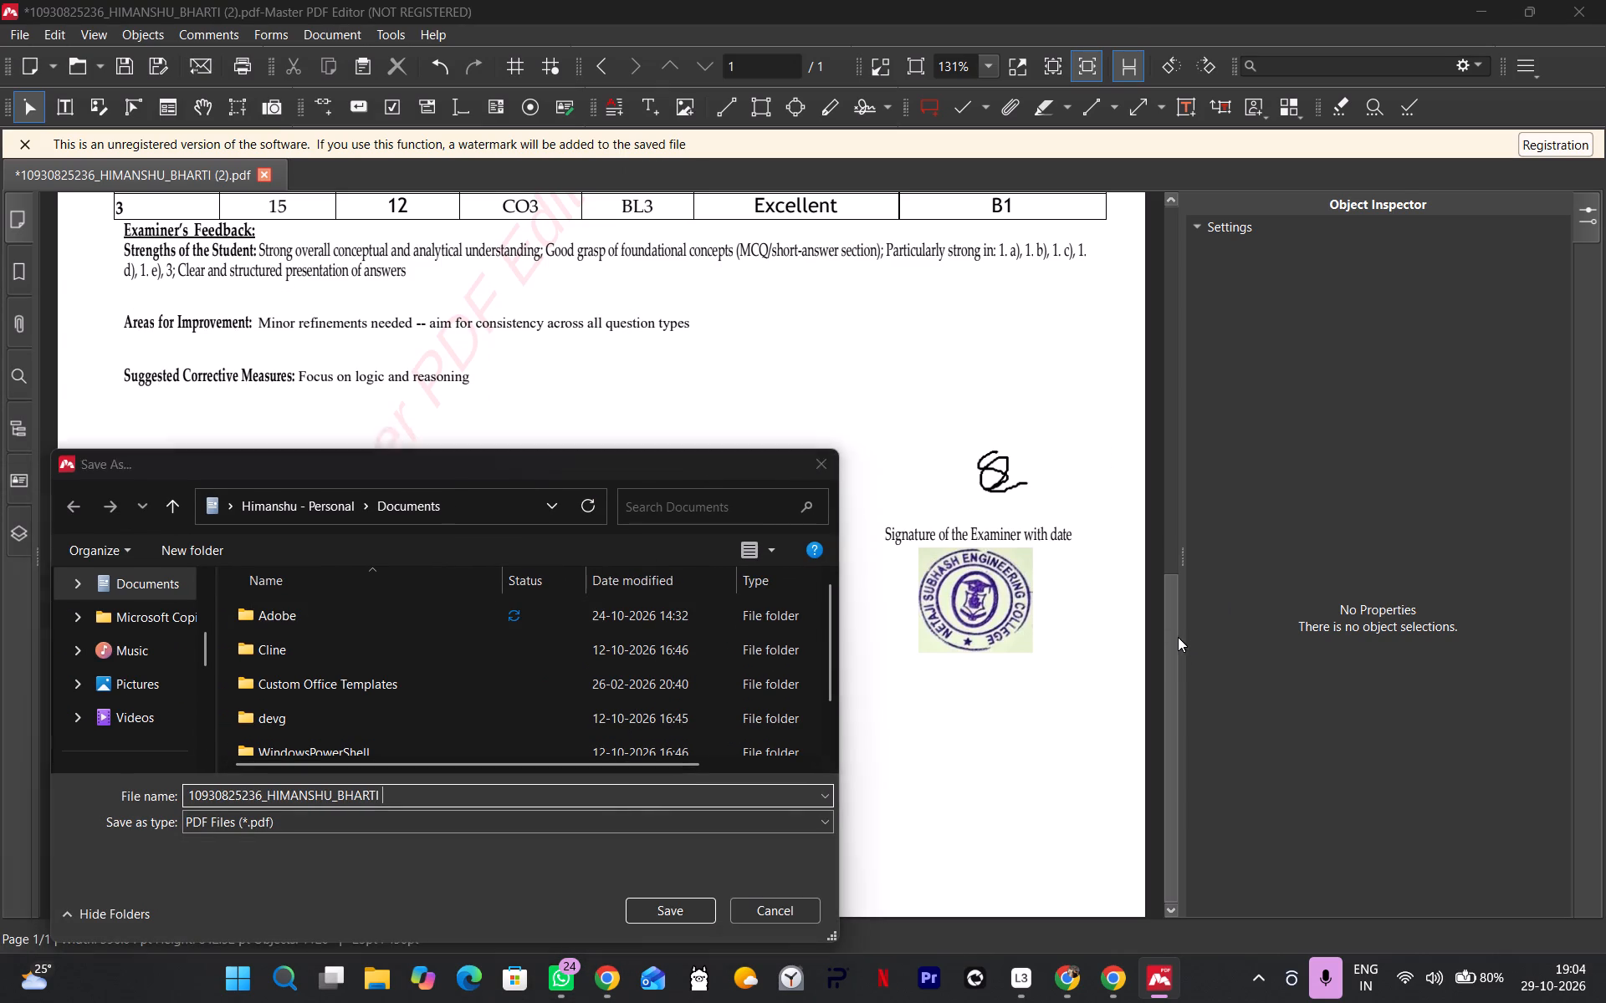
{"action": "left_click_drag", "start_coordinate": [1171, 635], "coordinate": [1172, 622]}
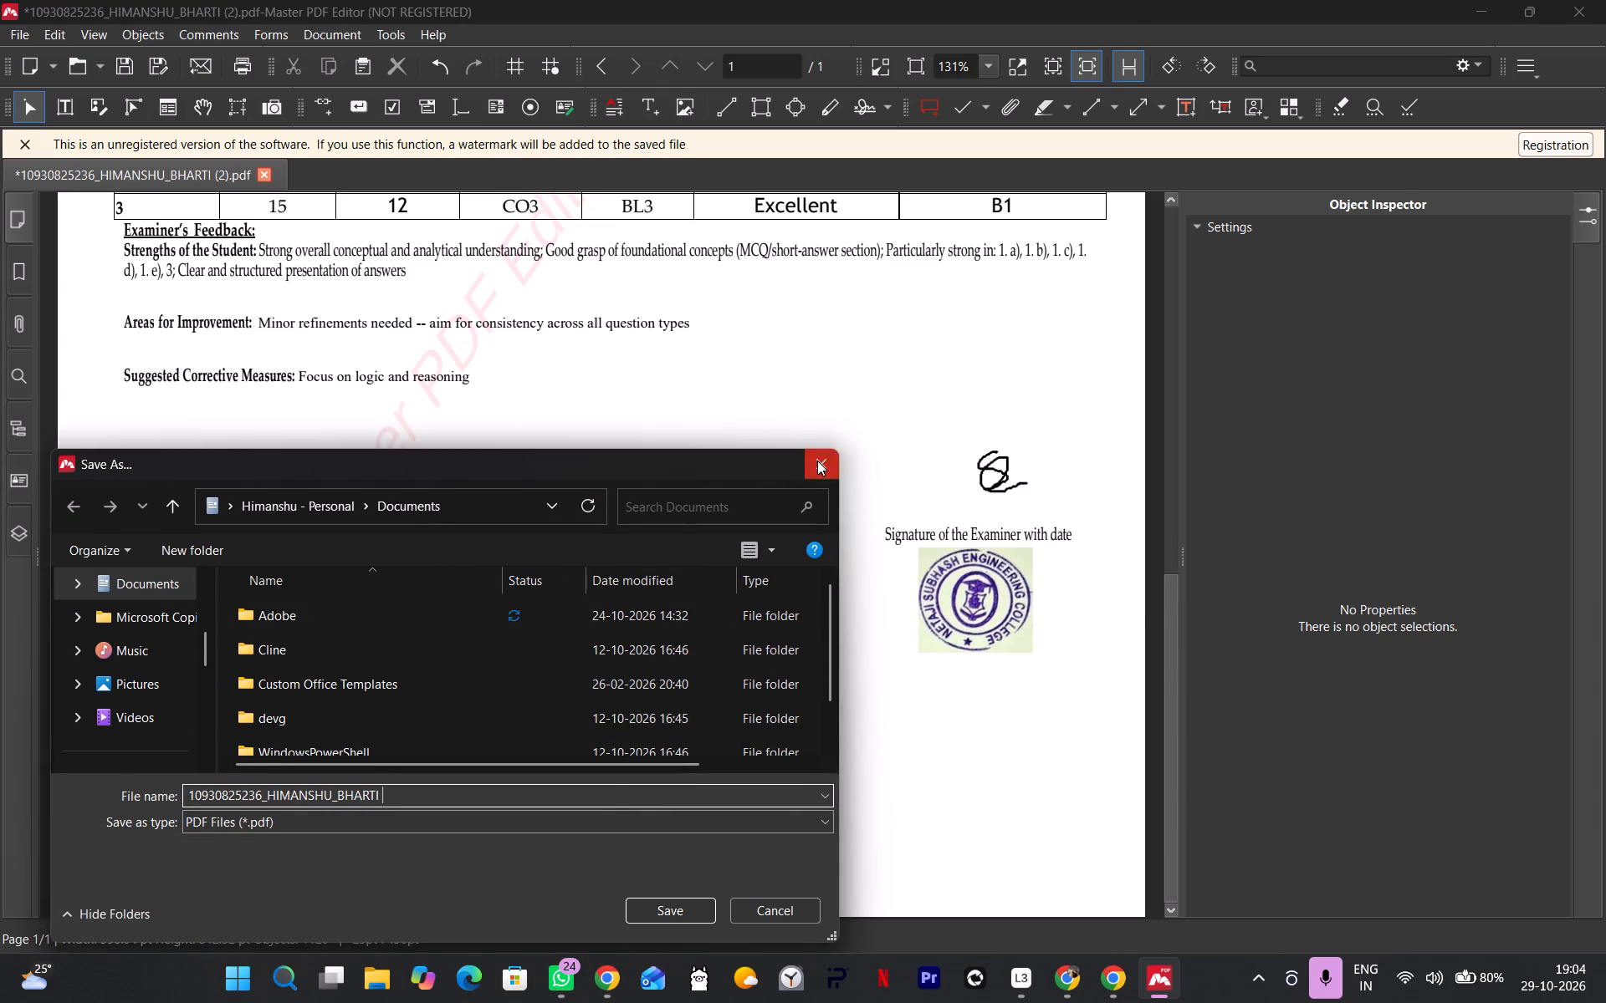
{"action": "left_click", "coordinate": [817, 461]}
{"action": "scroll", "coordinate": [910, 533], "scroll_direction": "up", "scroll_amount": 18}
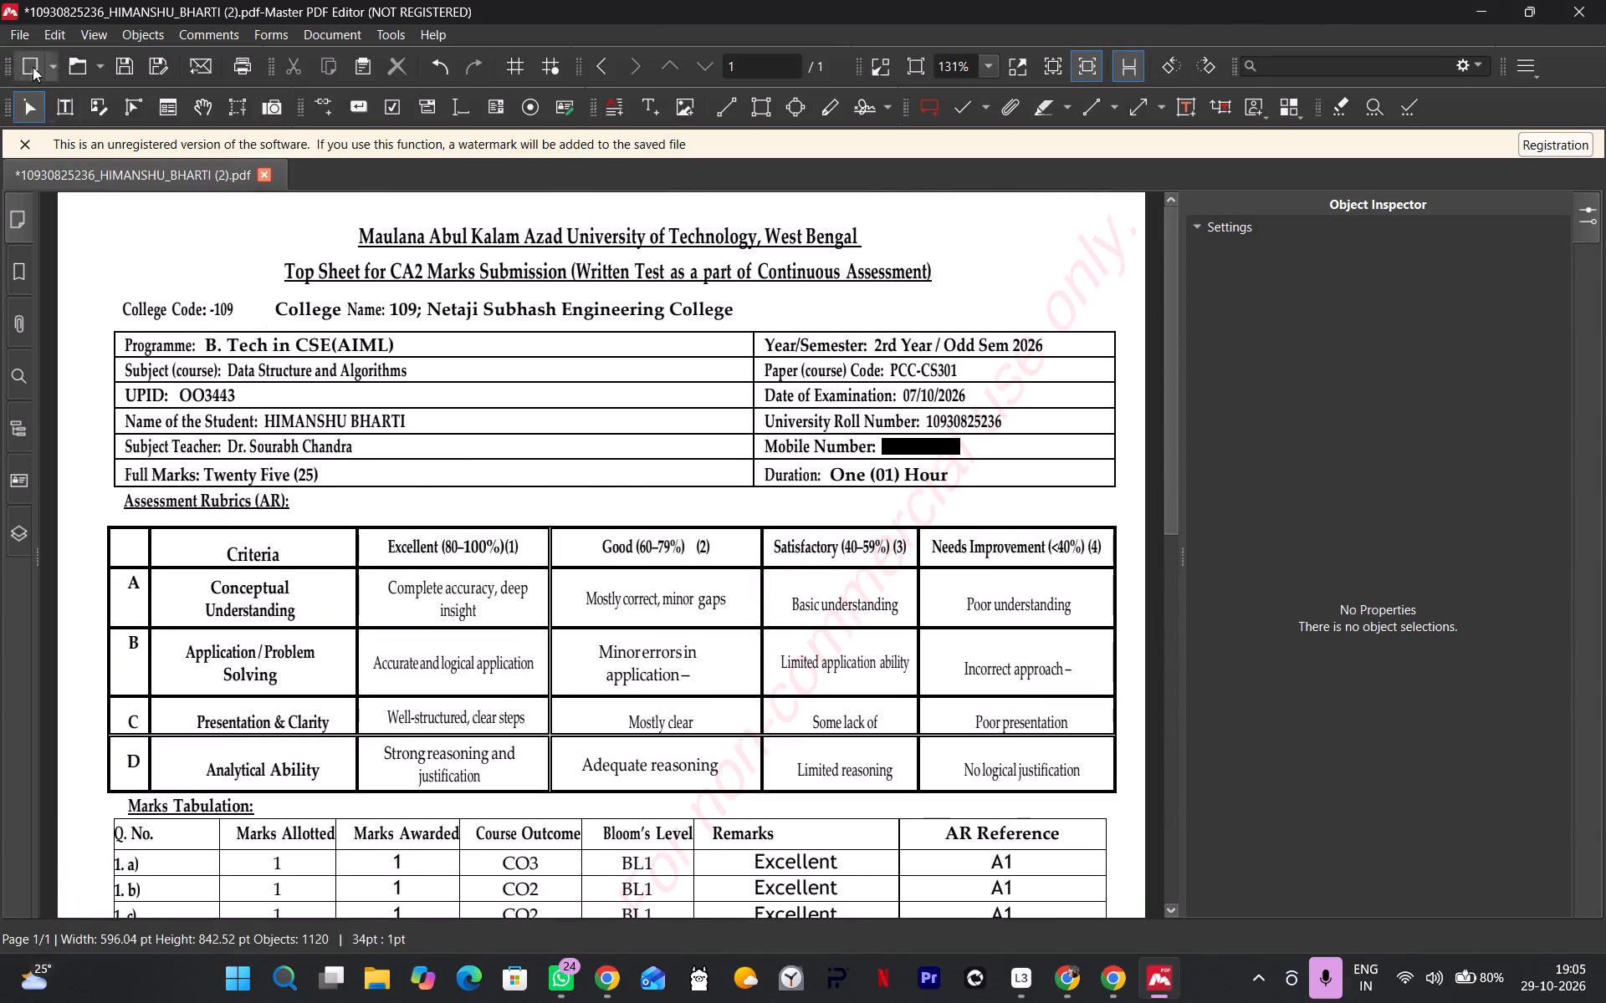
Save the signed top sheet as a new PDF in Documents, ending its file name with "dsa" instead of "(2)".
{"action": "left_click", "coordinate": [10, 41]}
{"action": "left_click", "coordinate": [158, 222]}
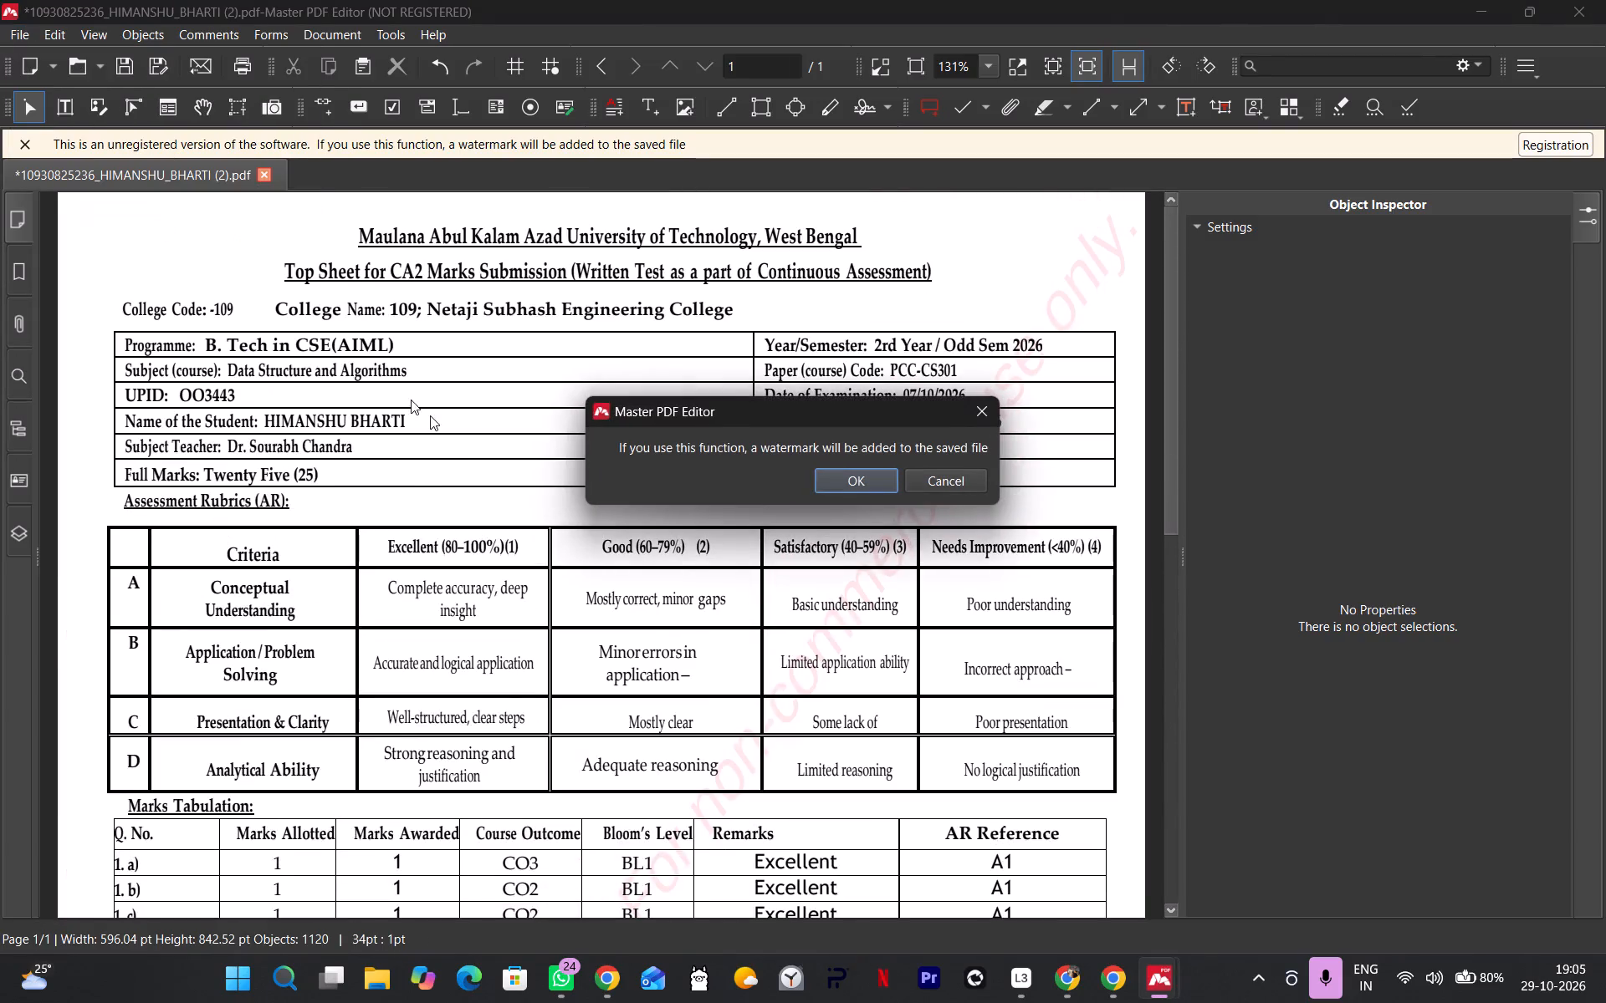
{"action": "left_click", "coordinate": [846, 466]}
{"action": "left_click", "coordinate": [858, 482]}
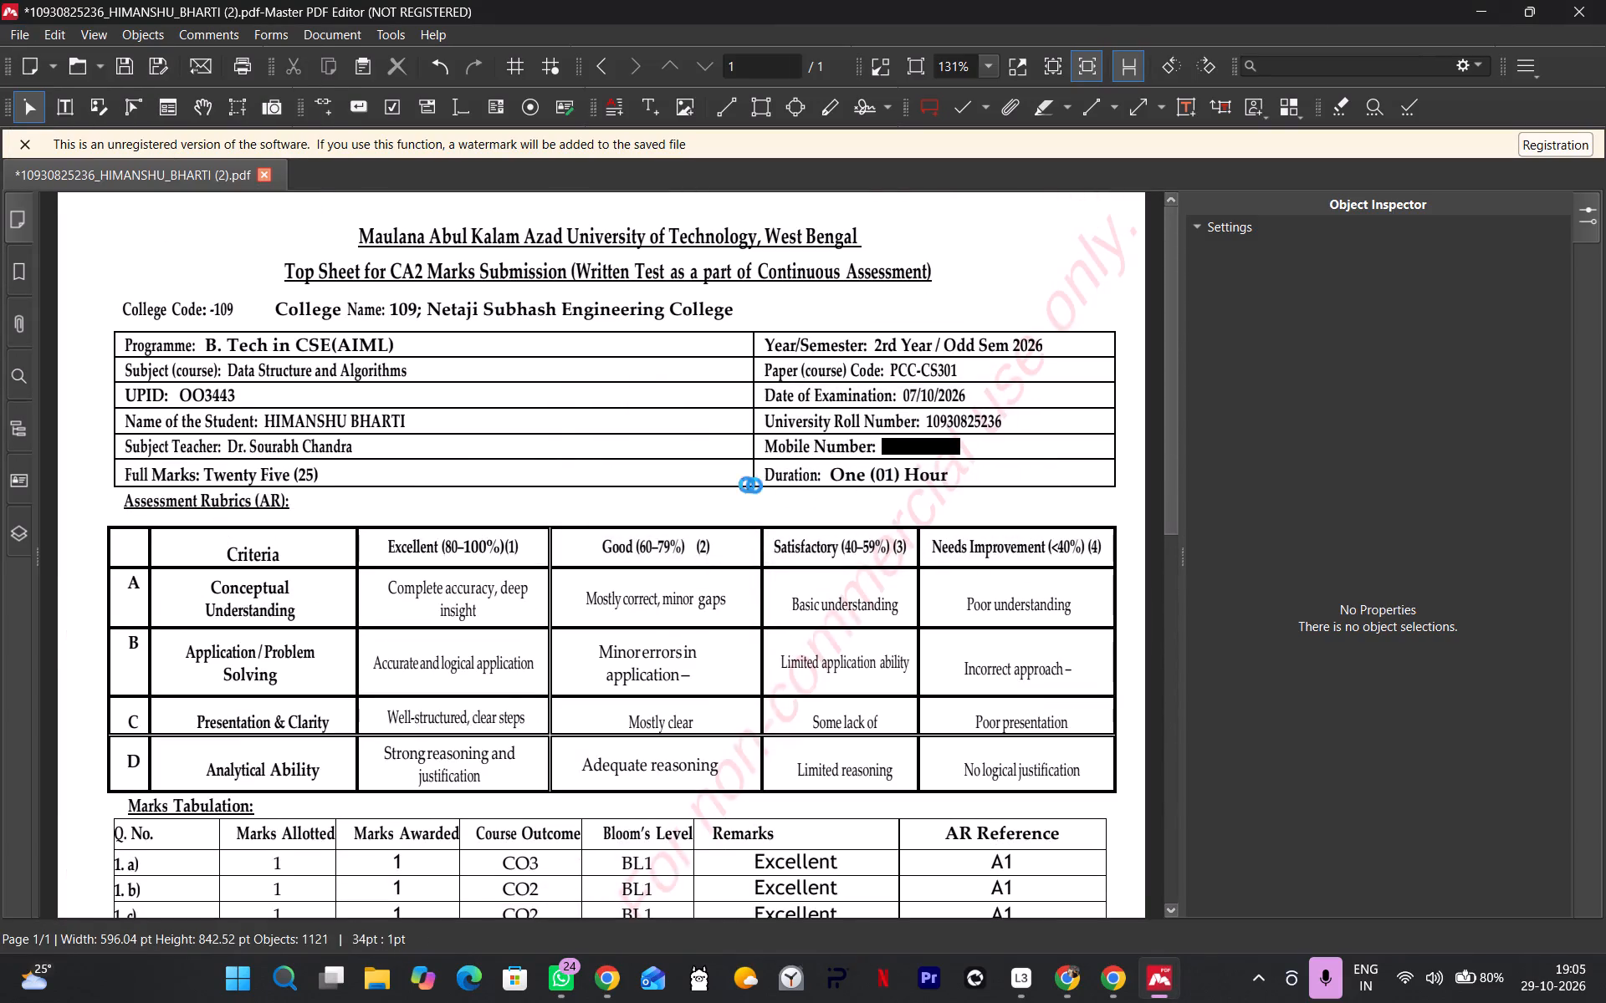
{"action": "left_click", "coordinate": [467, 798]}
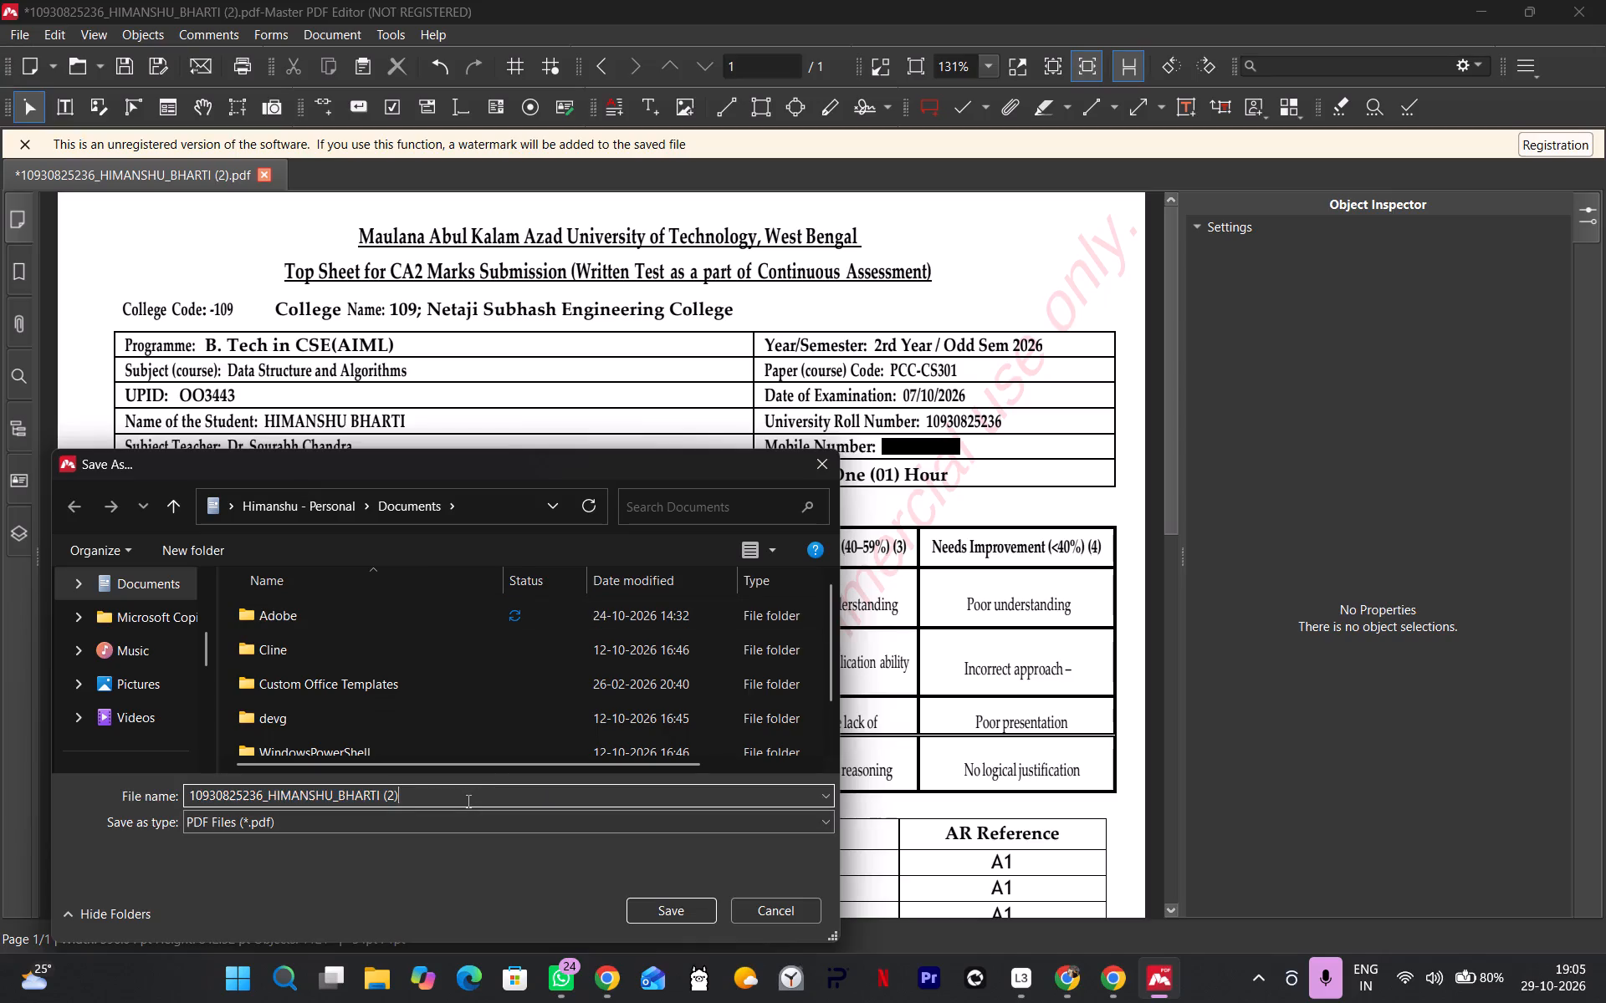
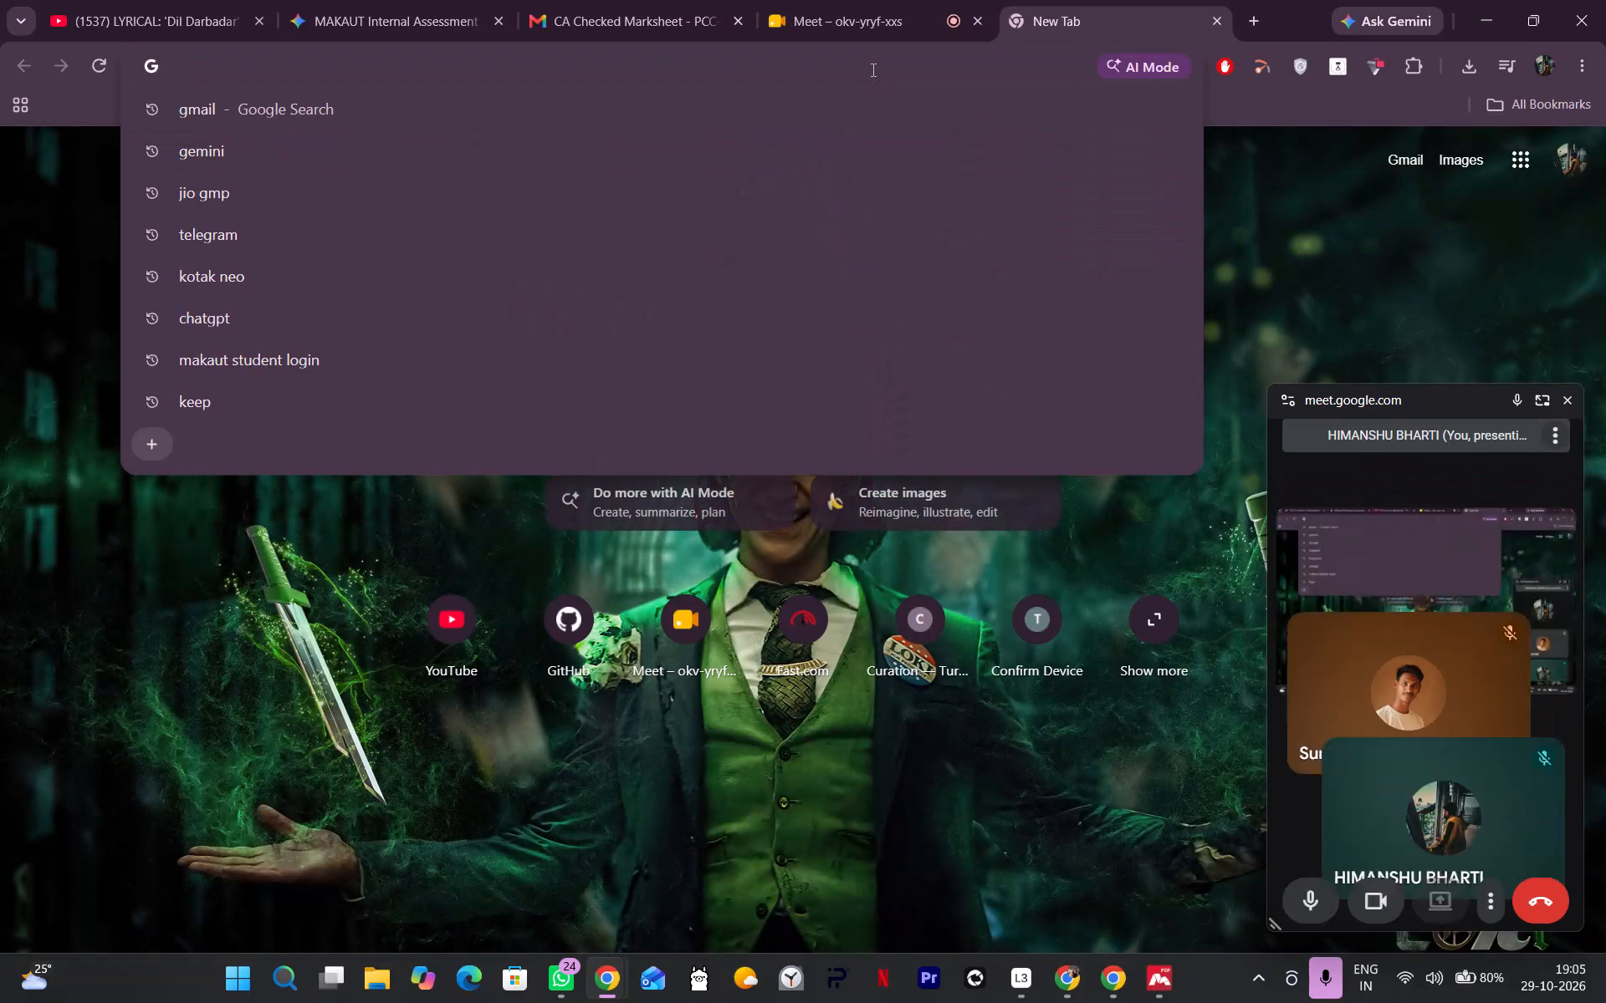
In Google Chrome, start a web search for a PDF watermark tool with the query "pdf wat".
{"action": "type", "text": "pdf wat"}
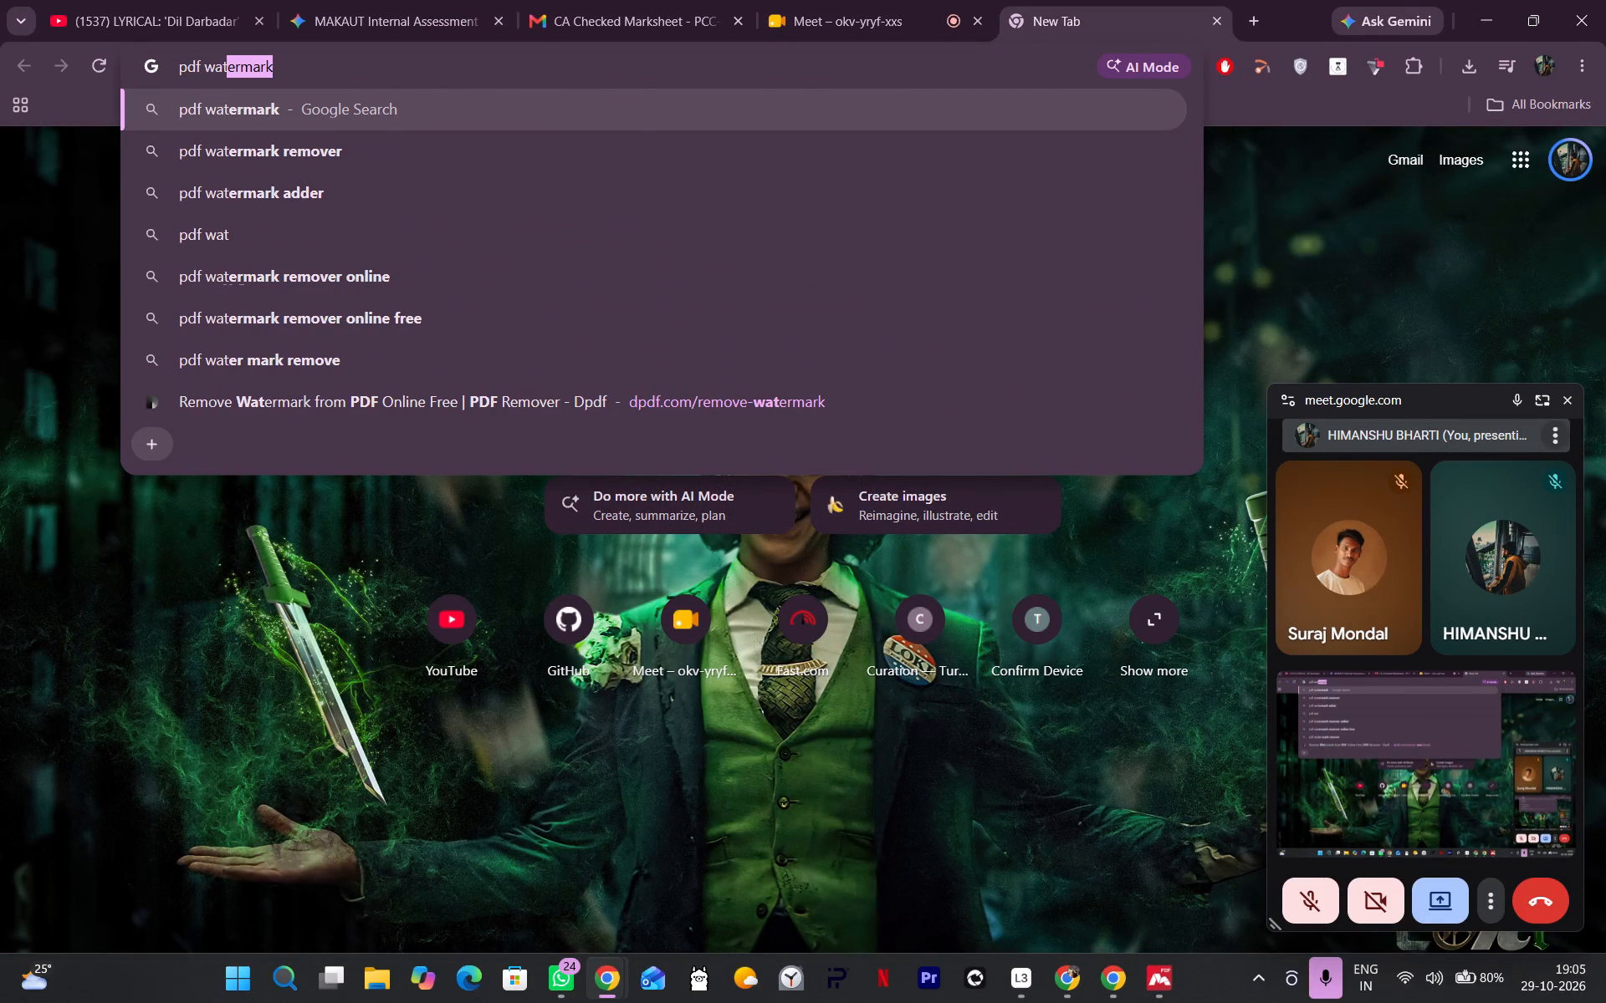
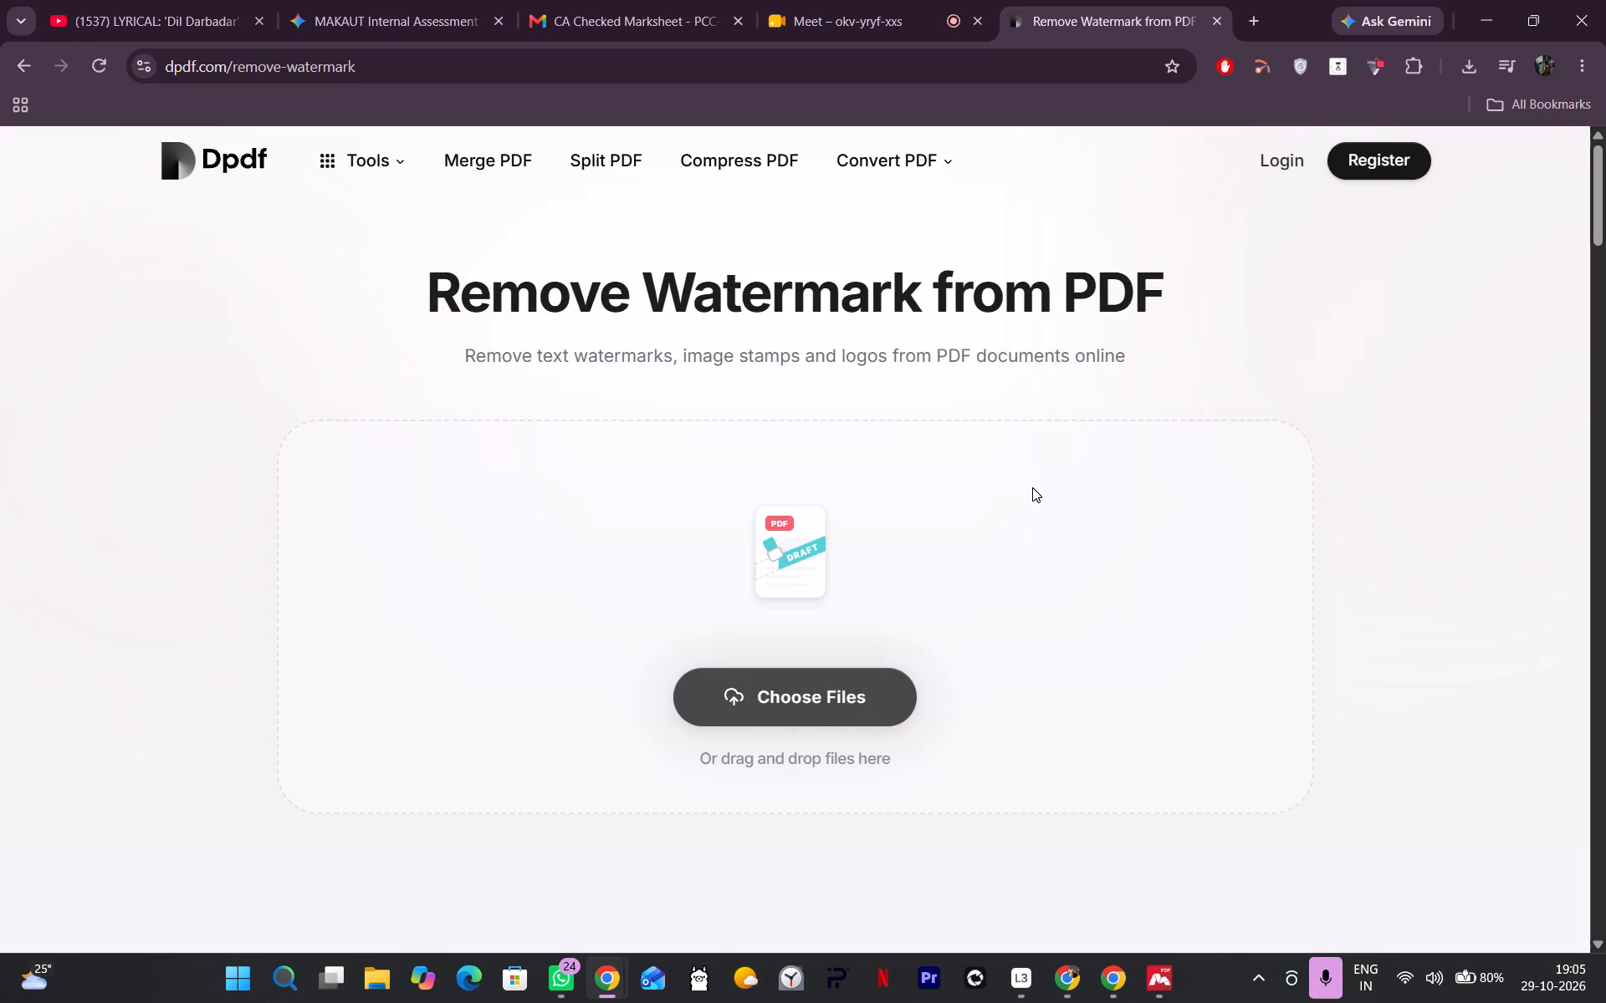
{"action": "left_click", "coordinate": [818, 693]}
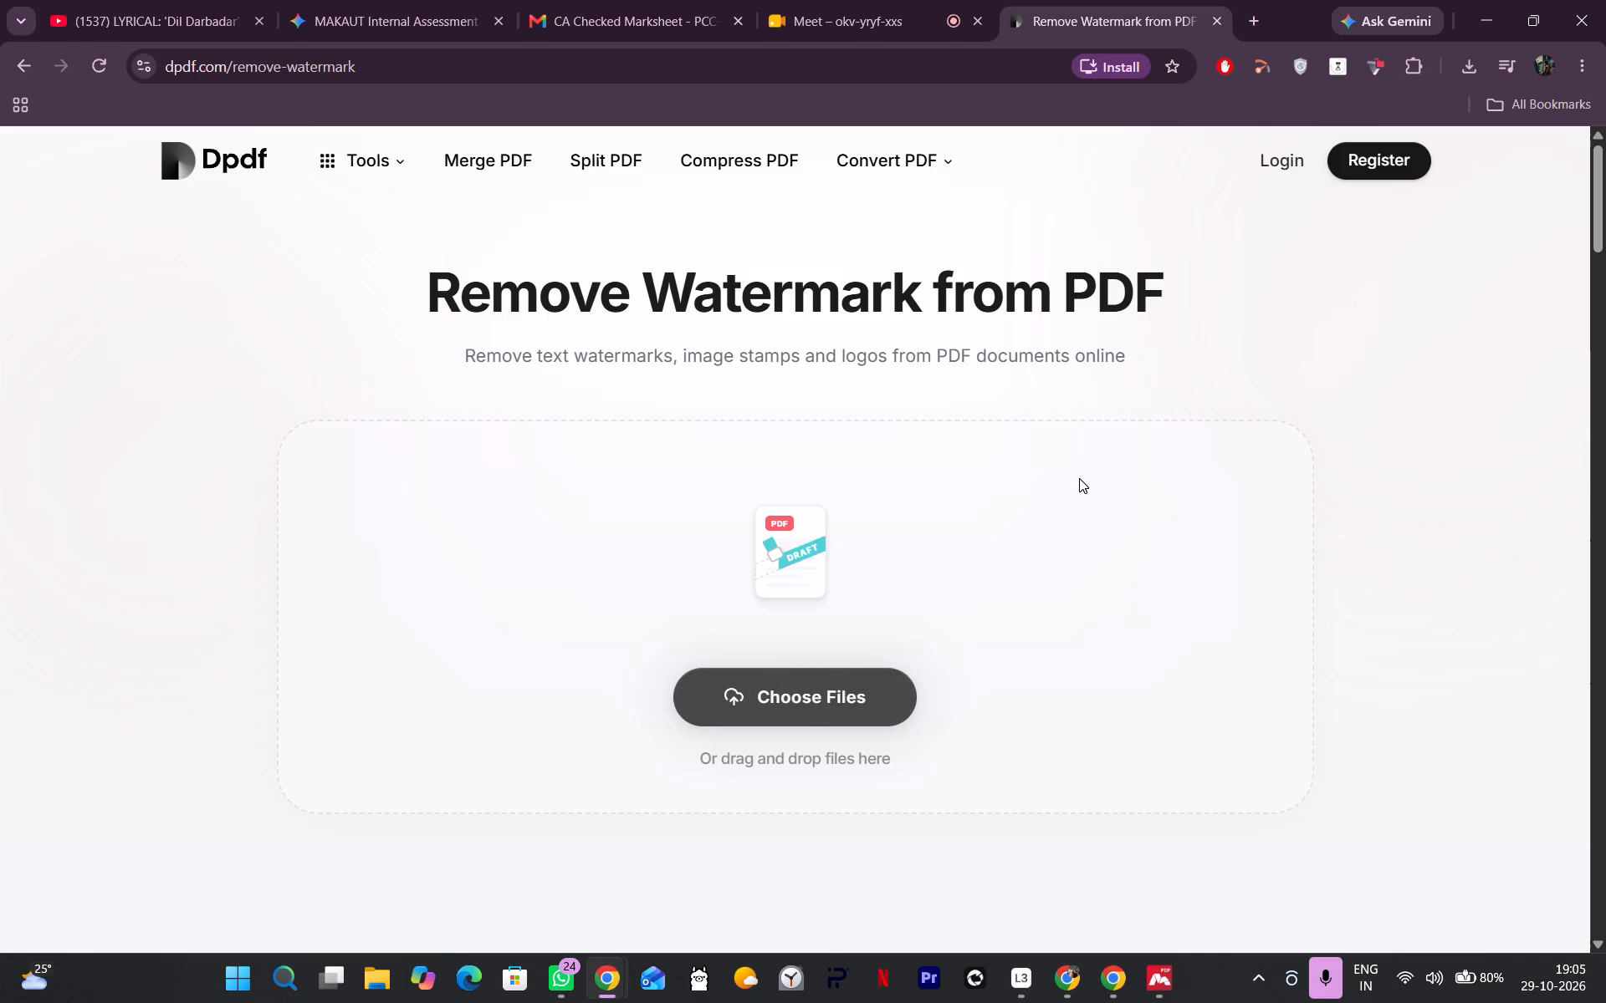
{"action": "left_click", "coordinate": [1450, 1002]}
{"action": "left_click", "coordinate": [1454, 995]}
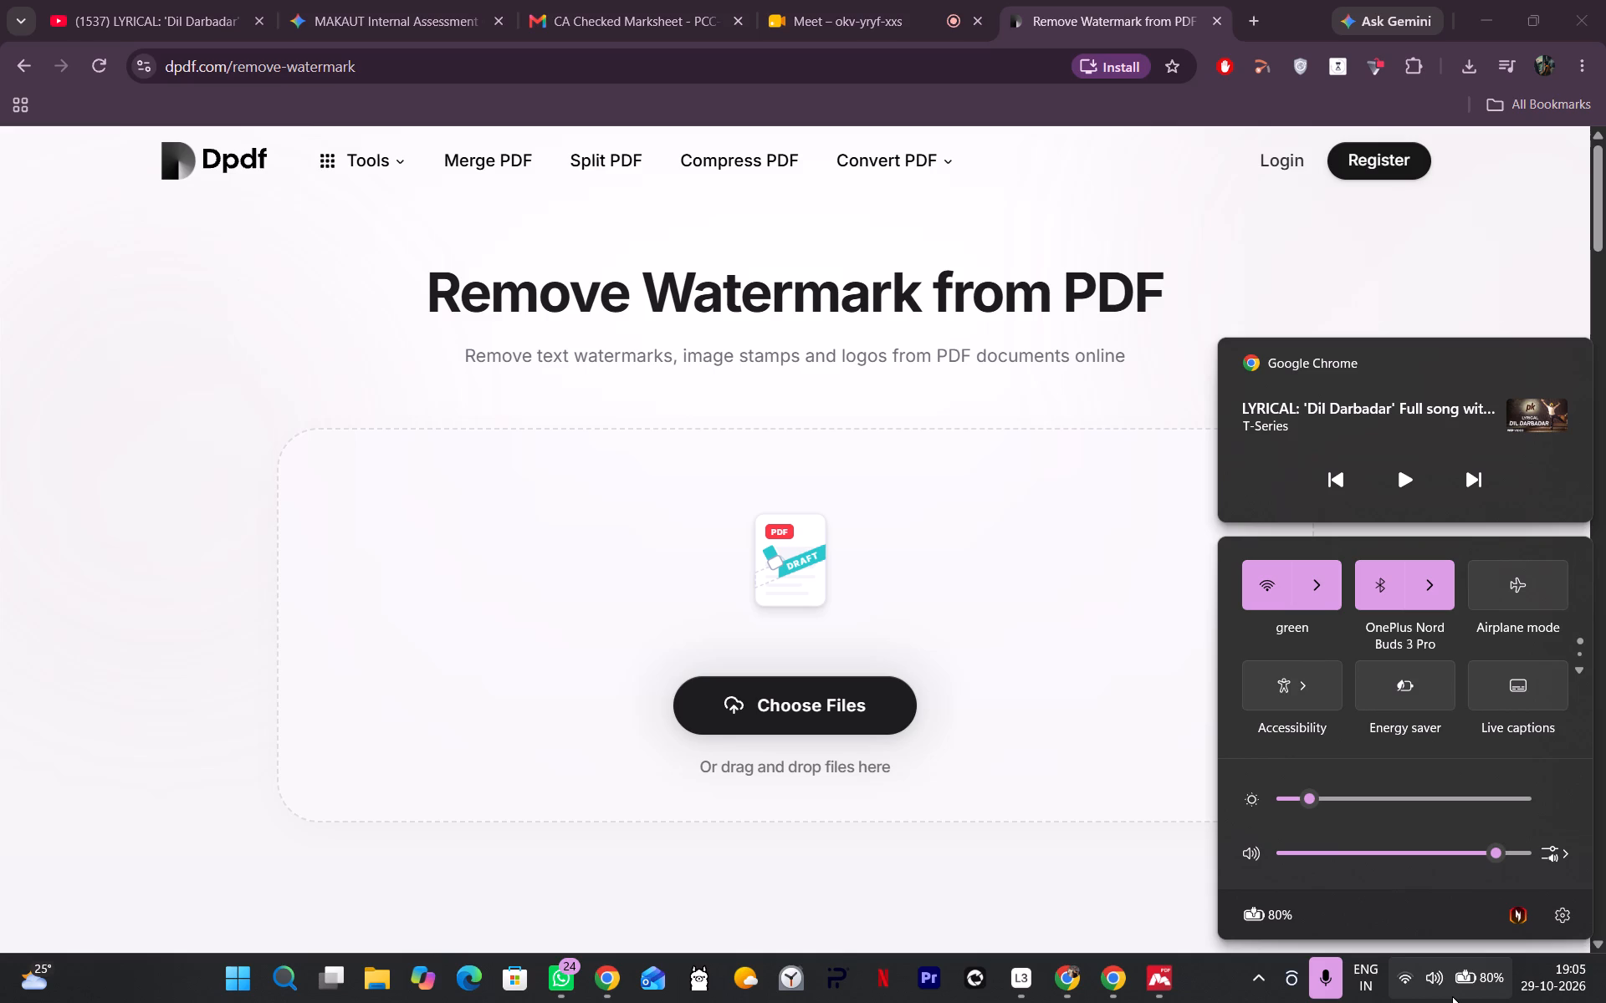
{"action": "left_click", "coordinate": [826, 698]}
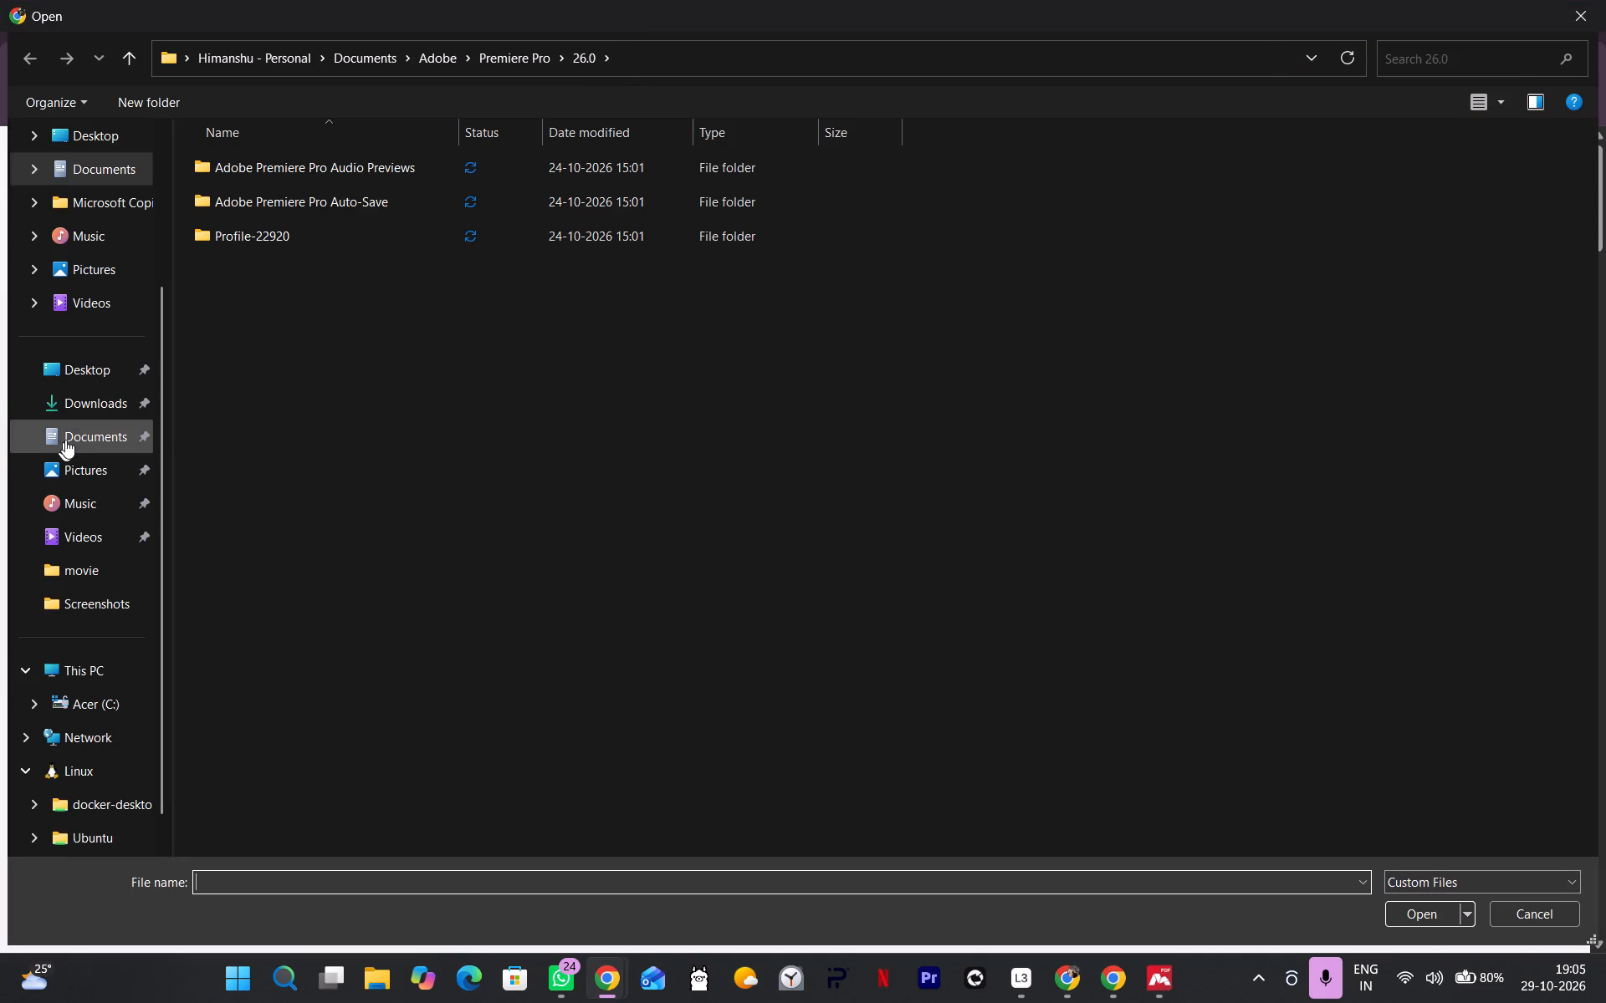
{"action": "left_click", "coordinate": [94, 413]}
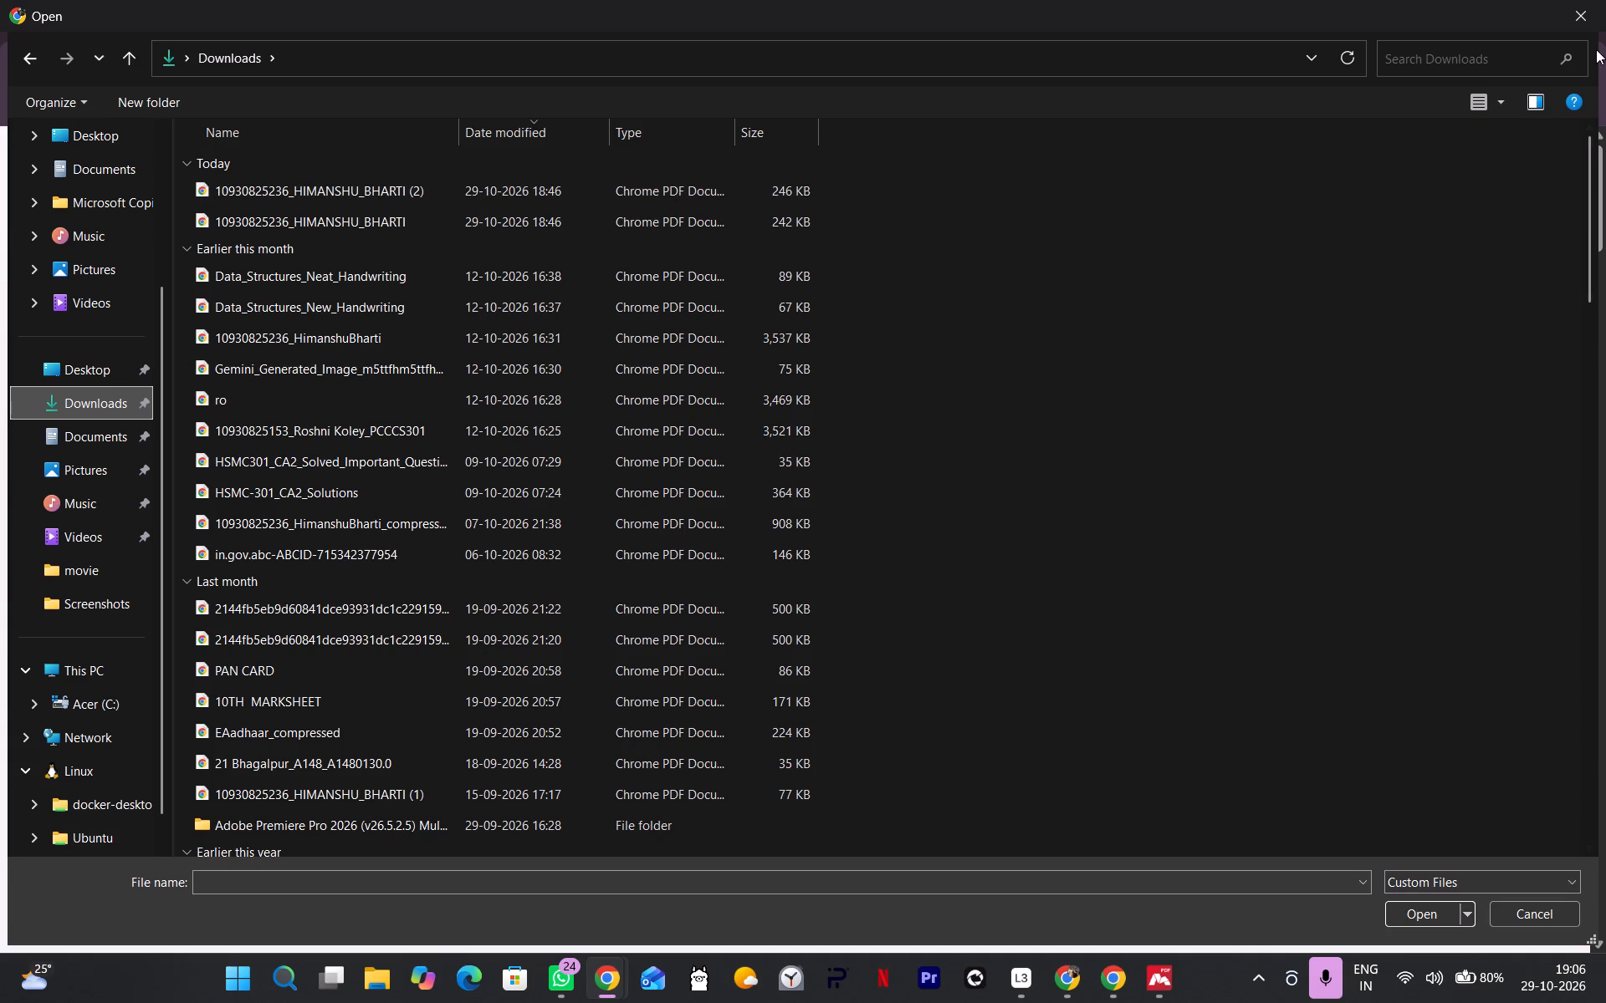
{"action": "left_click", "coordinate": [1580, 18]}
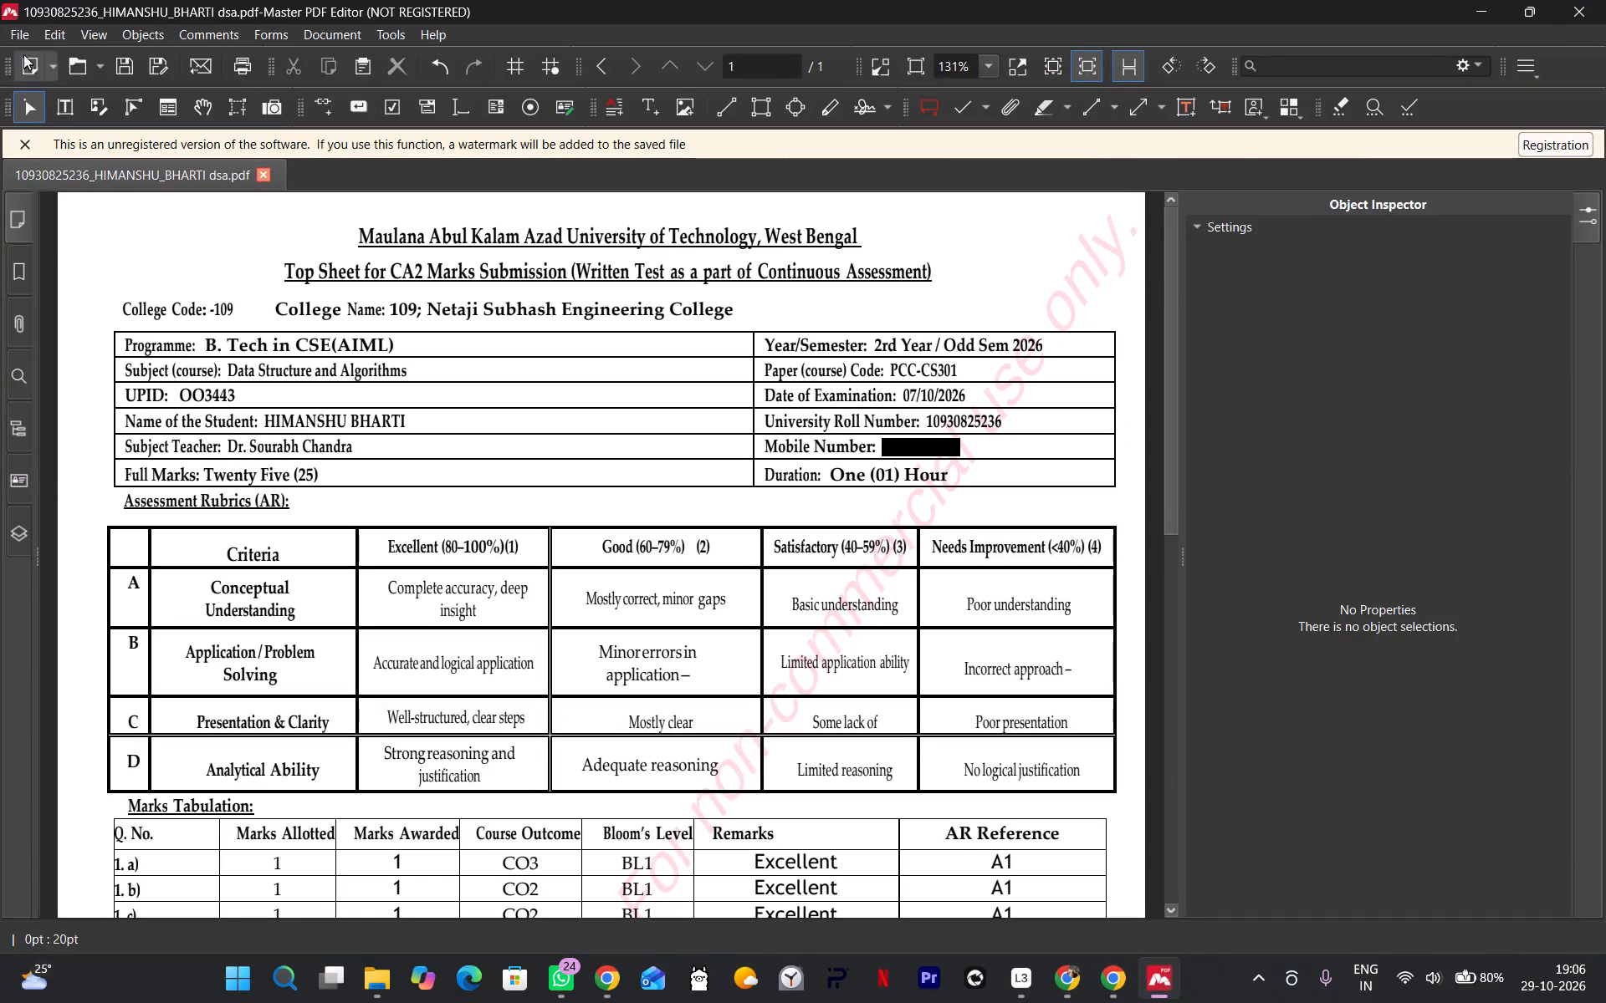
{"action": "left_click", "coordinate": [18, 38]}
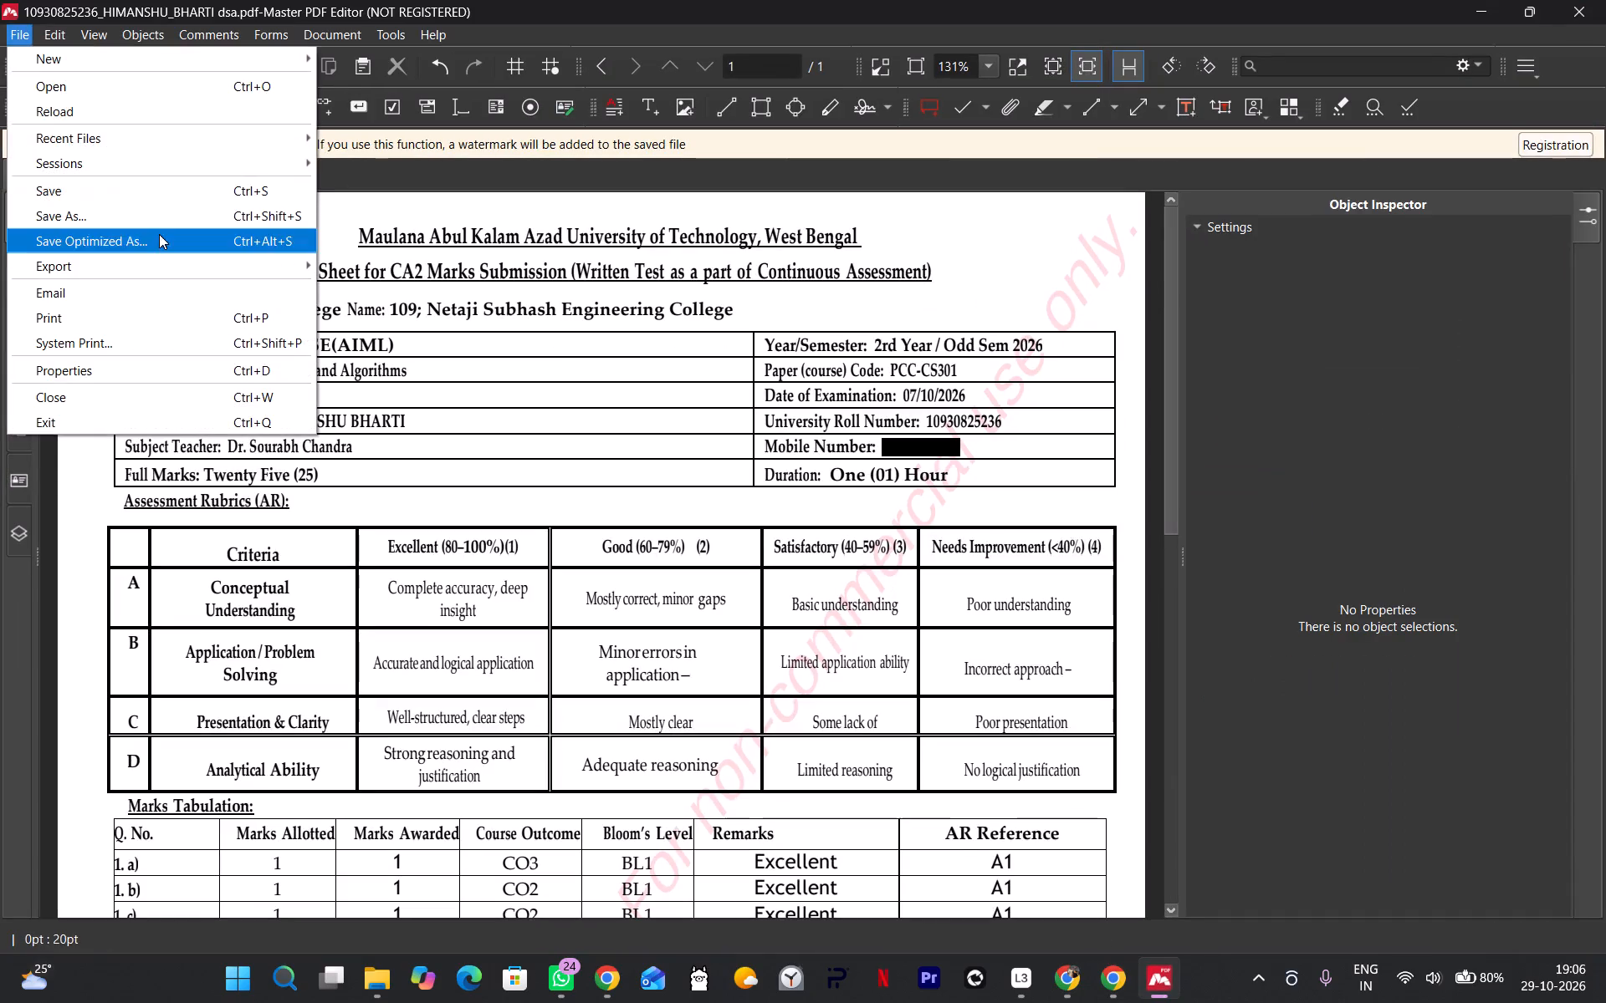
{"action": "left_click", "coordinate": [171, 212]}
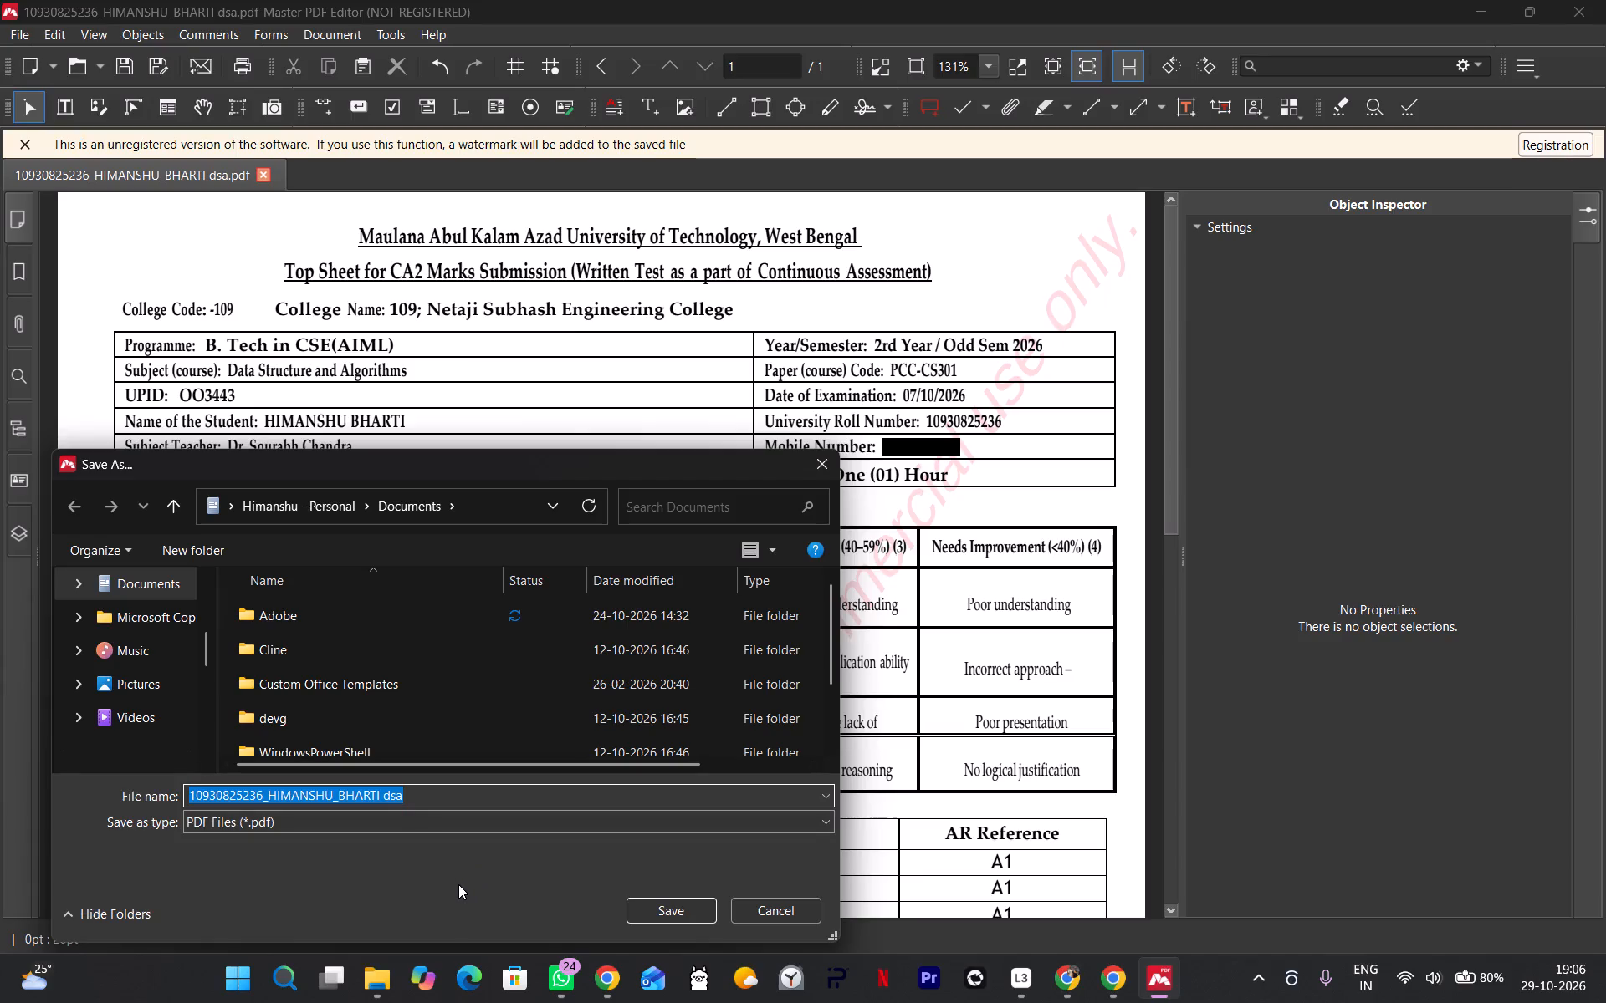
Save the signed top sheet PDF in the Downloads folder, keeping the proposed file name.
{"action": "scroll", "coordinate": [76, 656], "scroll_direction": "down", "scroll_amount": 2}
{"action": "left_click", "coordinate": [136, 590]}
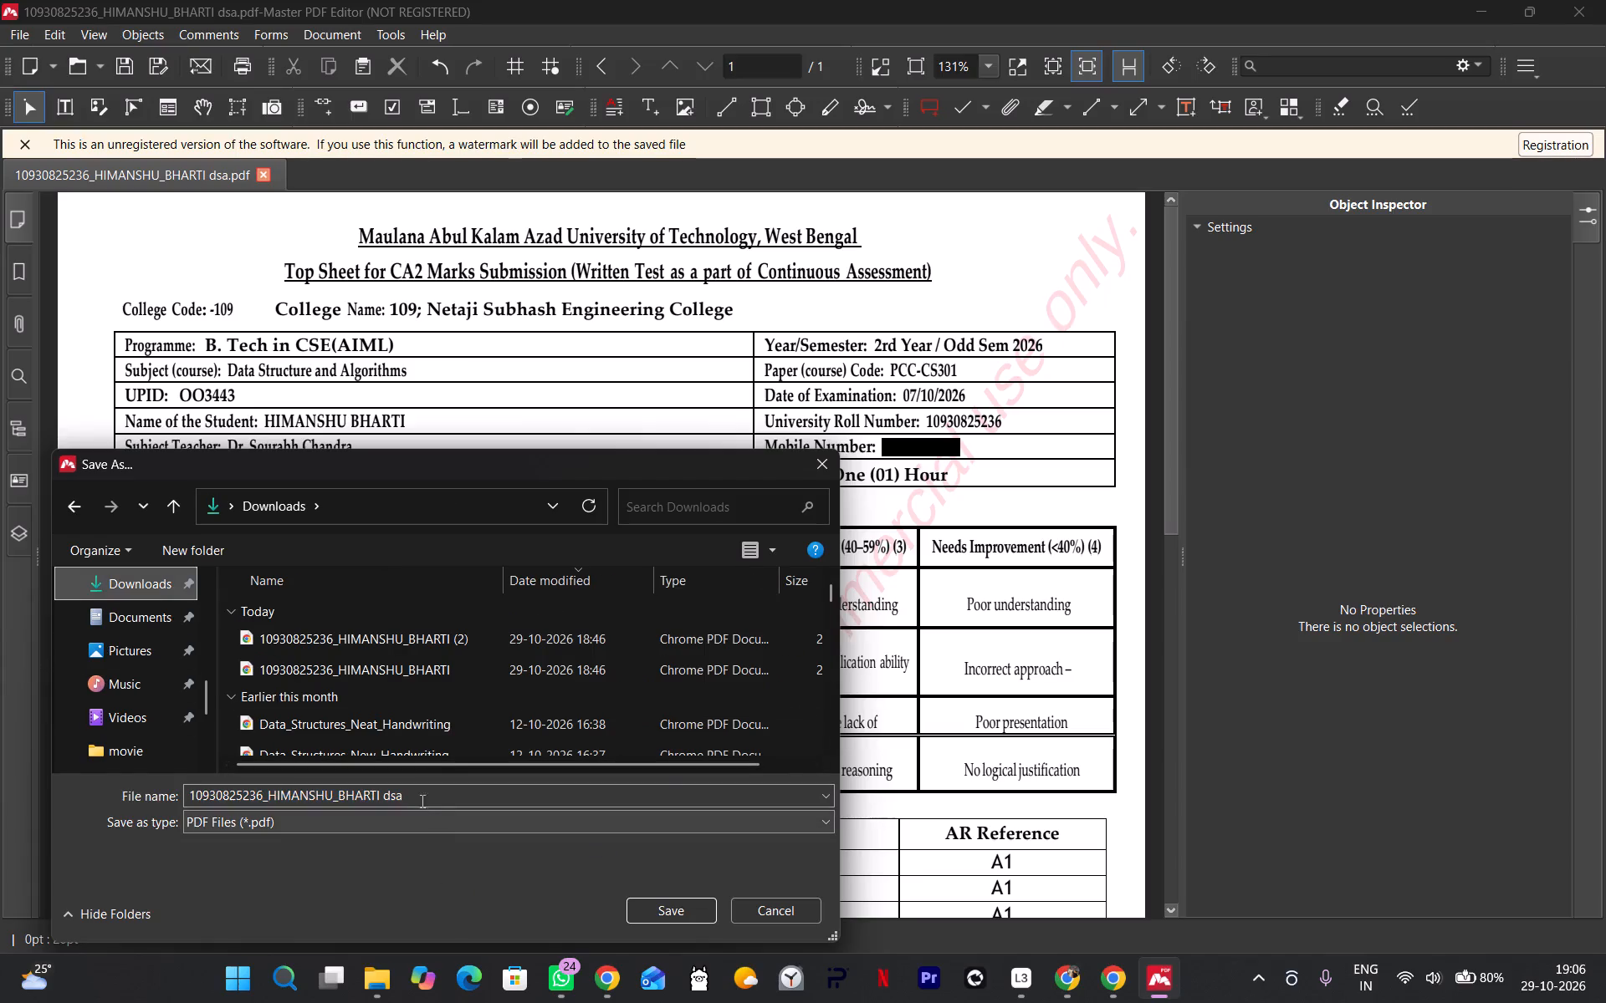
{"action": "left_click", "coordinate": [680, 909]}
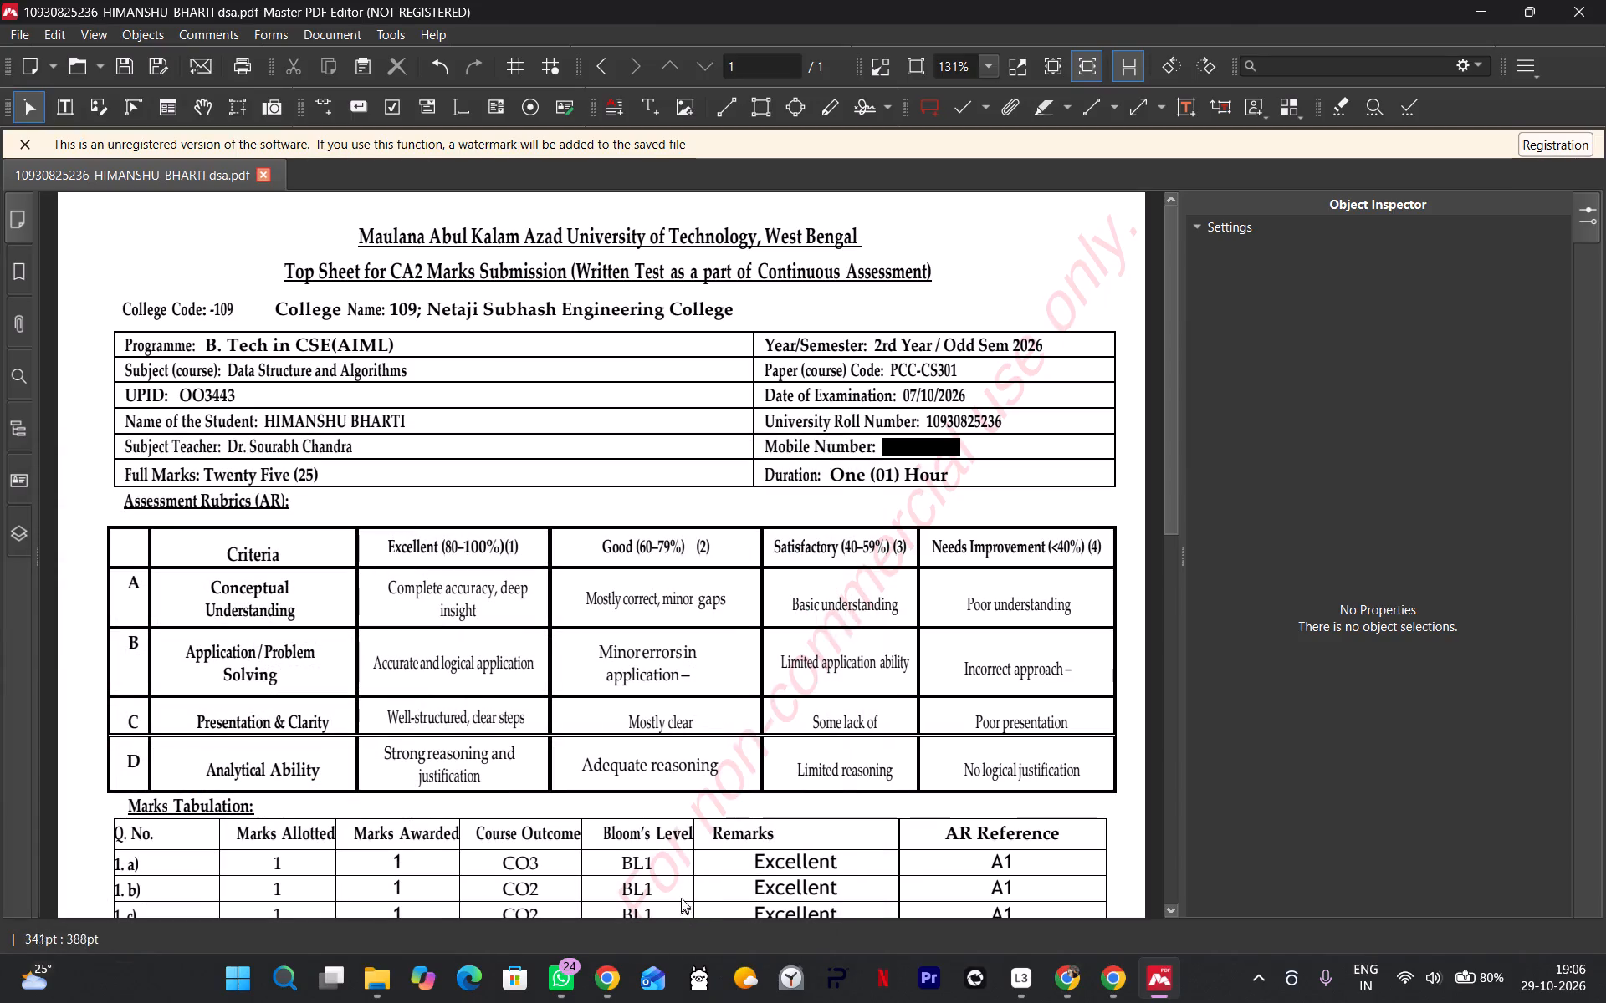
Switch to Chrome and upload the newly saved dsa PDF from Downloads to Dpdf's Remove Watermark from PDF page.
{"action": "left_click", "coordinate": [1476, 0]}
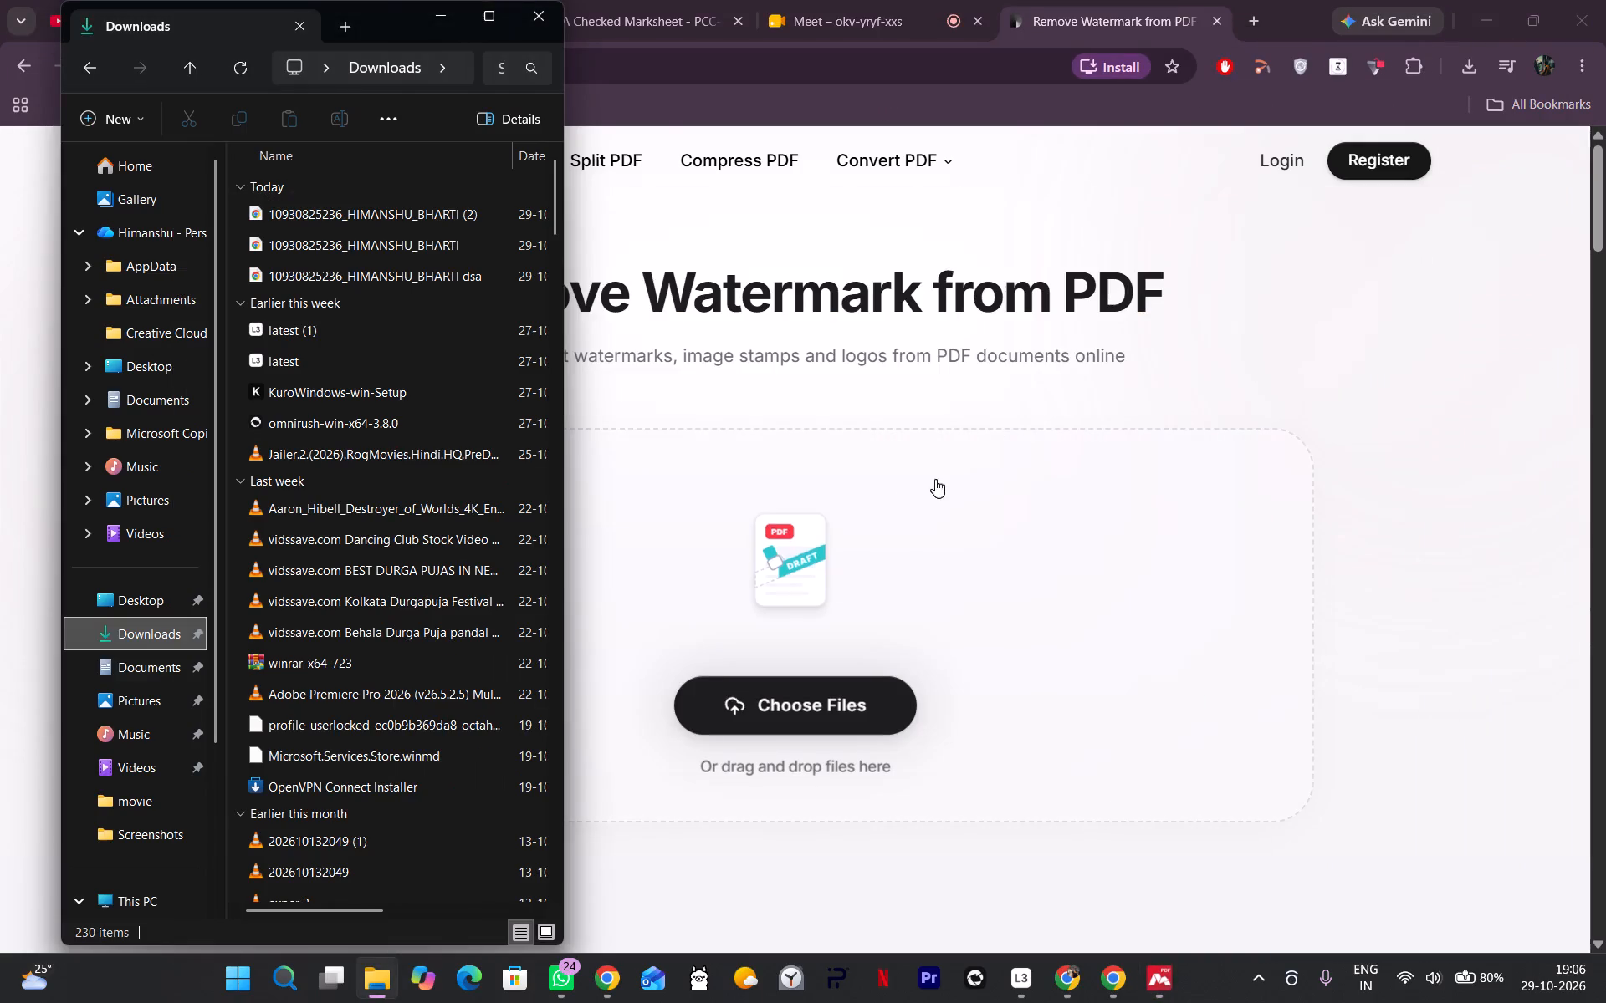
{"action": "left_click", "coordinate": [445, 10]}
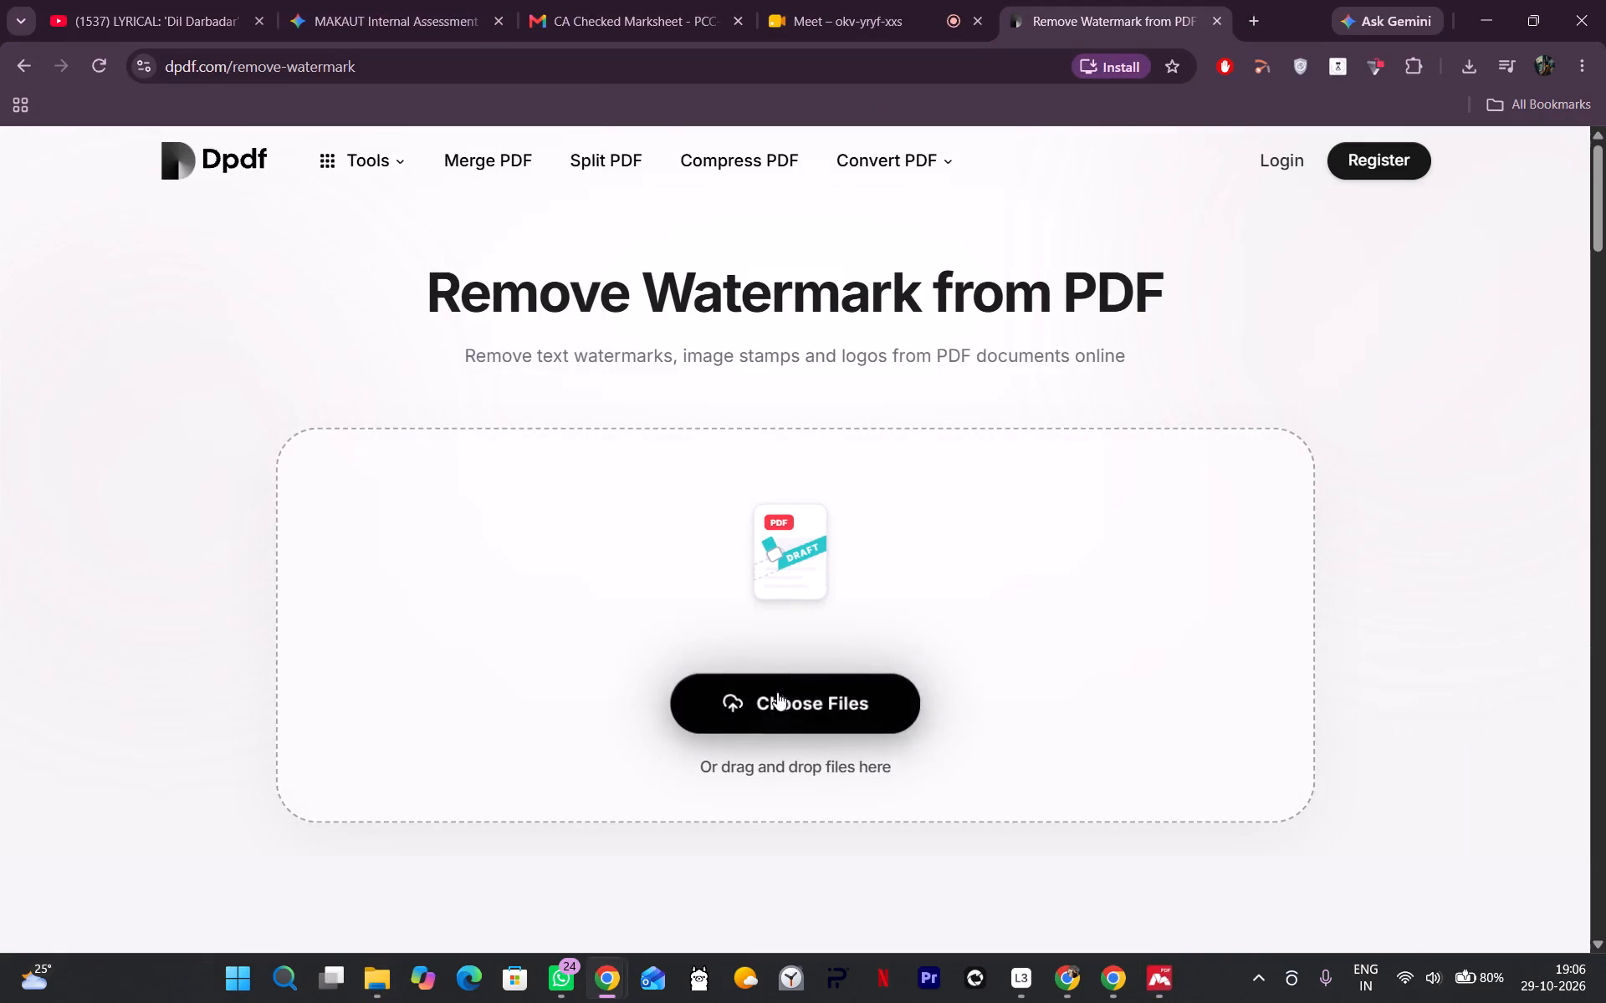
{"action": "left_click", "coordinate": [778, 698]}
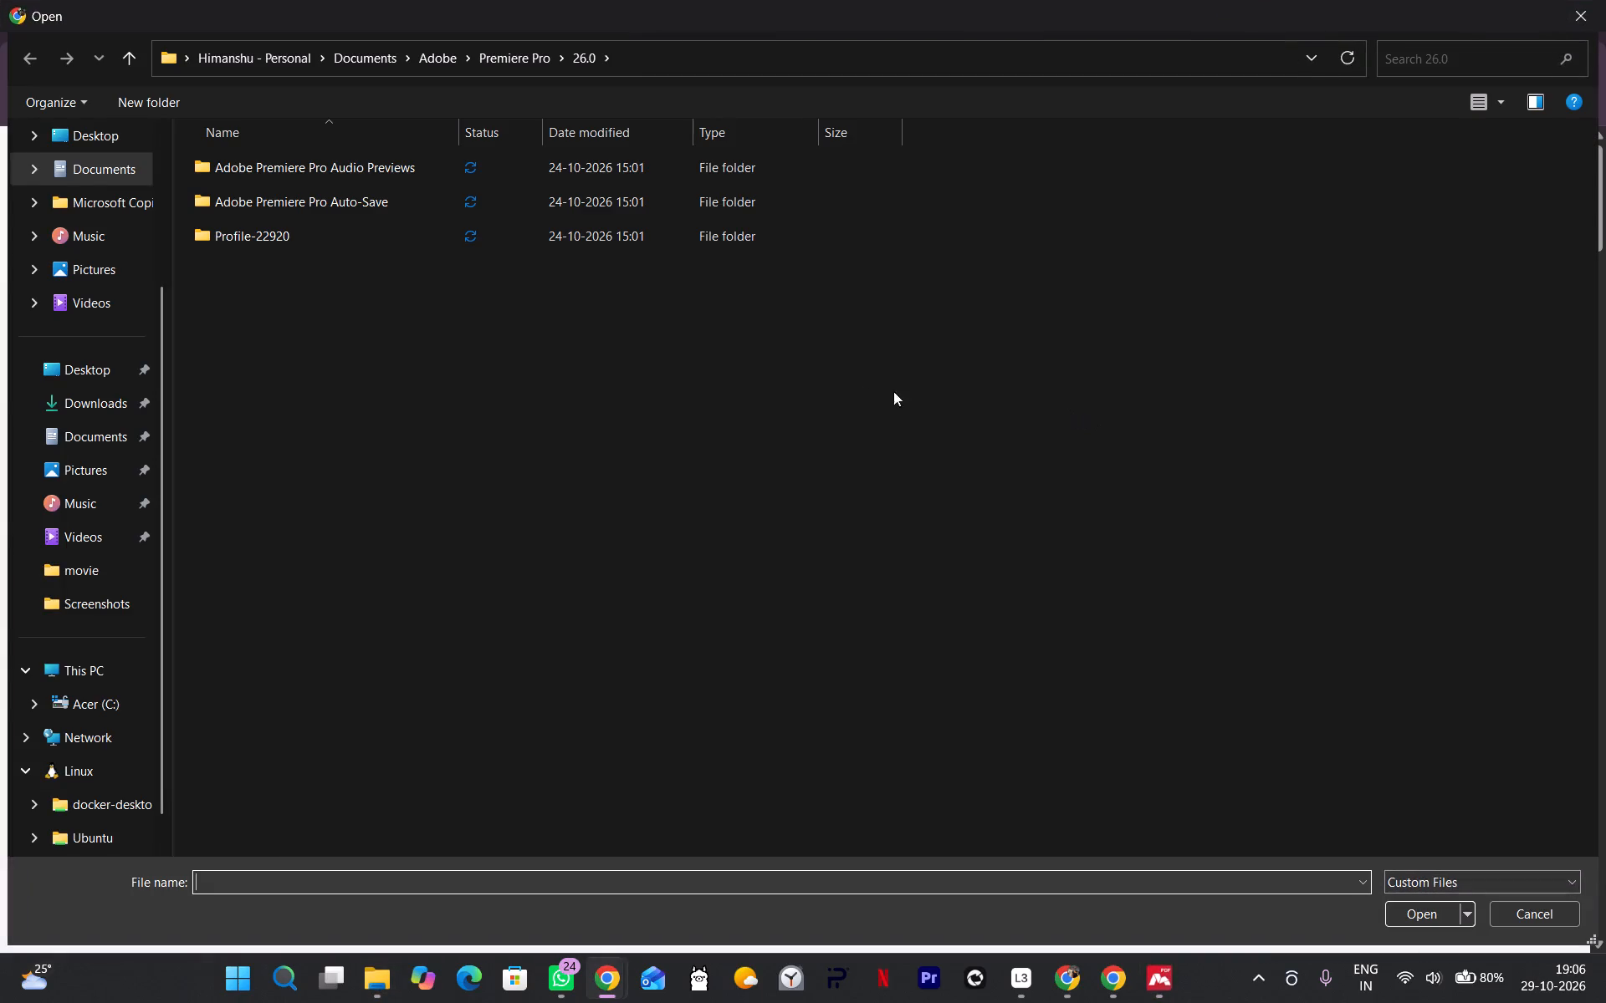
{"action": "left_click", "coordinate": [32, 410]}
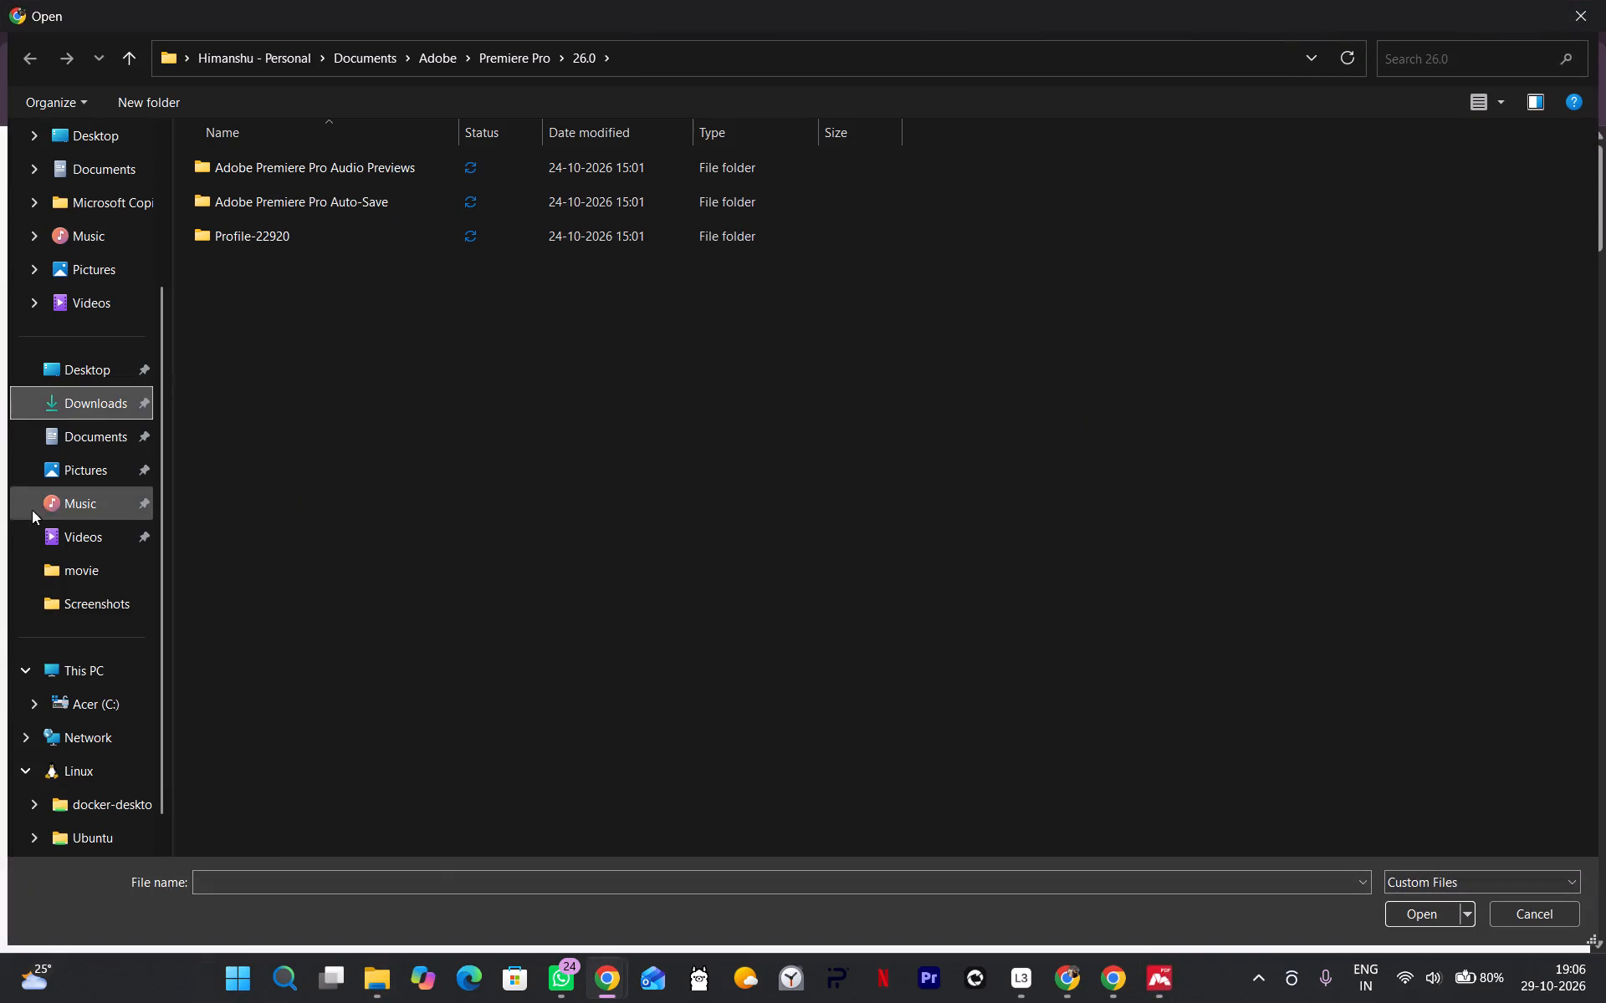
{"action": "left_click", "coordinate": [66, 409]}
{"action": "double_click", "coordinate": [73, 405]}
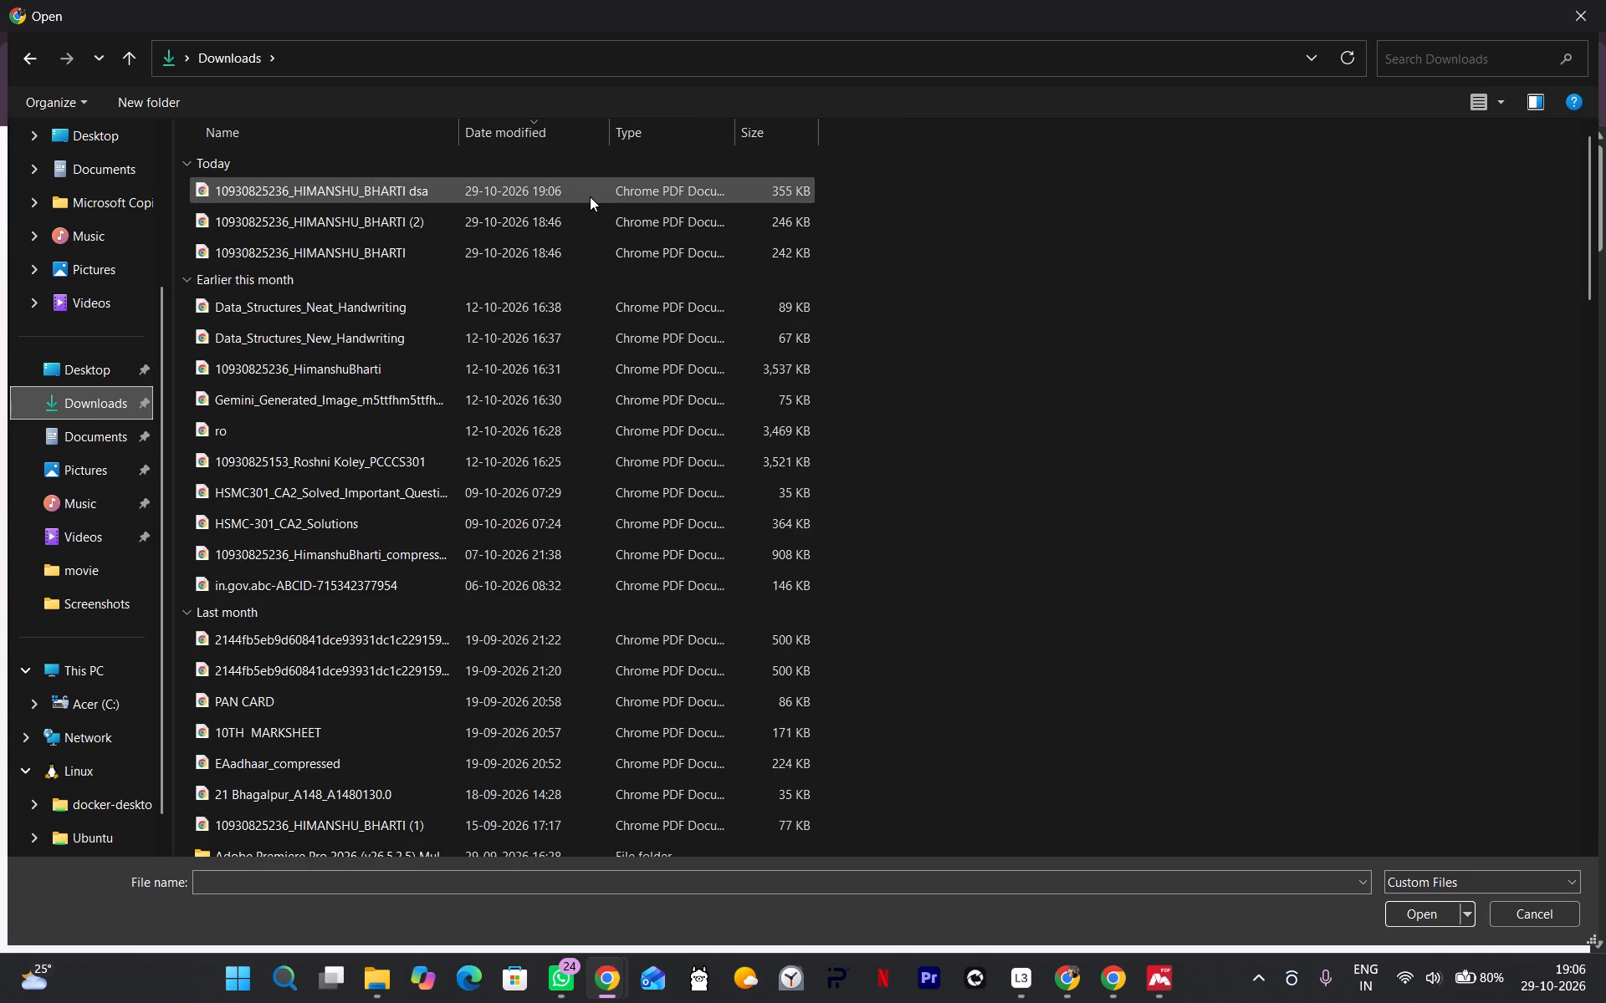
{"action": "left_click", "coordinate": [577, 198]}
{"action": "left_click", "coordinate": [1399, 917]}
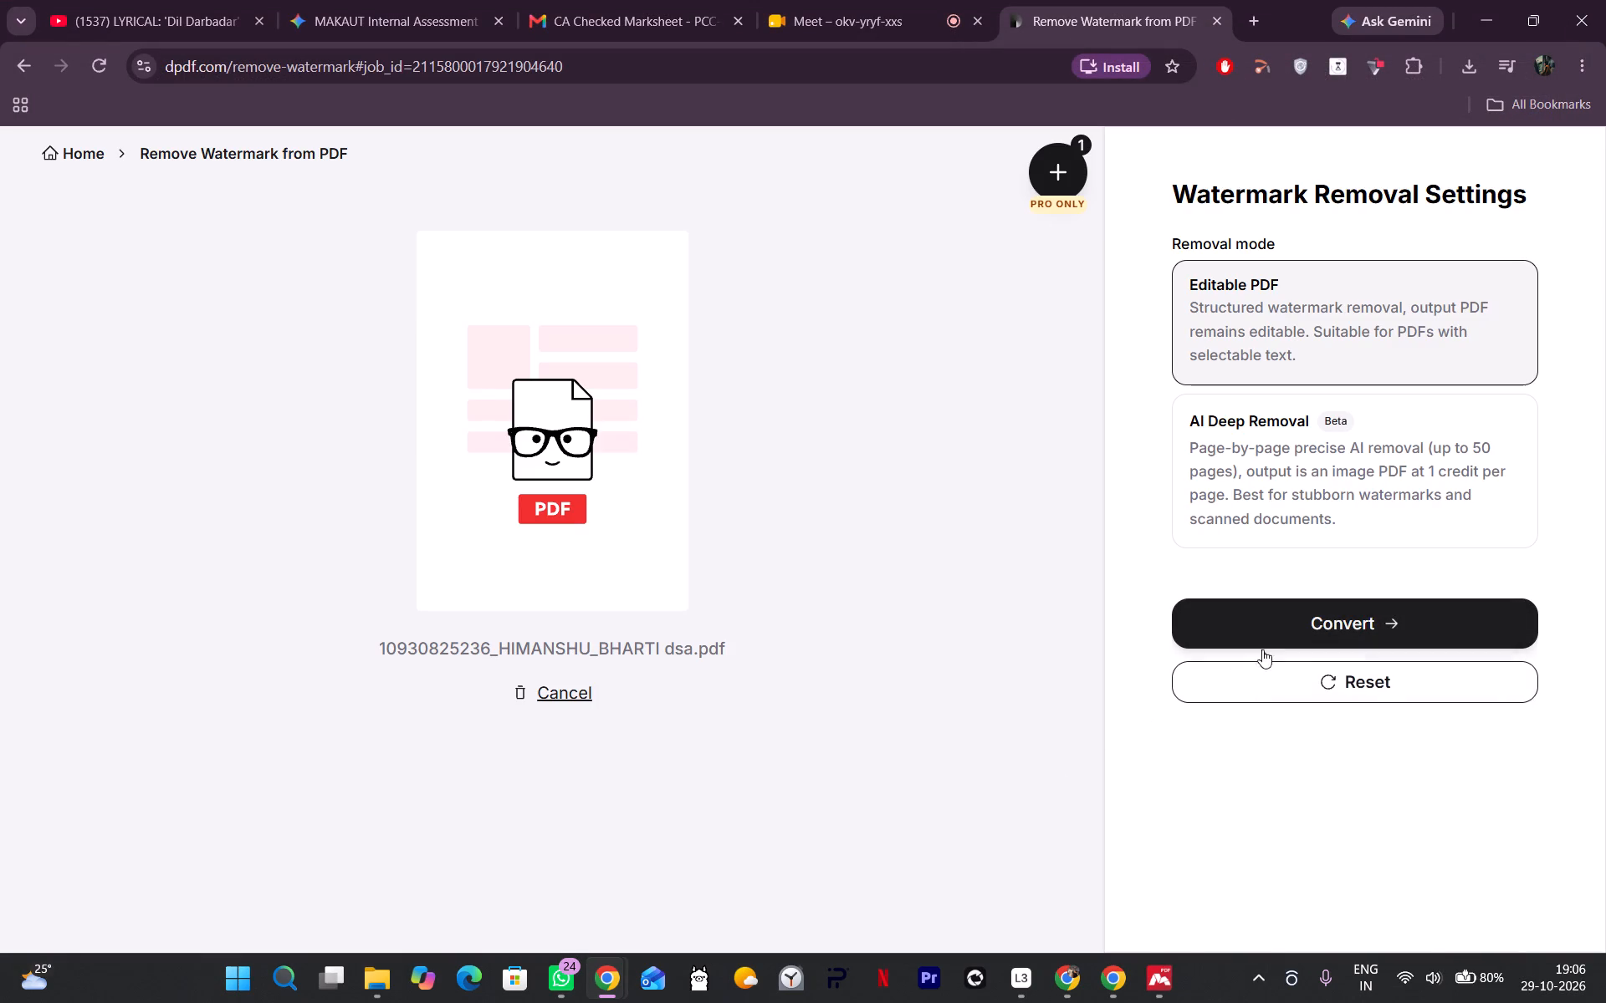
Convert the uploaded PDF with the Editable PDF removal mode and load the full preview to check the page.
{"action": "left_click", "coordinate": [1307, 624]}
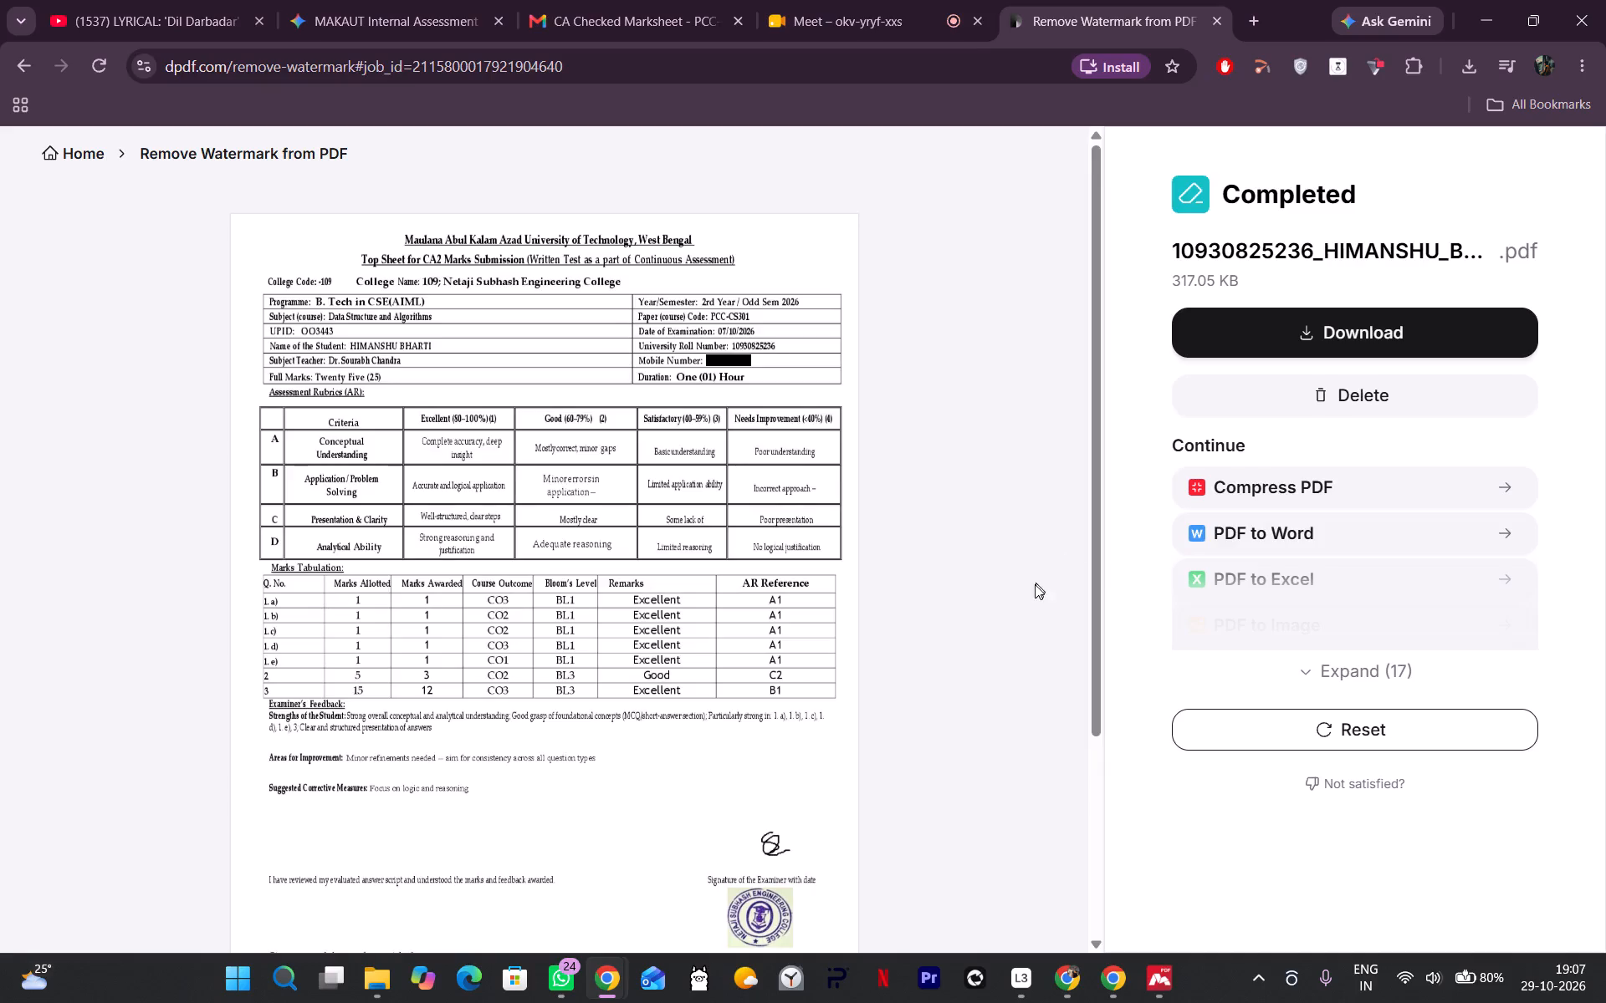
{"action": "scroll", "coordinate": [742, 521], "scroll_direction": "down", "scroll_amount": 4}
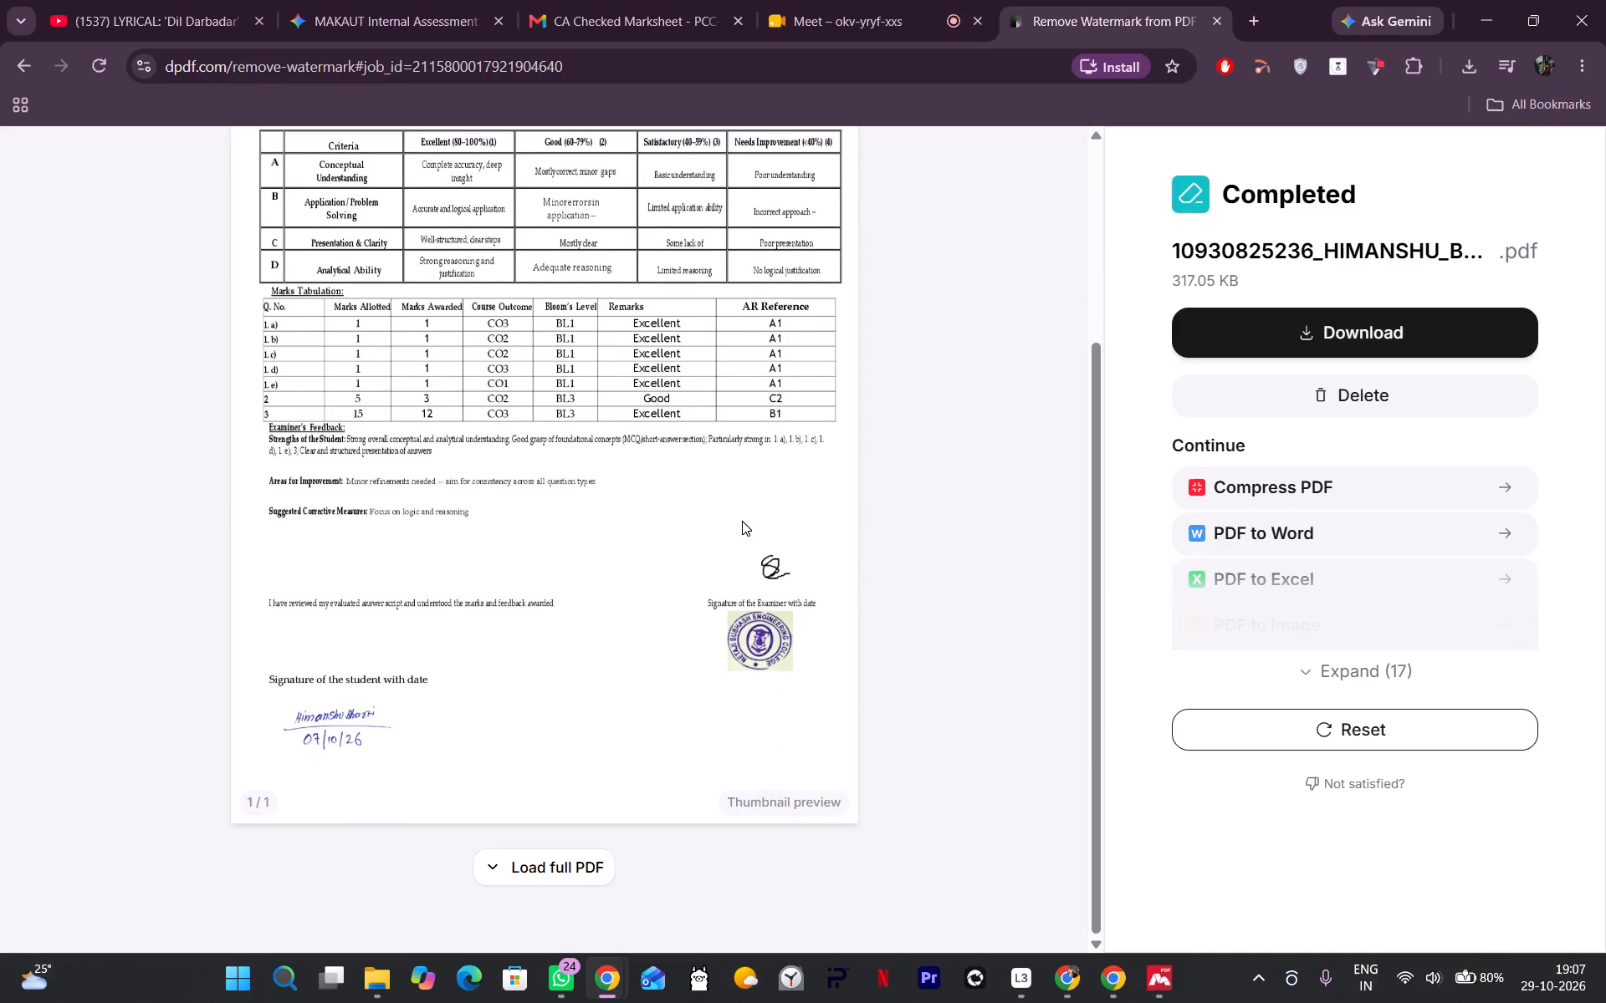
{"action": "scroll", "coordinate": [742, 551], "scroll_direction": "up", "scroll_amount": 1}
{"action": "scroll", "coordinate": [742, 551], "scroll_direction": "down", "scroll_amount": 3}
{"action": "left_click", "coordinate": [538, 878]}
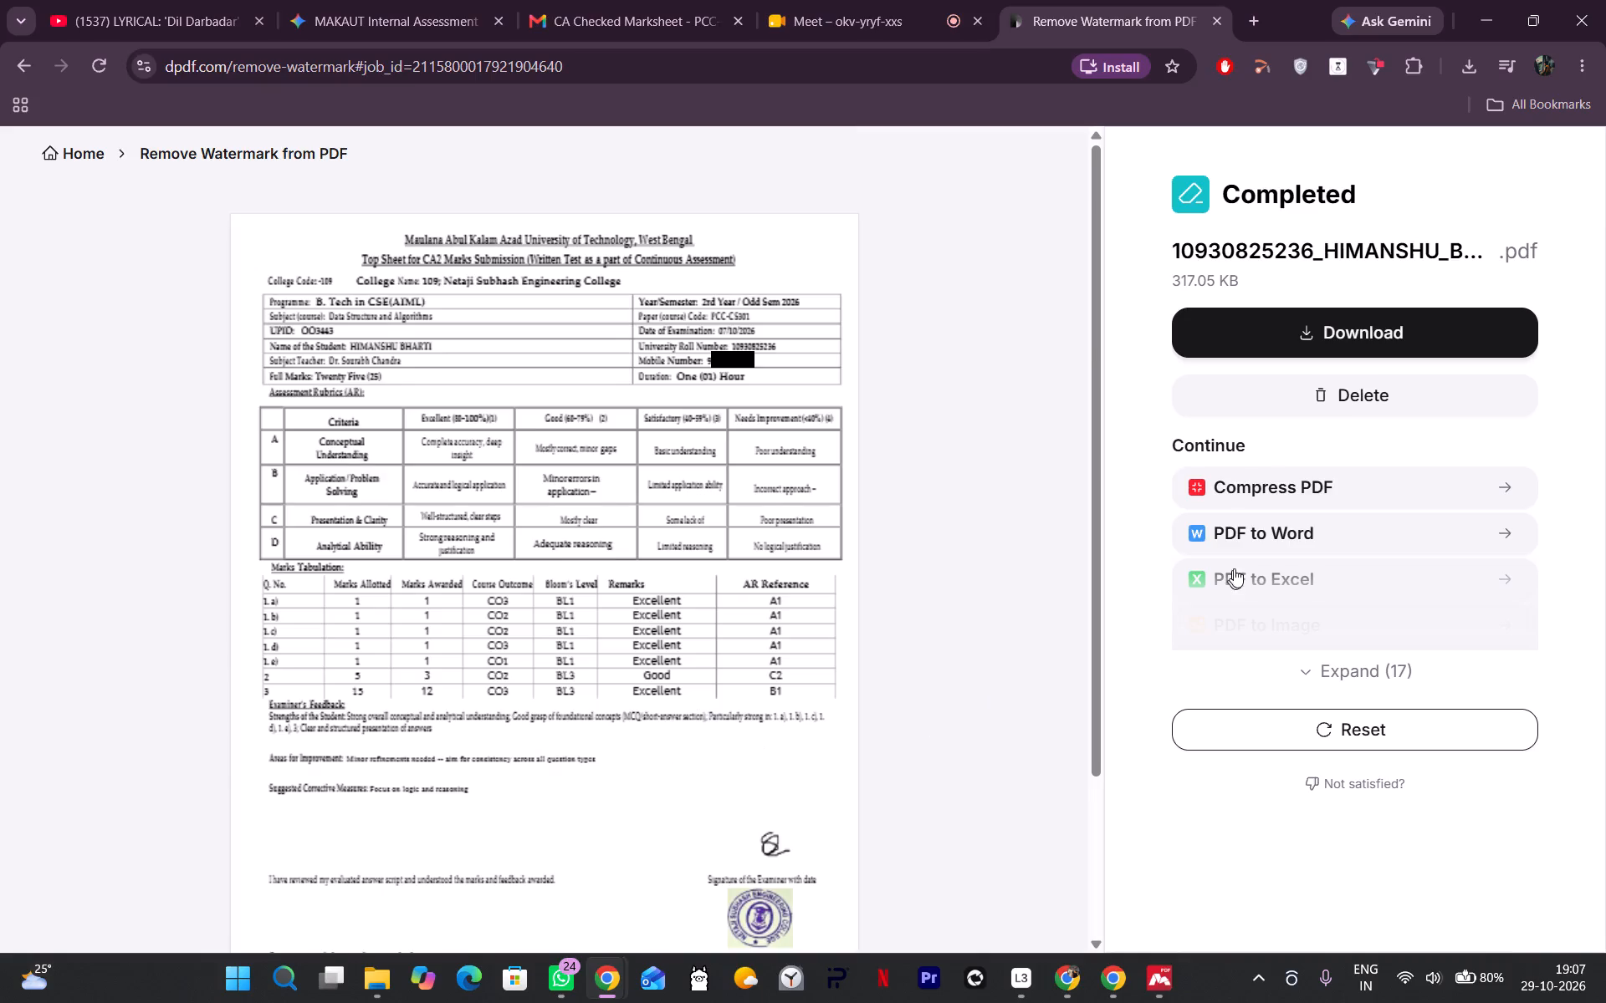
Send the converted file to Compress PDF, compress it by quality at the Basic level, and download the result.
{"action": "left_click", "coordinate": [1482, 490]}
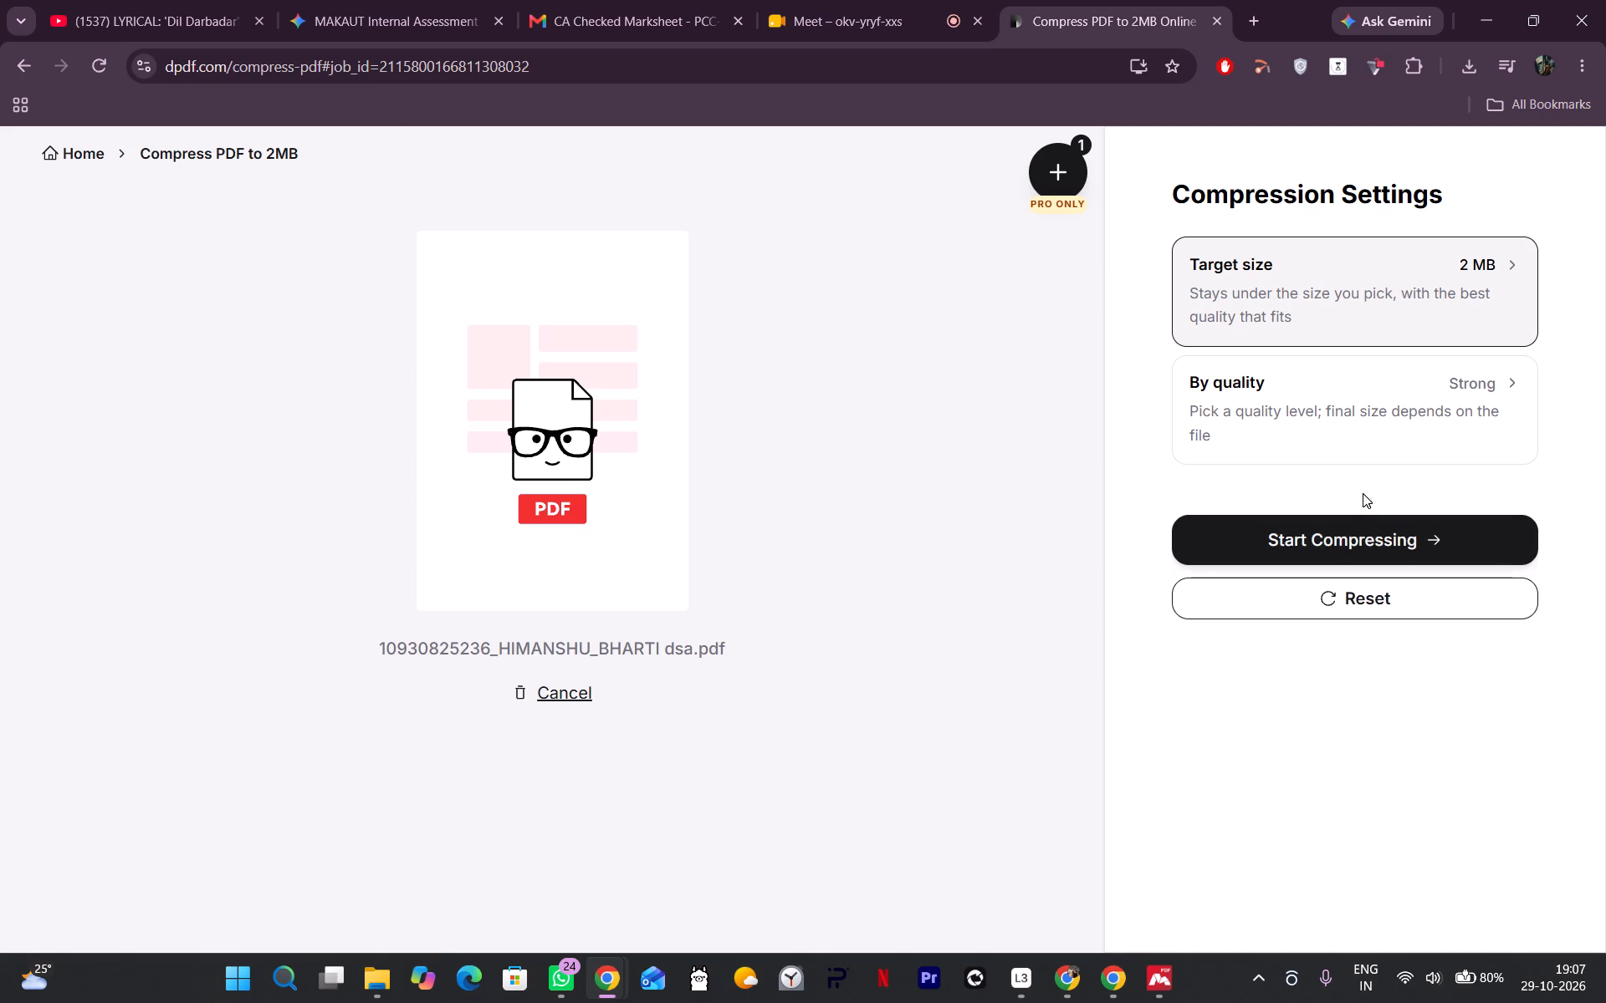
{"action": "left_click", "coordinate": [1373, 433]}
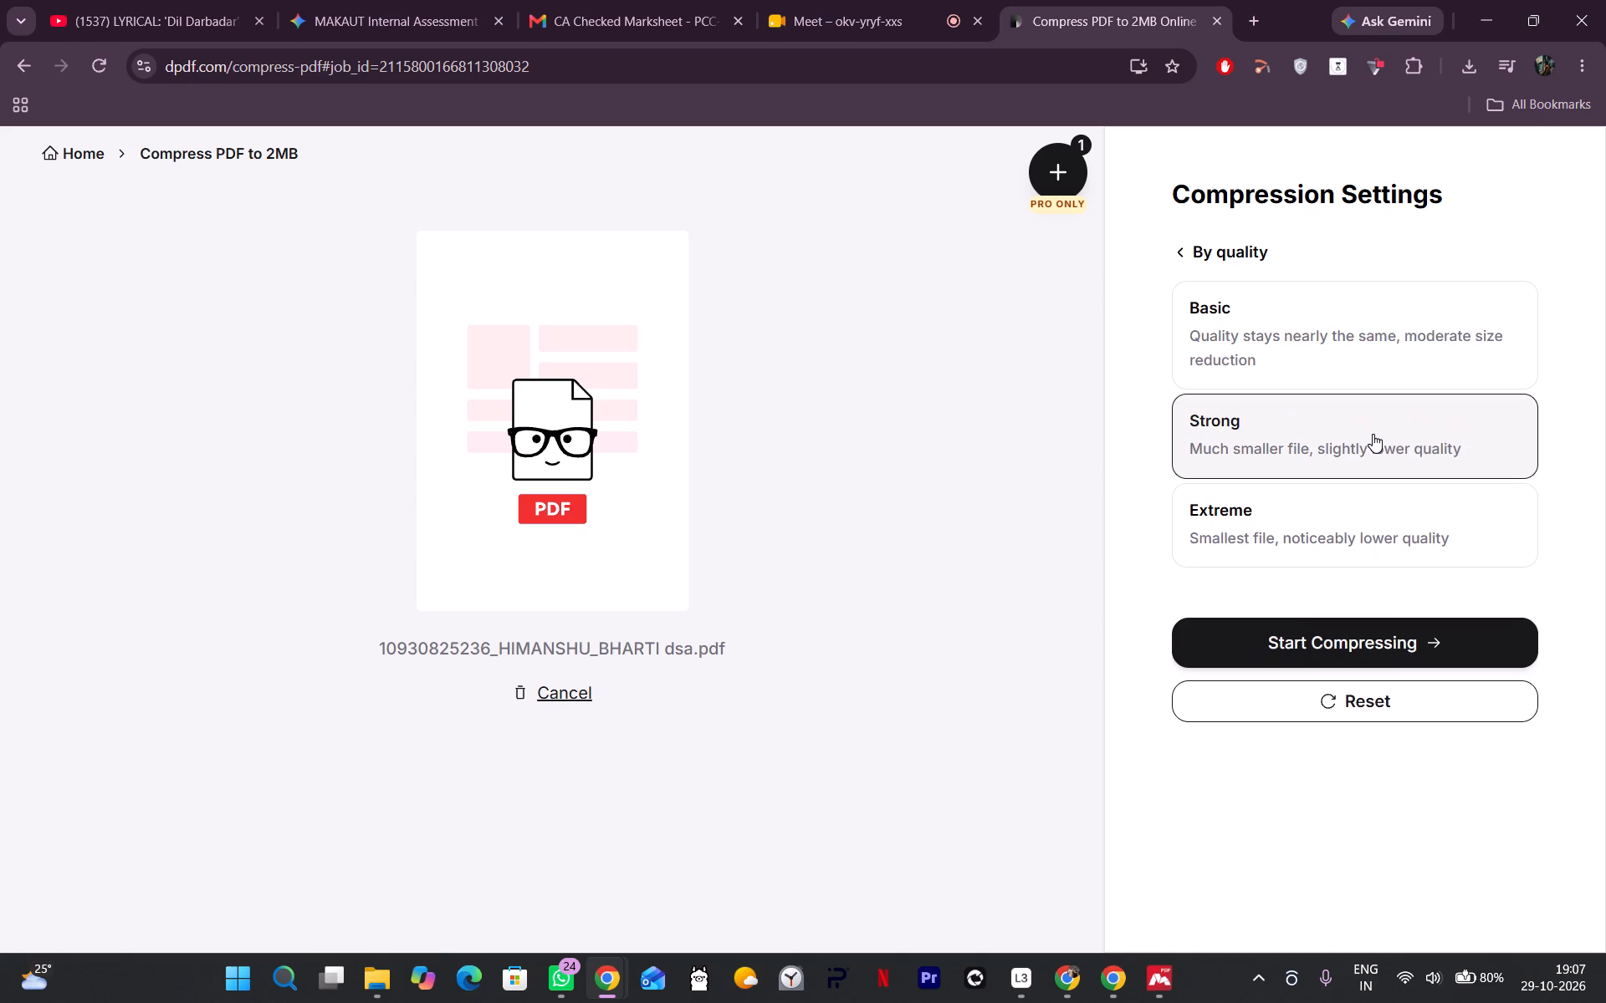
{"action": "left_click", "coordinate": [1402, 357]}
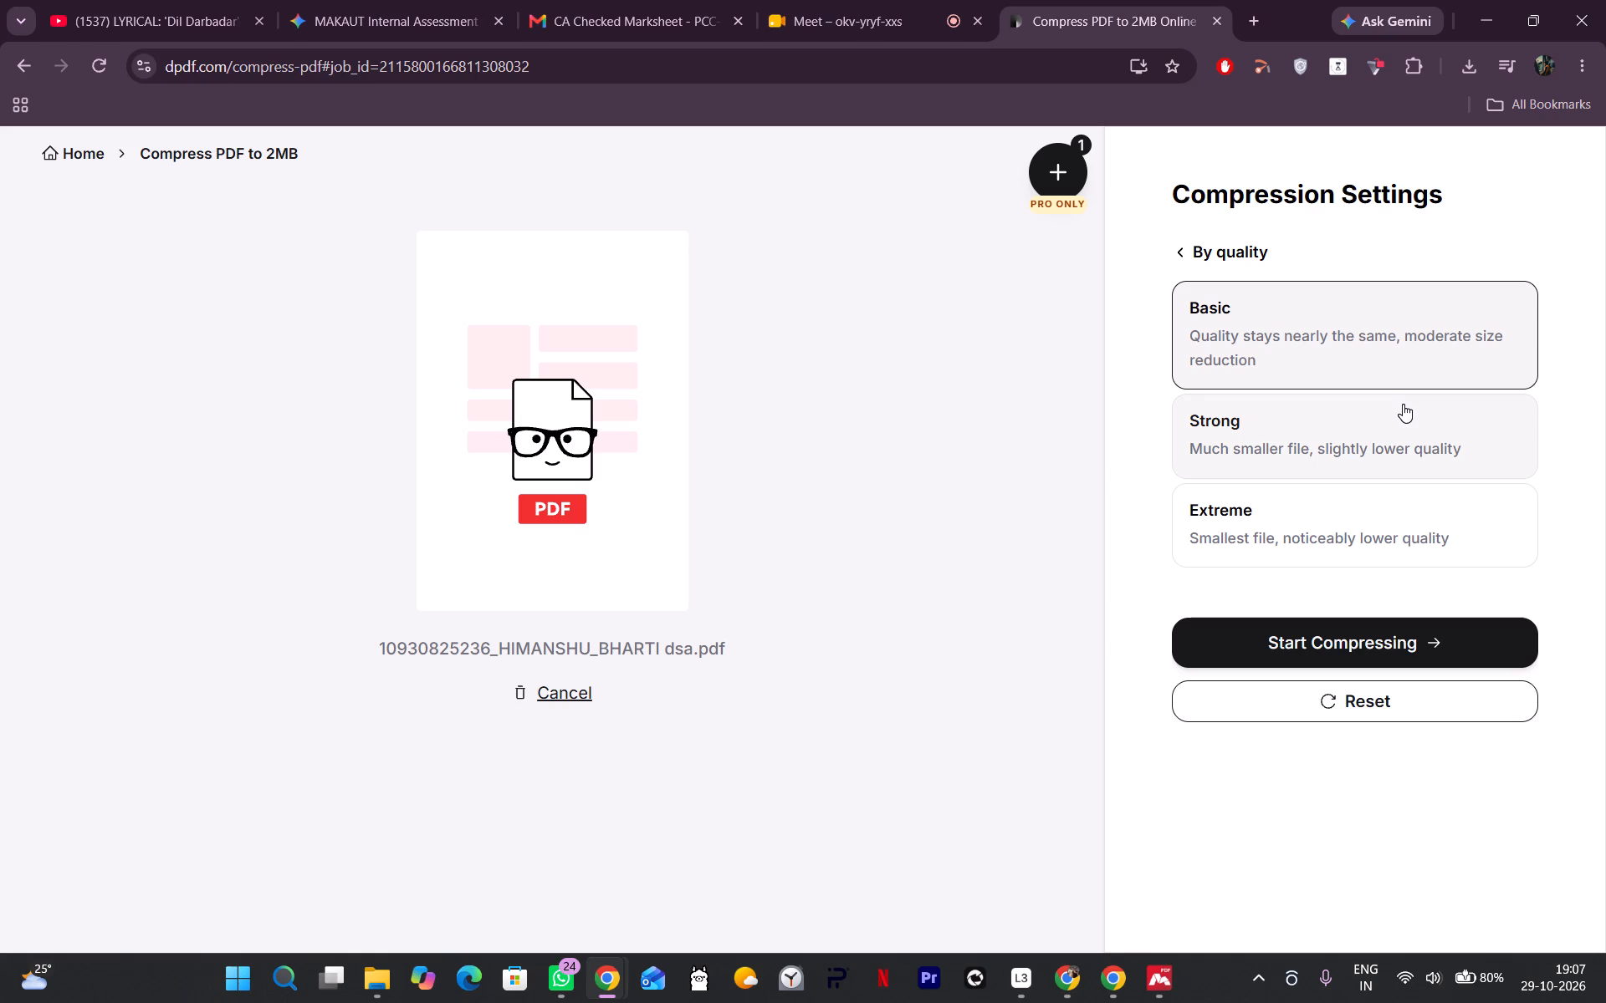
{"action": "left_click", "coordinate": [1355, 639]}
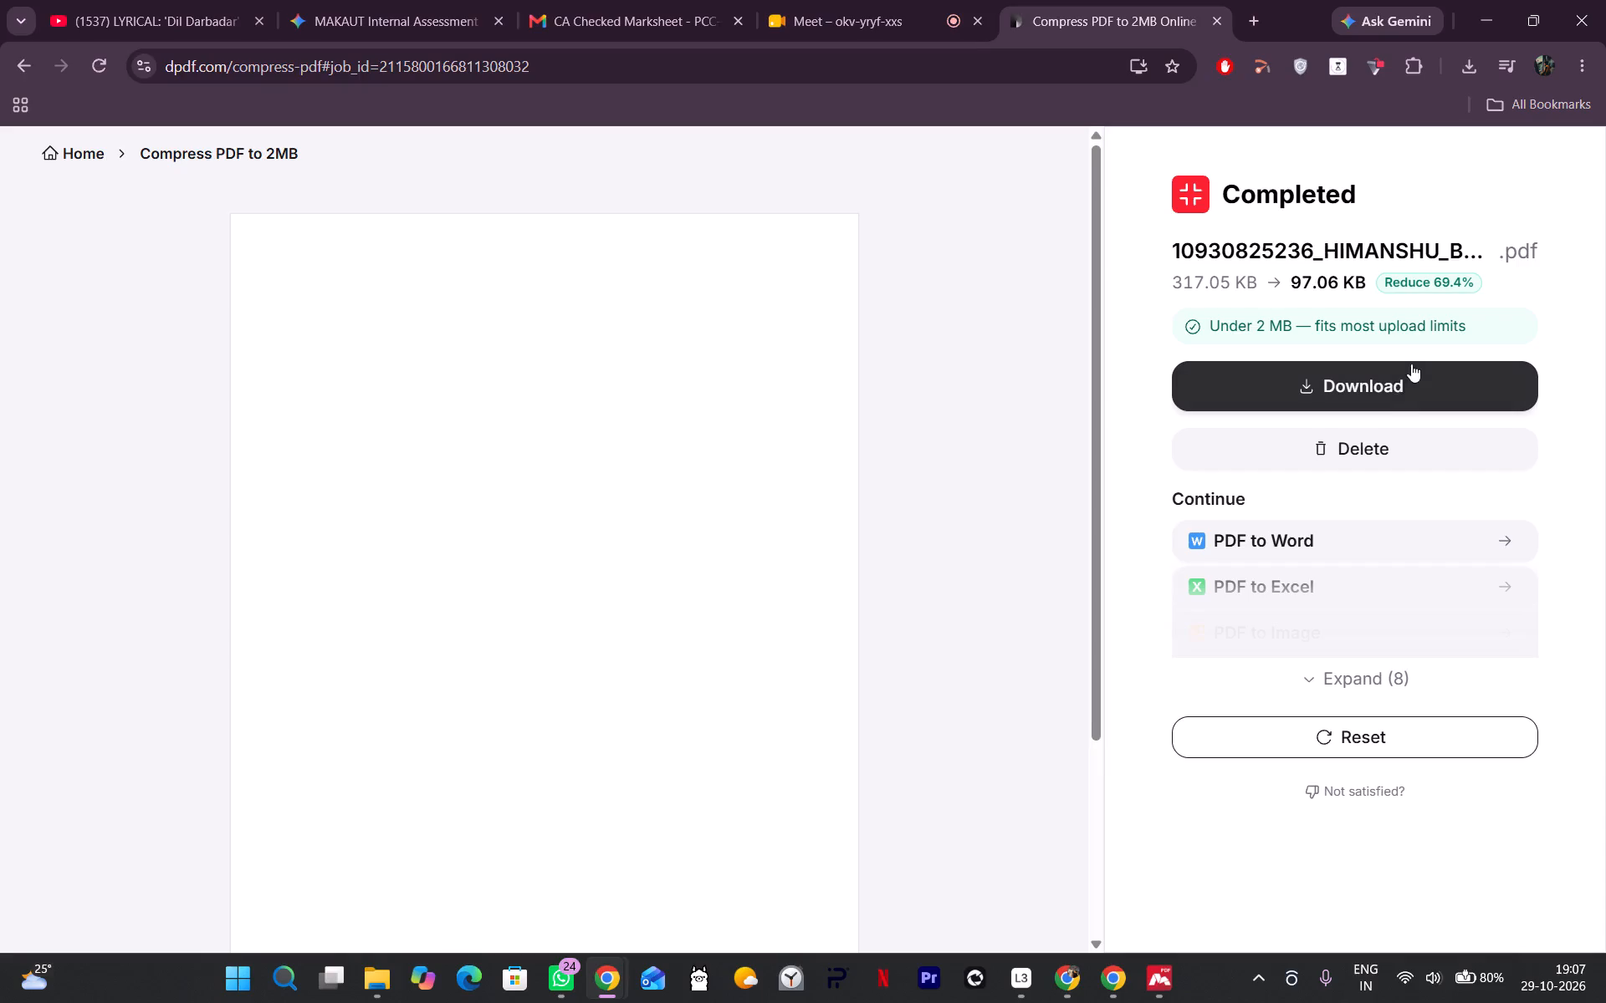
{"action": "left_click", "coordinate": [1400, 378]}
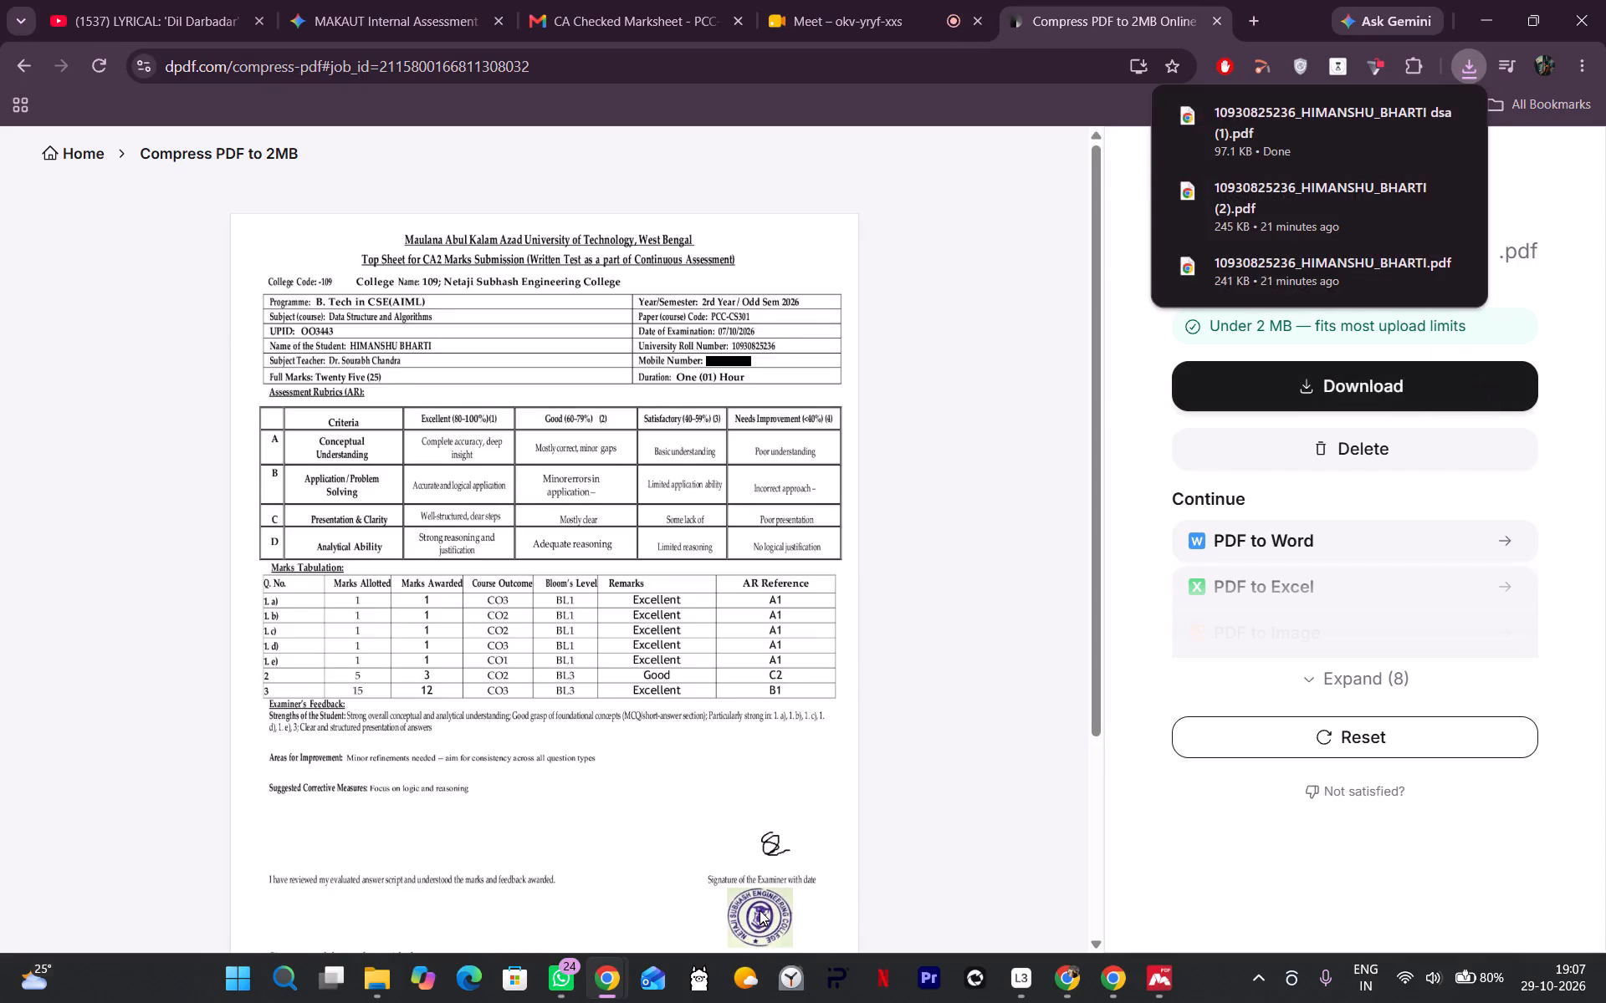
In File Explorer, refresh the Downloads folder and delete the earlier uncompressed dsa PDF.
{"action": "left_click", "coordinate": [383, 977]}
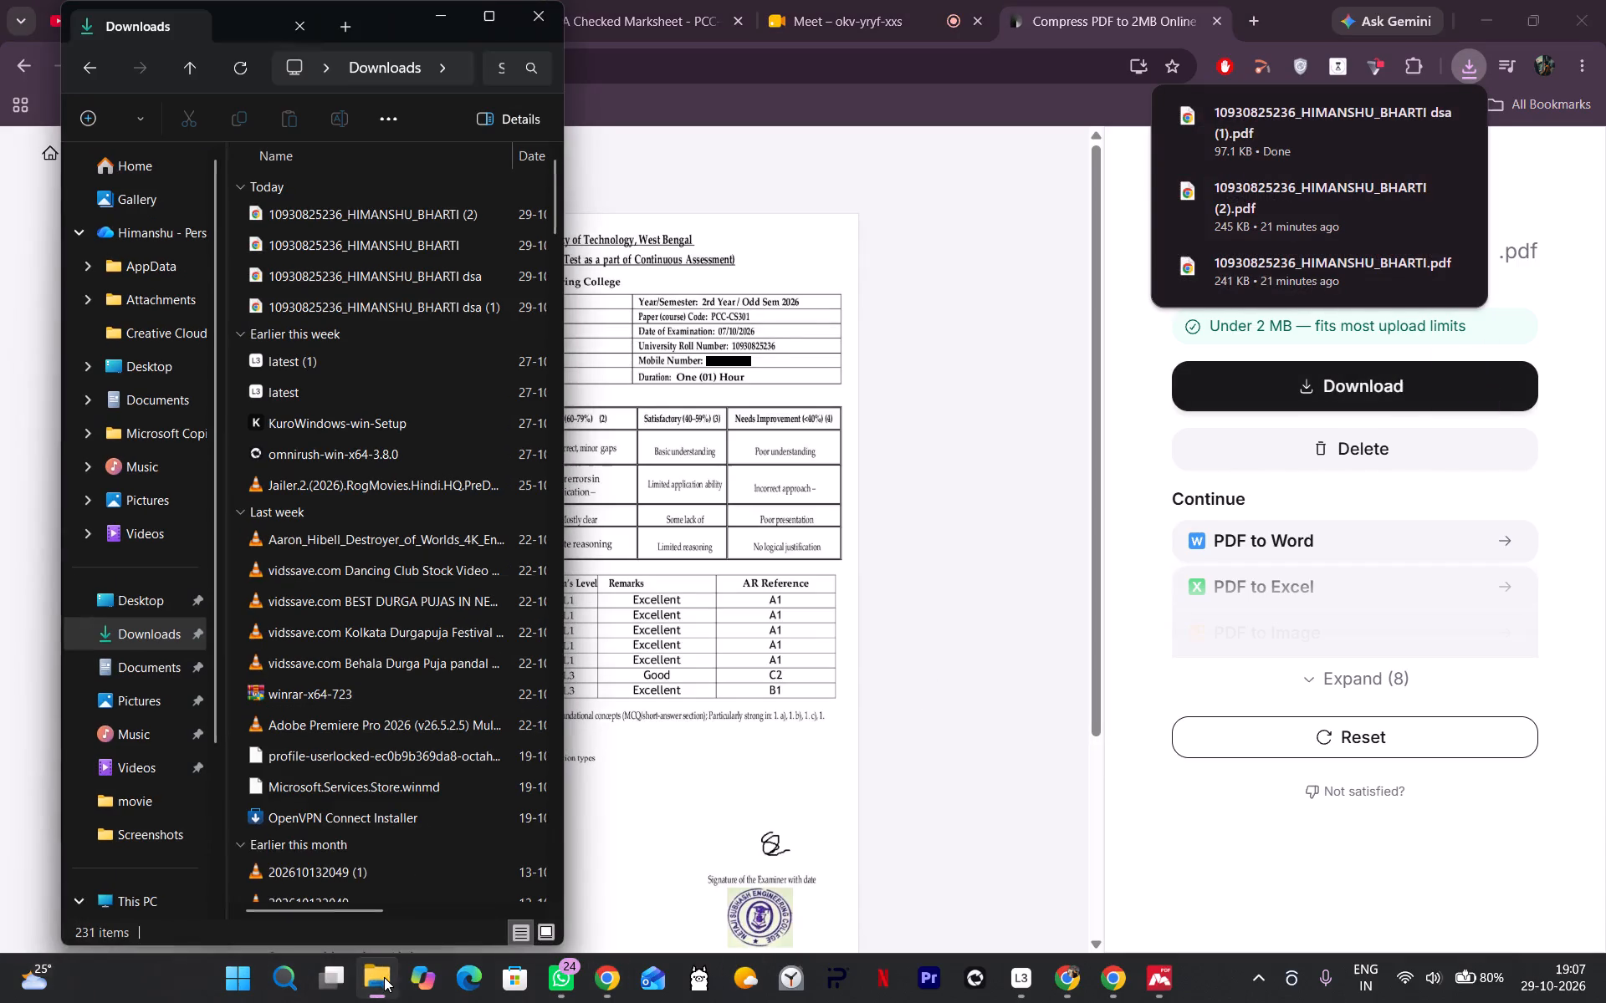
{"action": "left_click", "coordinate": [472, 10]}
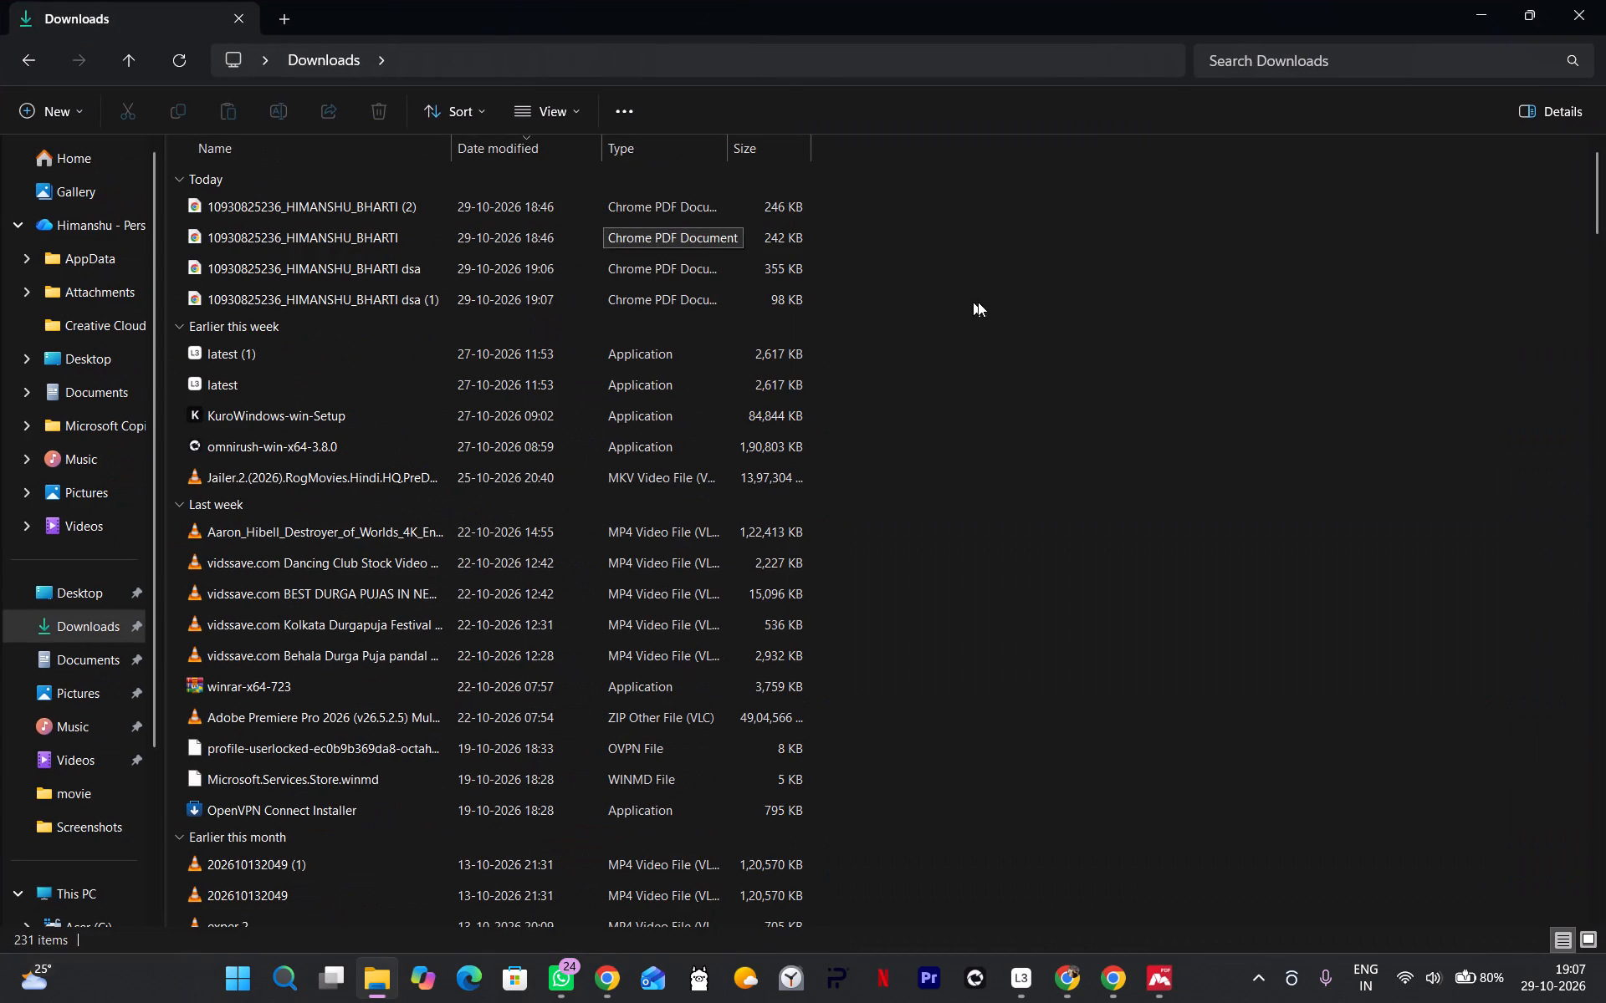
{"action": "left_click", "coordinate": [1052, 308]}
{"action": "triple_click", "coordinate": [179, 59]}
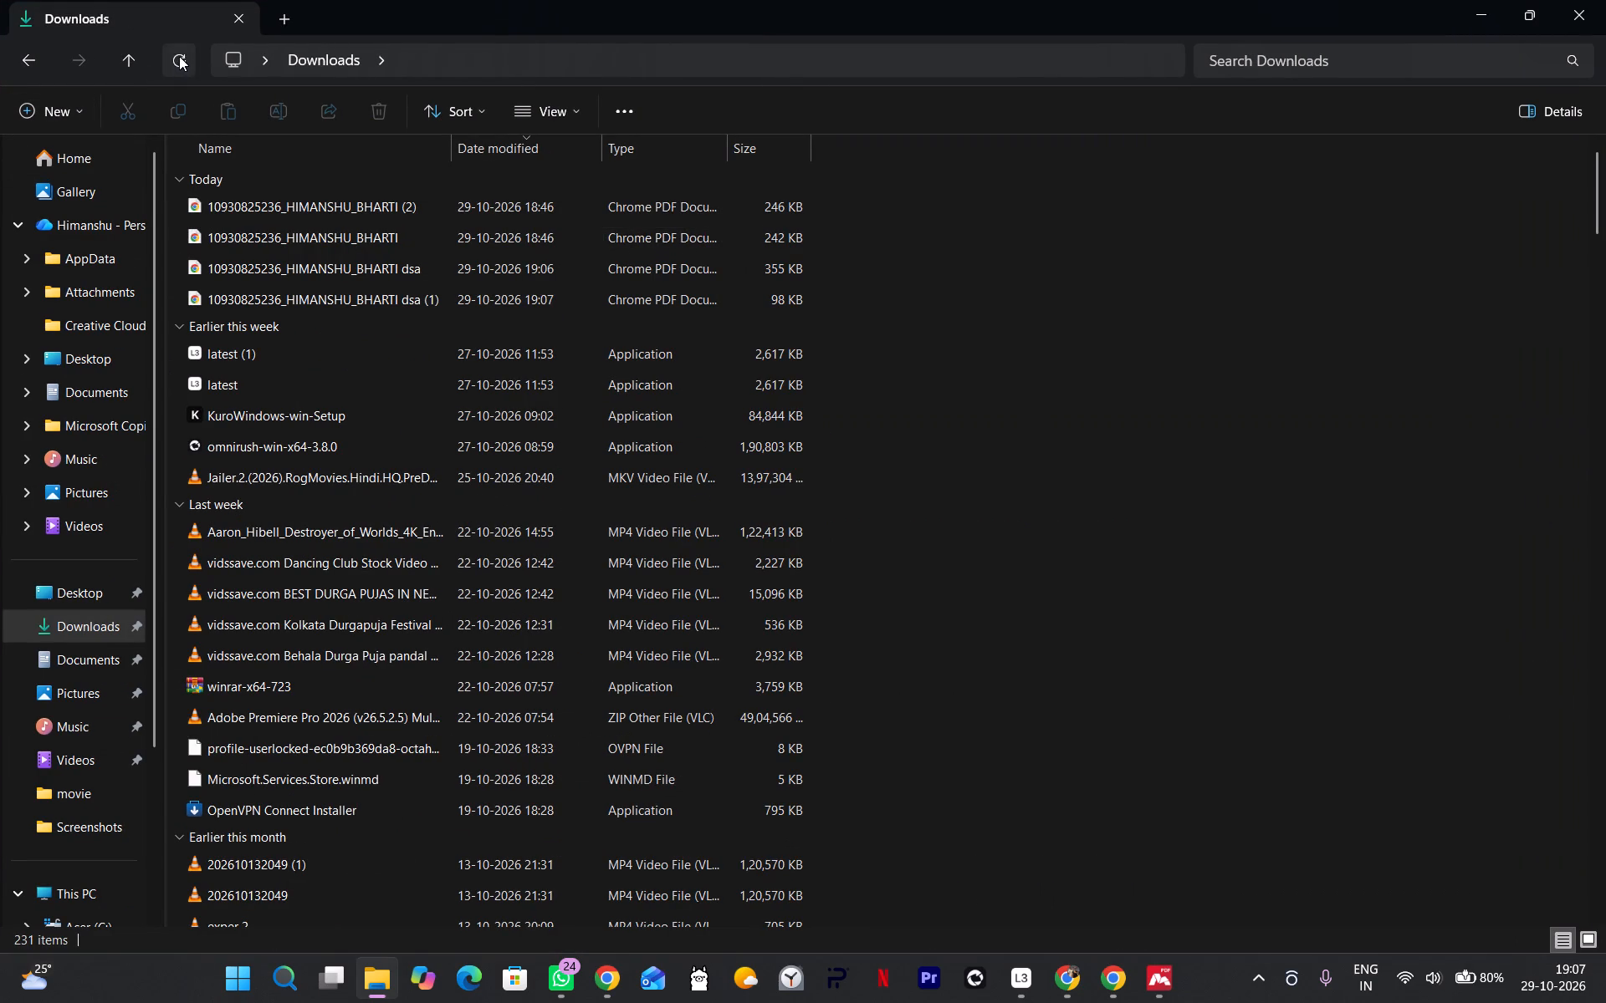
{"action": "left_click", "coordinate": [432, 229]}
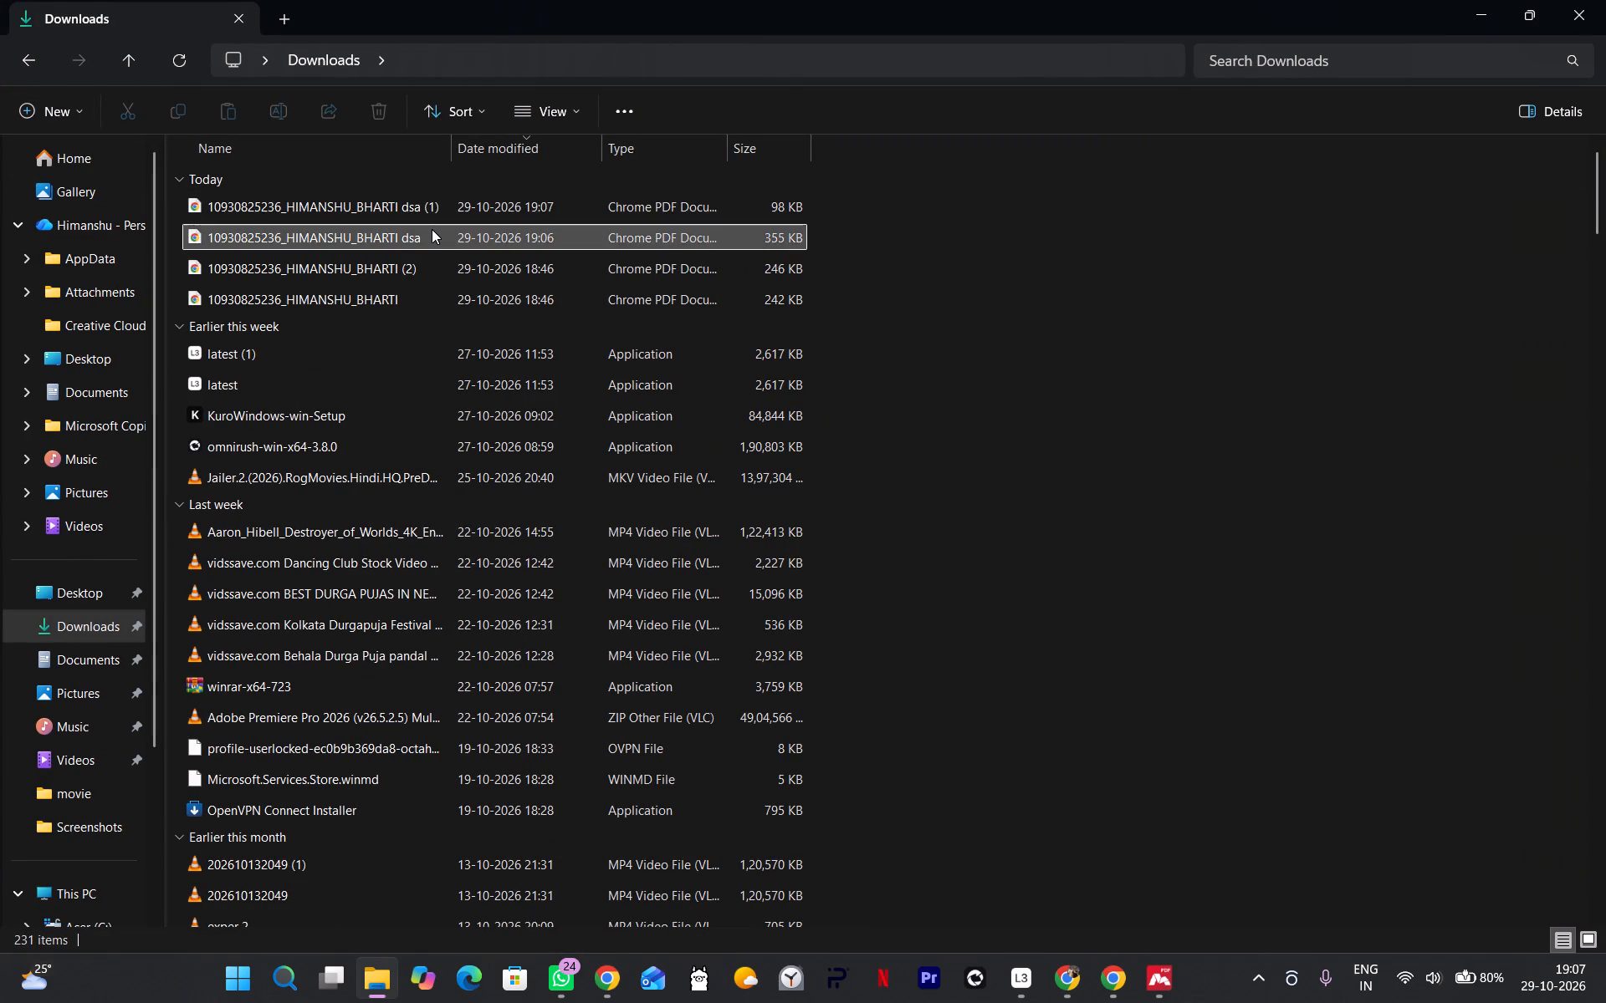
{"action": "right_click", "coordinate": [432, 229]}
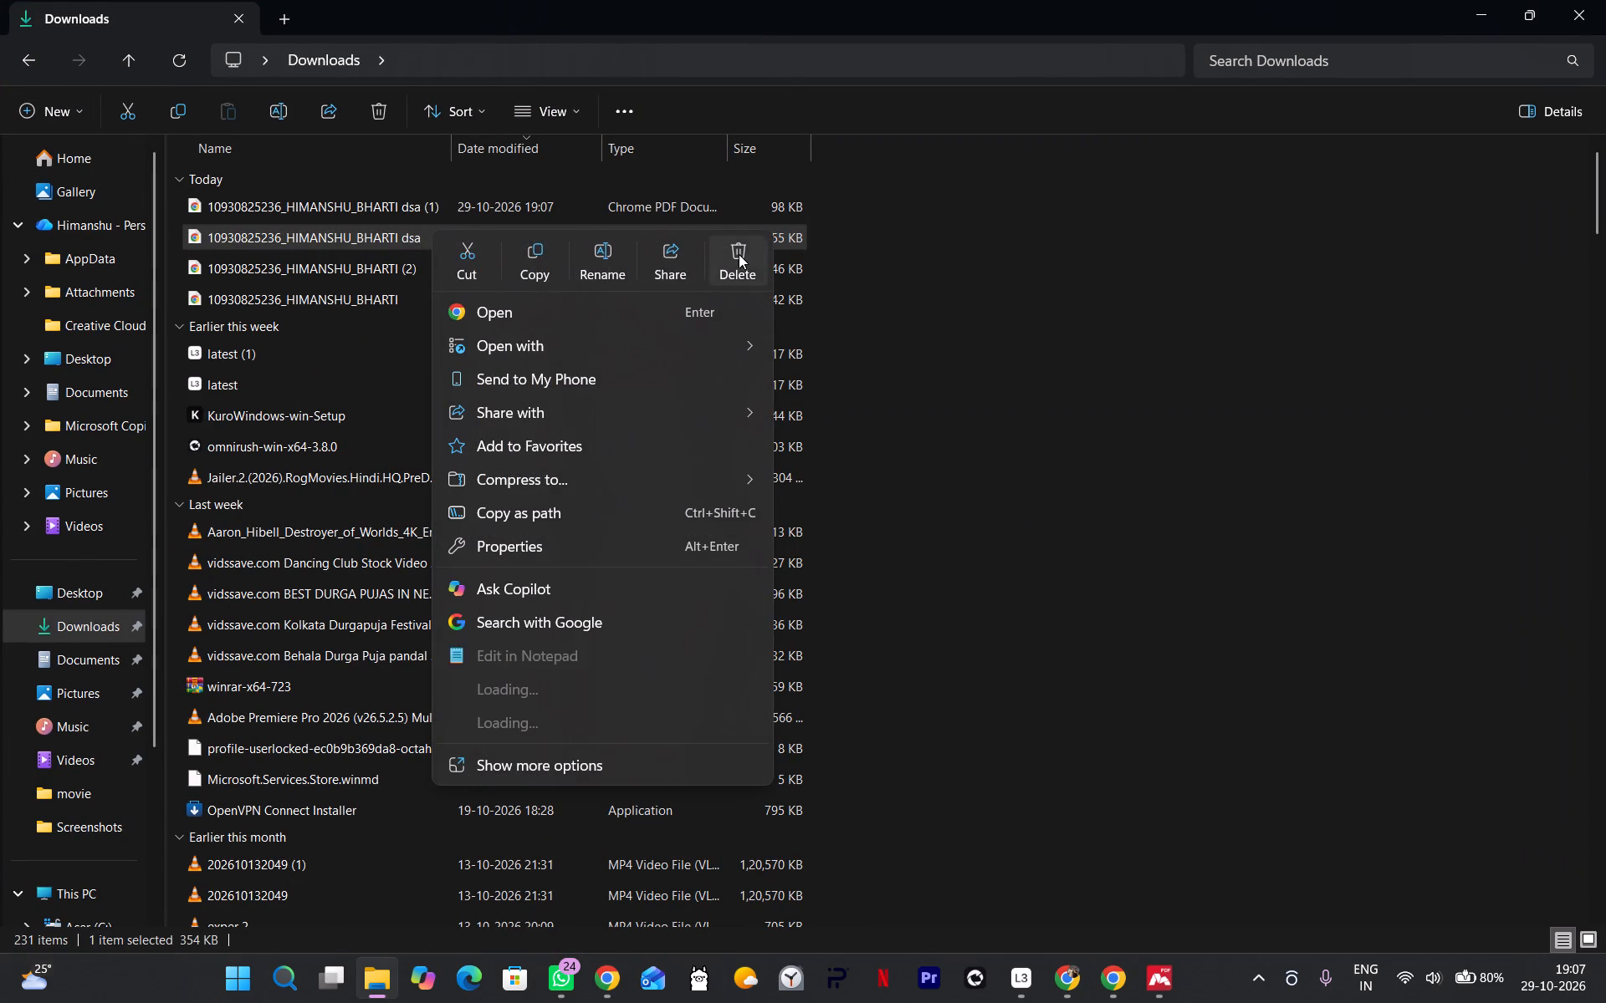
{"action": "left_click", "coordinate": [739, 254]}
{"action": "left_click", "coordinate": [1112, 369]}
Open the downloaded compressed dsa (1) PDF and examine the marks table, signatures and overall page.
{"action": "double_click", "coordinate": [415, 201]}
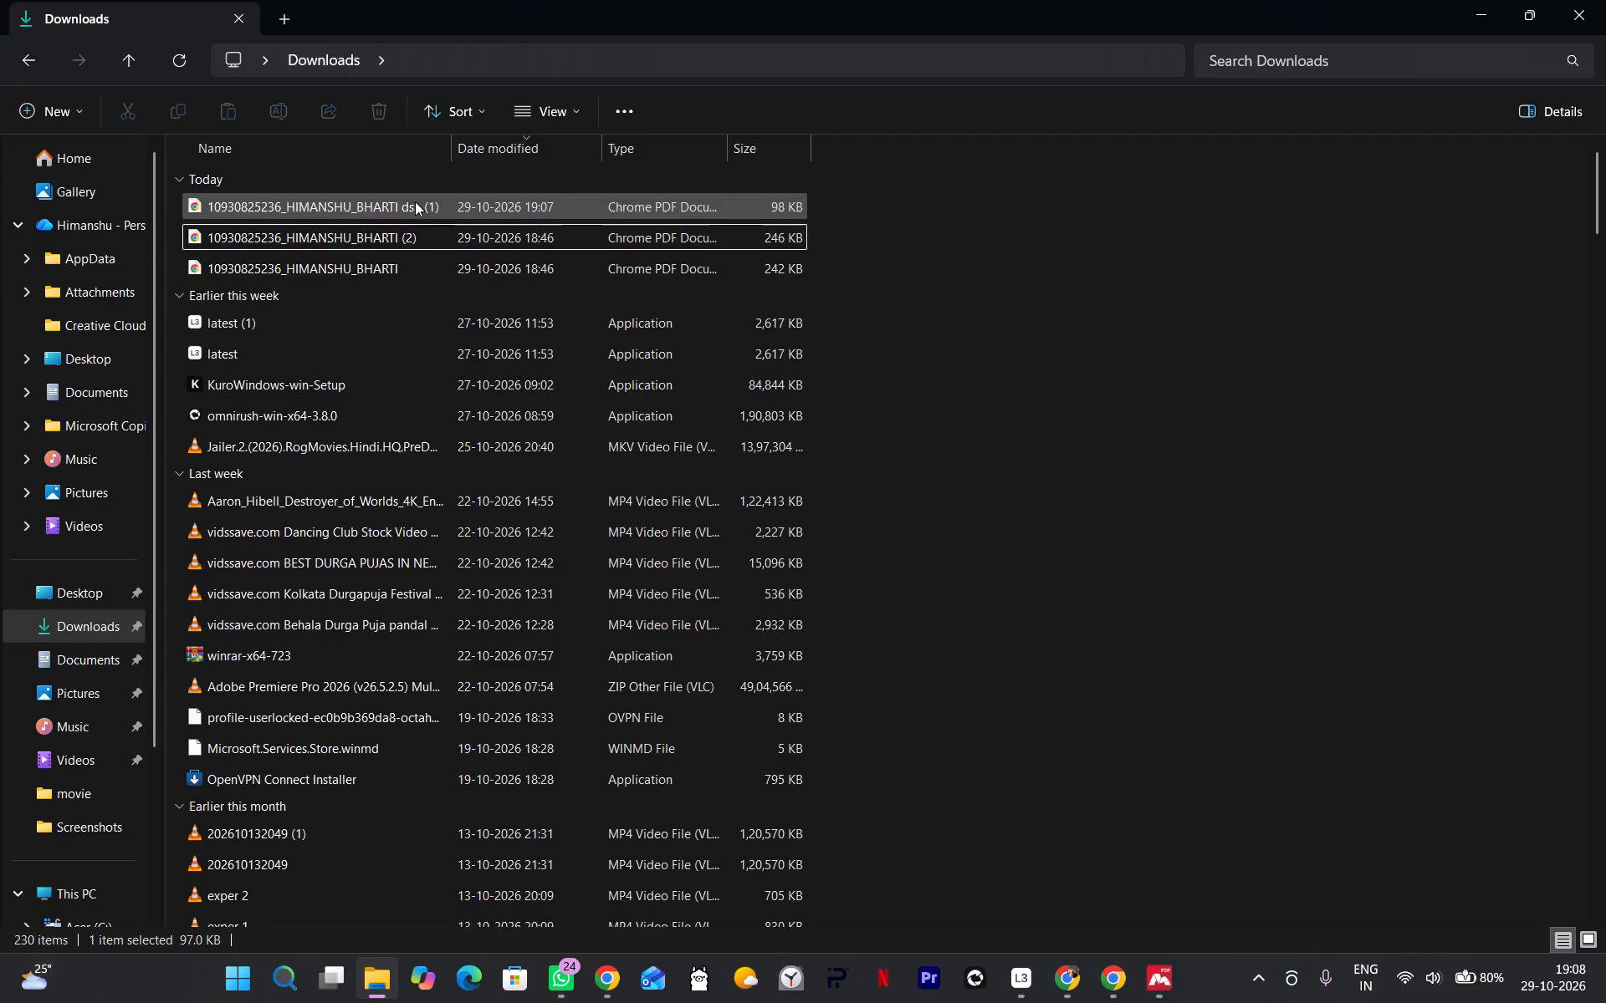
{"action": "left_click", "coordinate": [415, 209]}
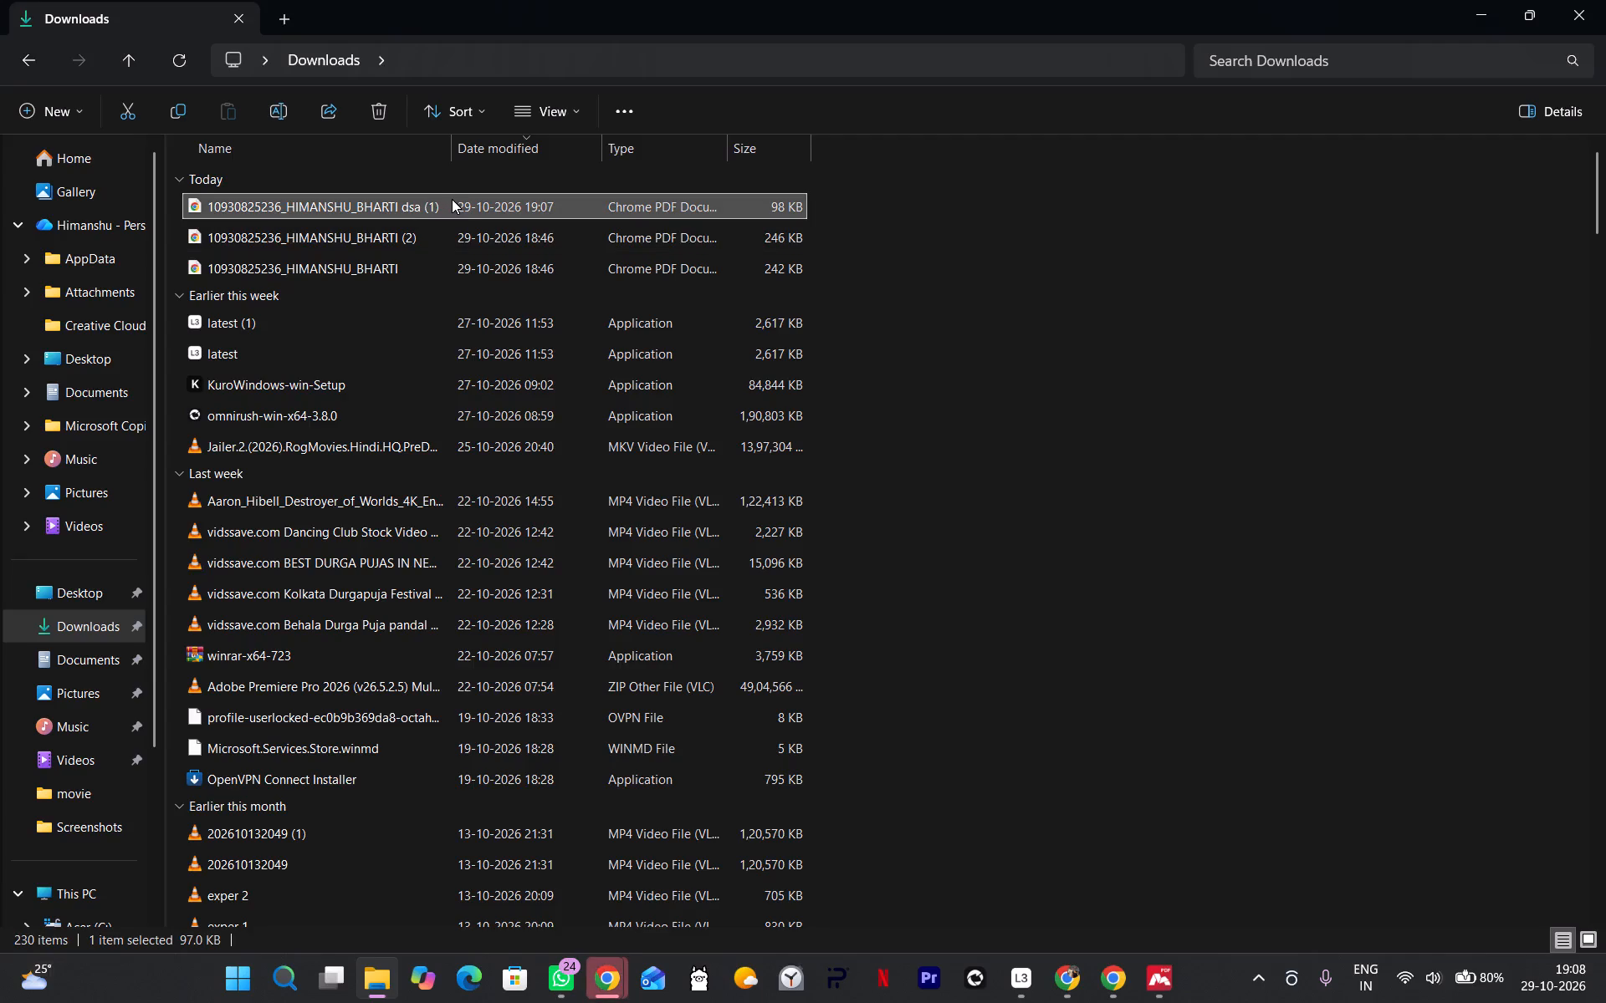
{"action": "double_click", "coordinate": [439, 203]}
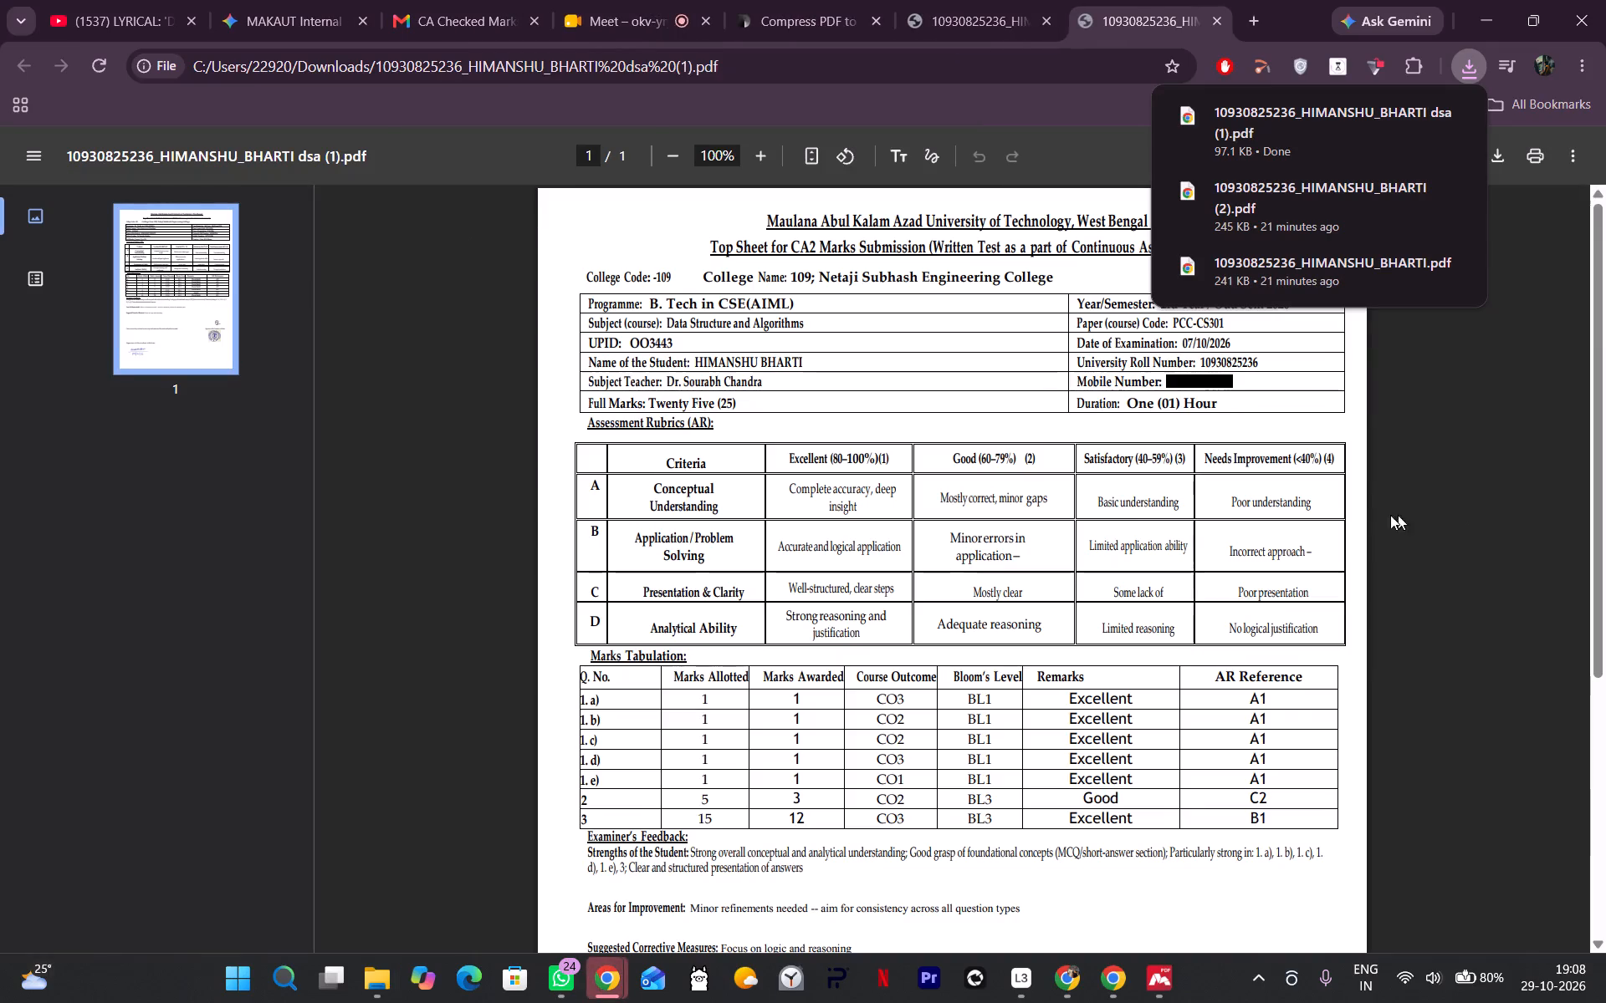
{"action": "scroll", "coordinate": [969, 470], "scroll_direction": "down", "scroll_amount": 8}
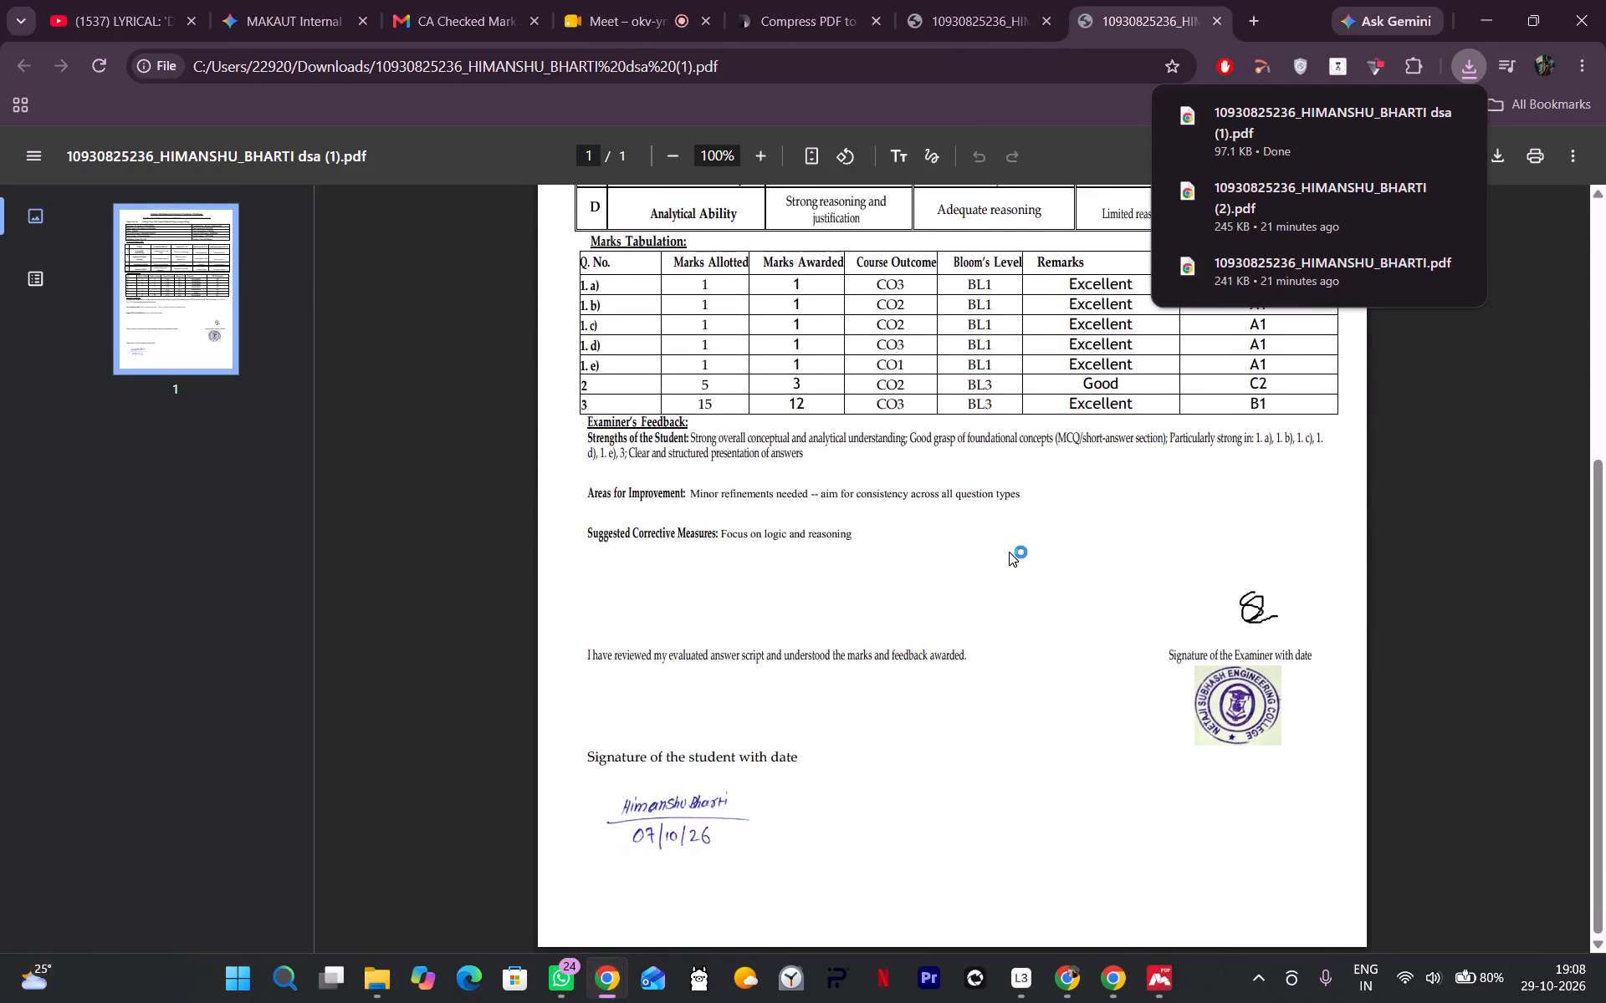
{"action": "scroll", "coordinate": [1010, 552], "scroll_direction": "up", "scroll_amount": 2}
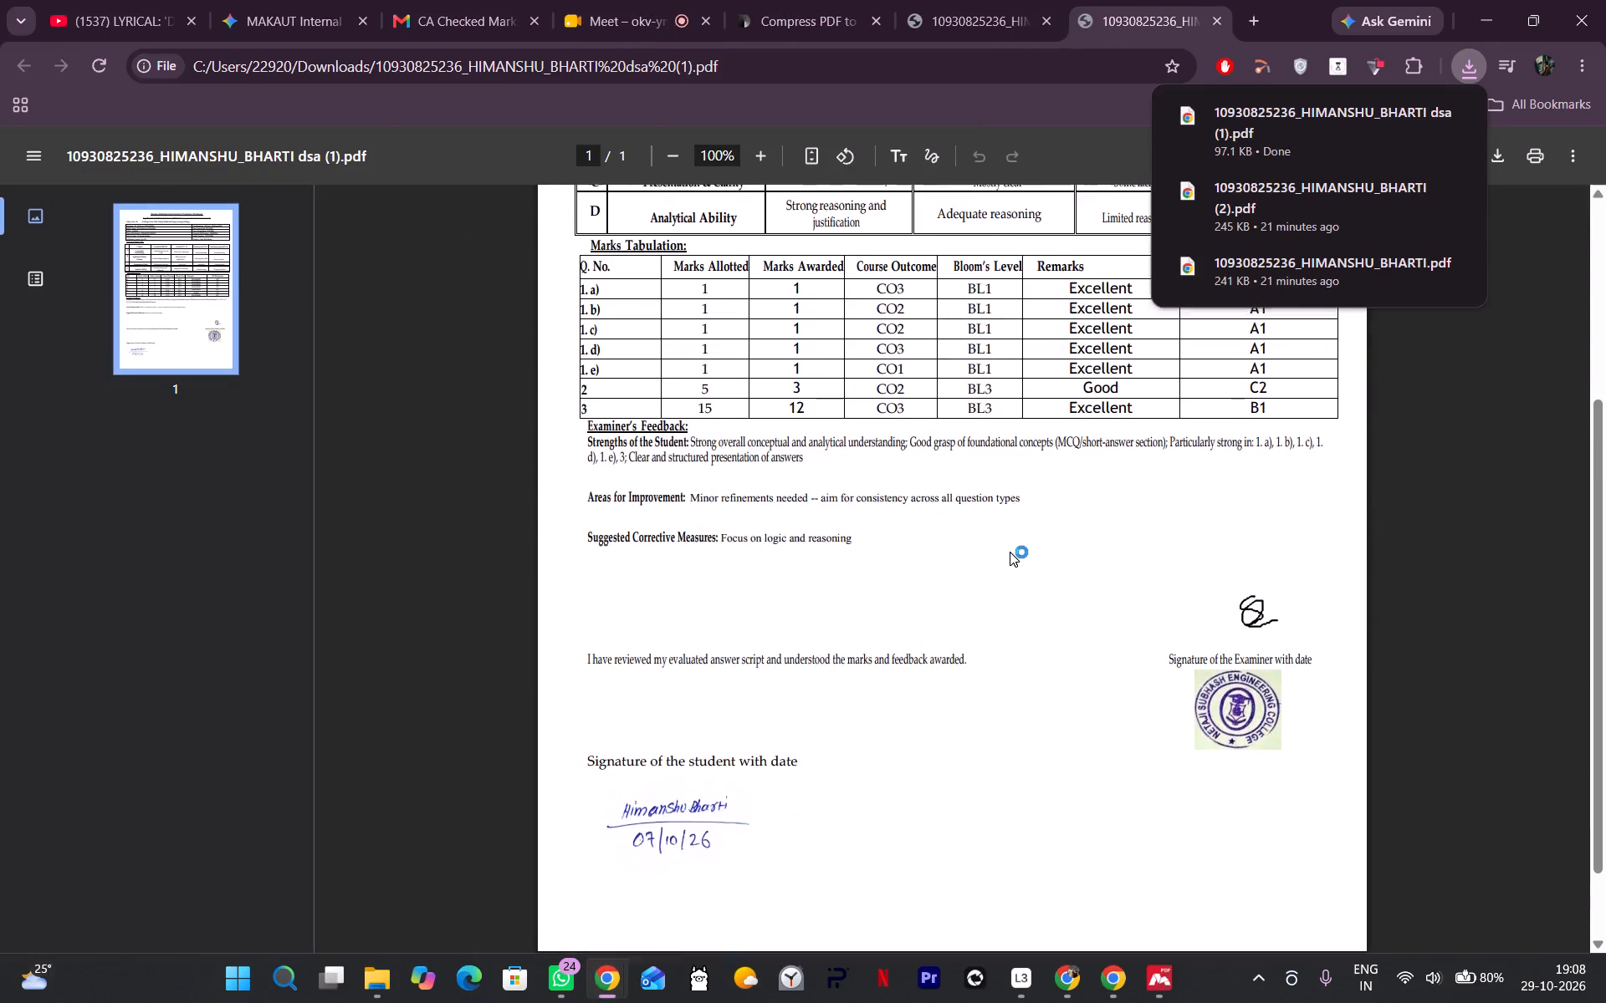
{"action": "scroll", "coordinate": [1010, 552], "scroll_direction": "up", "scroll_amount": 3}
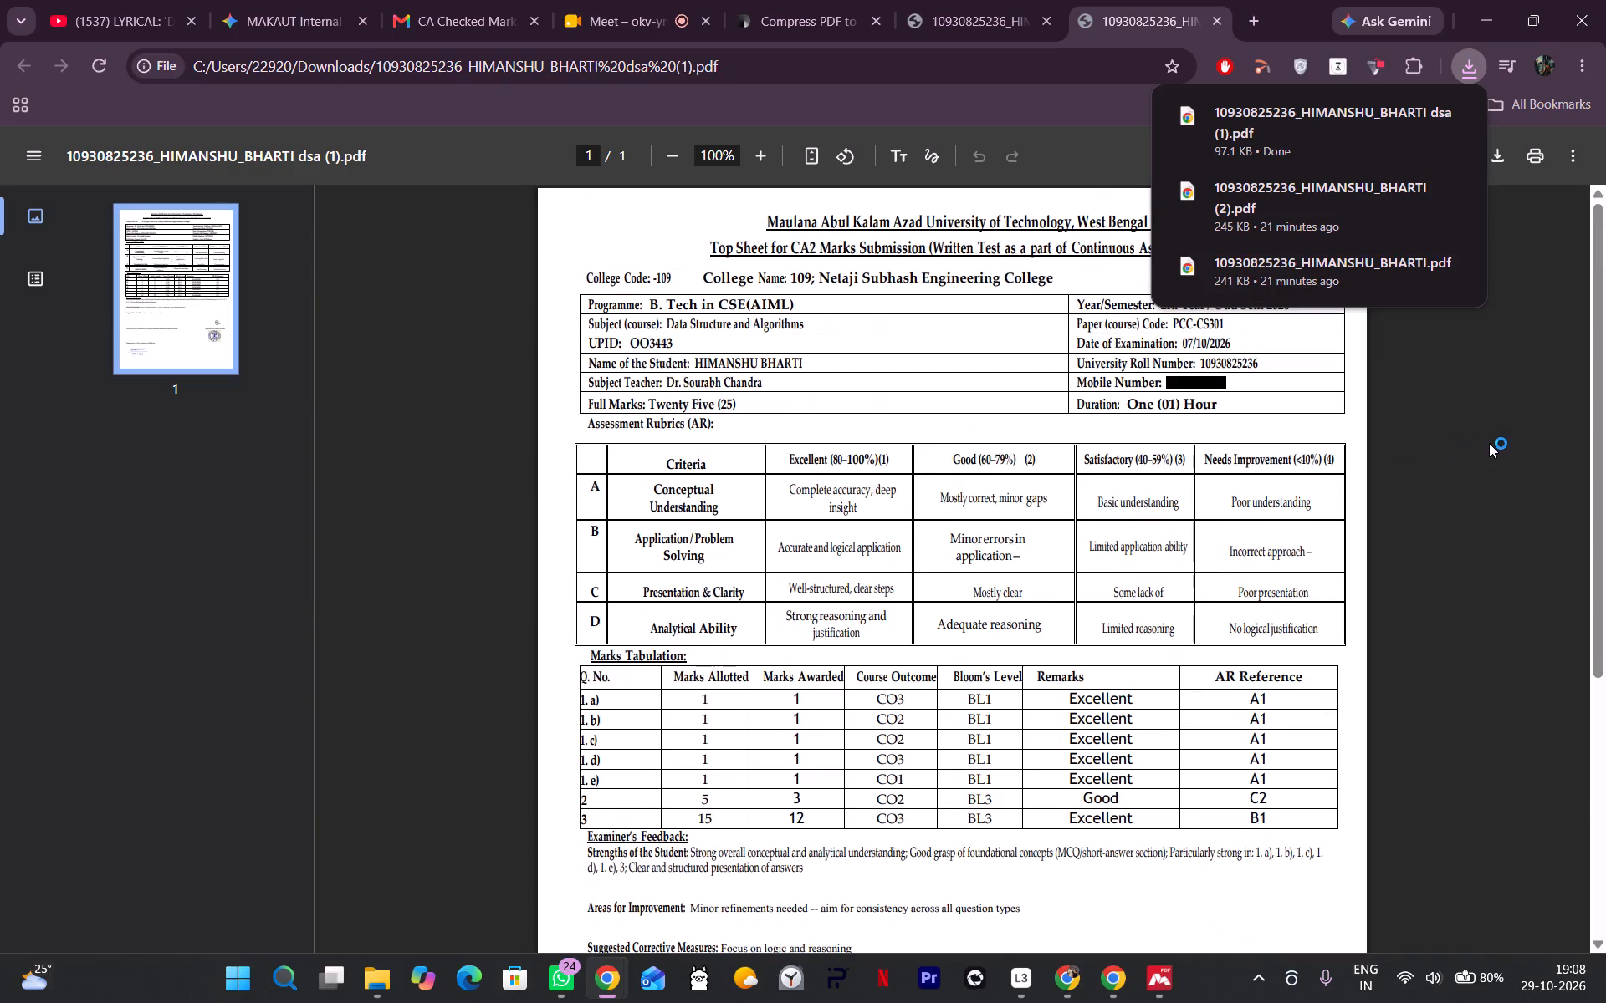
{"action": "left_click", "coordinate": [1481, 446]}
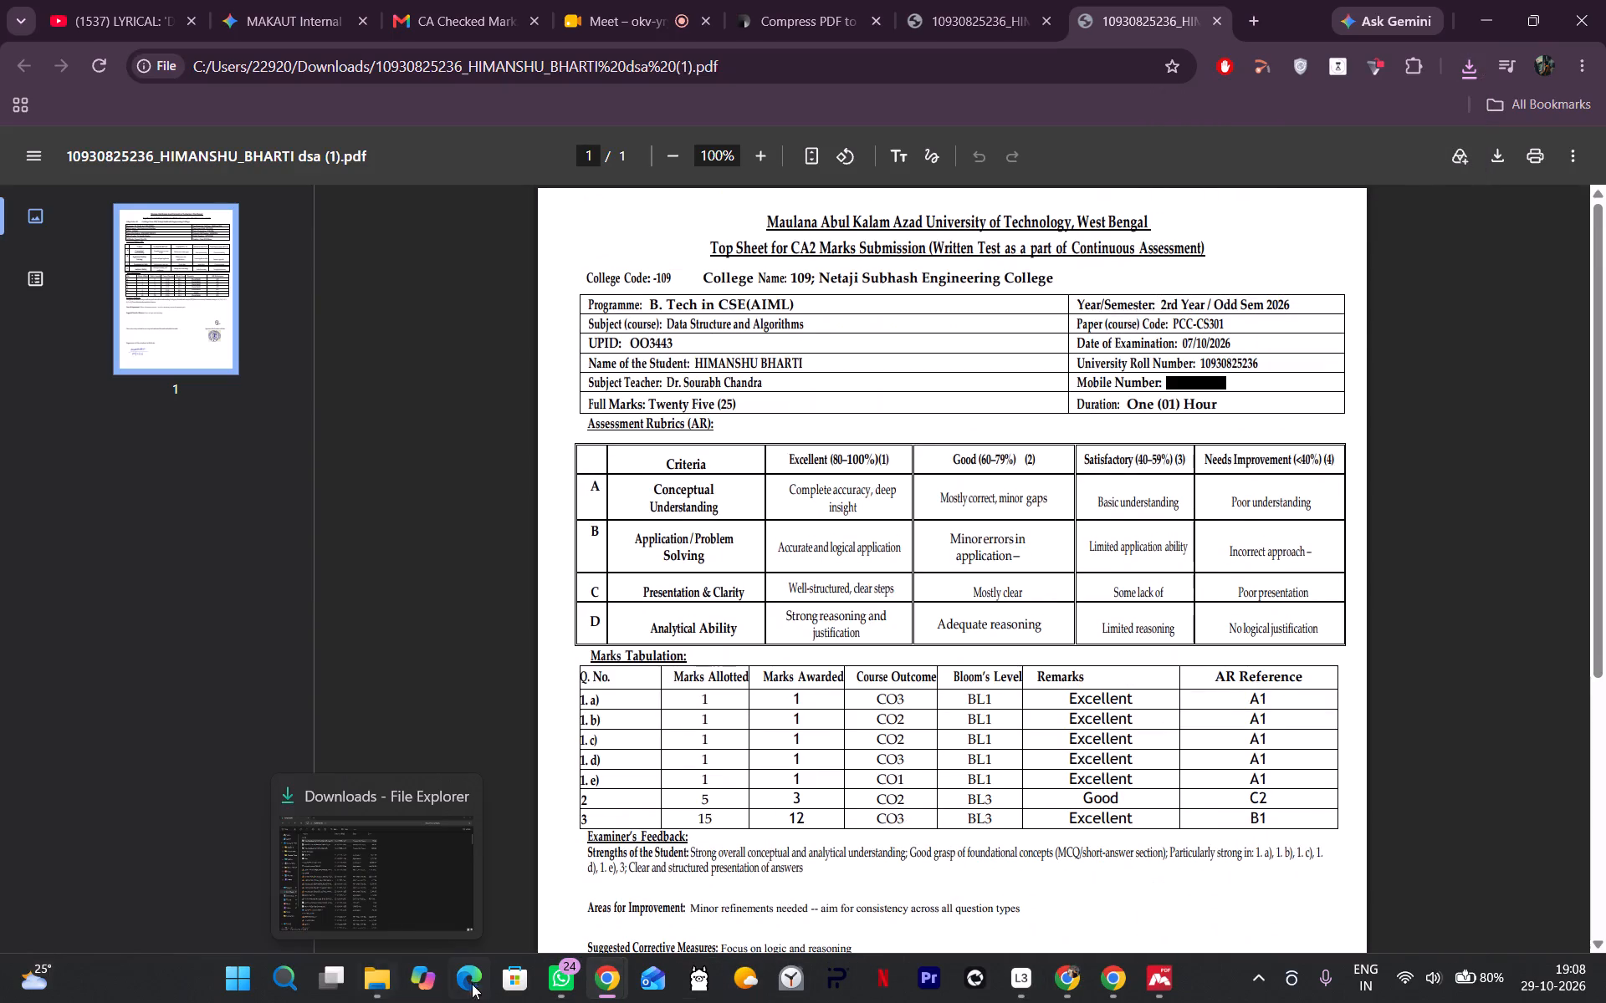
{"action": "right_click", "coordinate": [611, 984]}
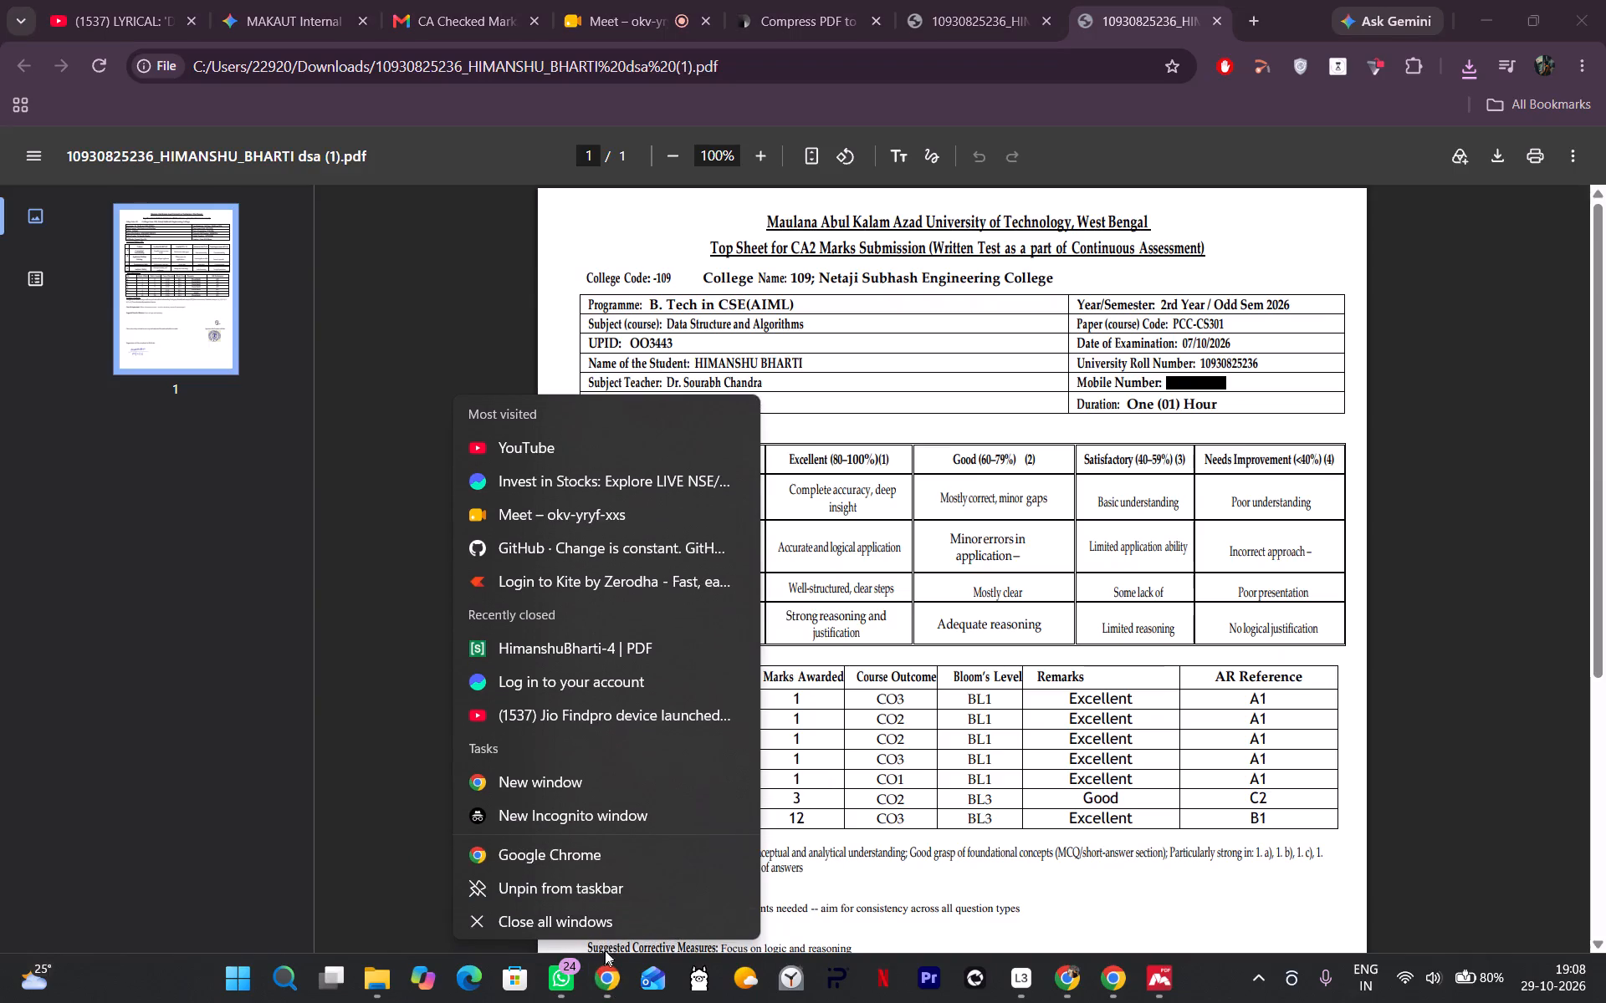
{"action": "left_click", "coordinate": [611, 868]}
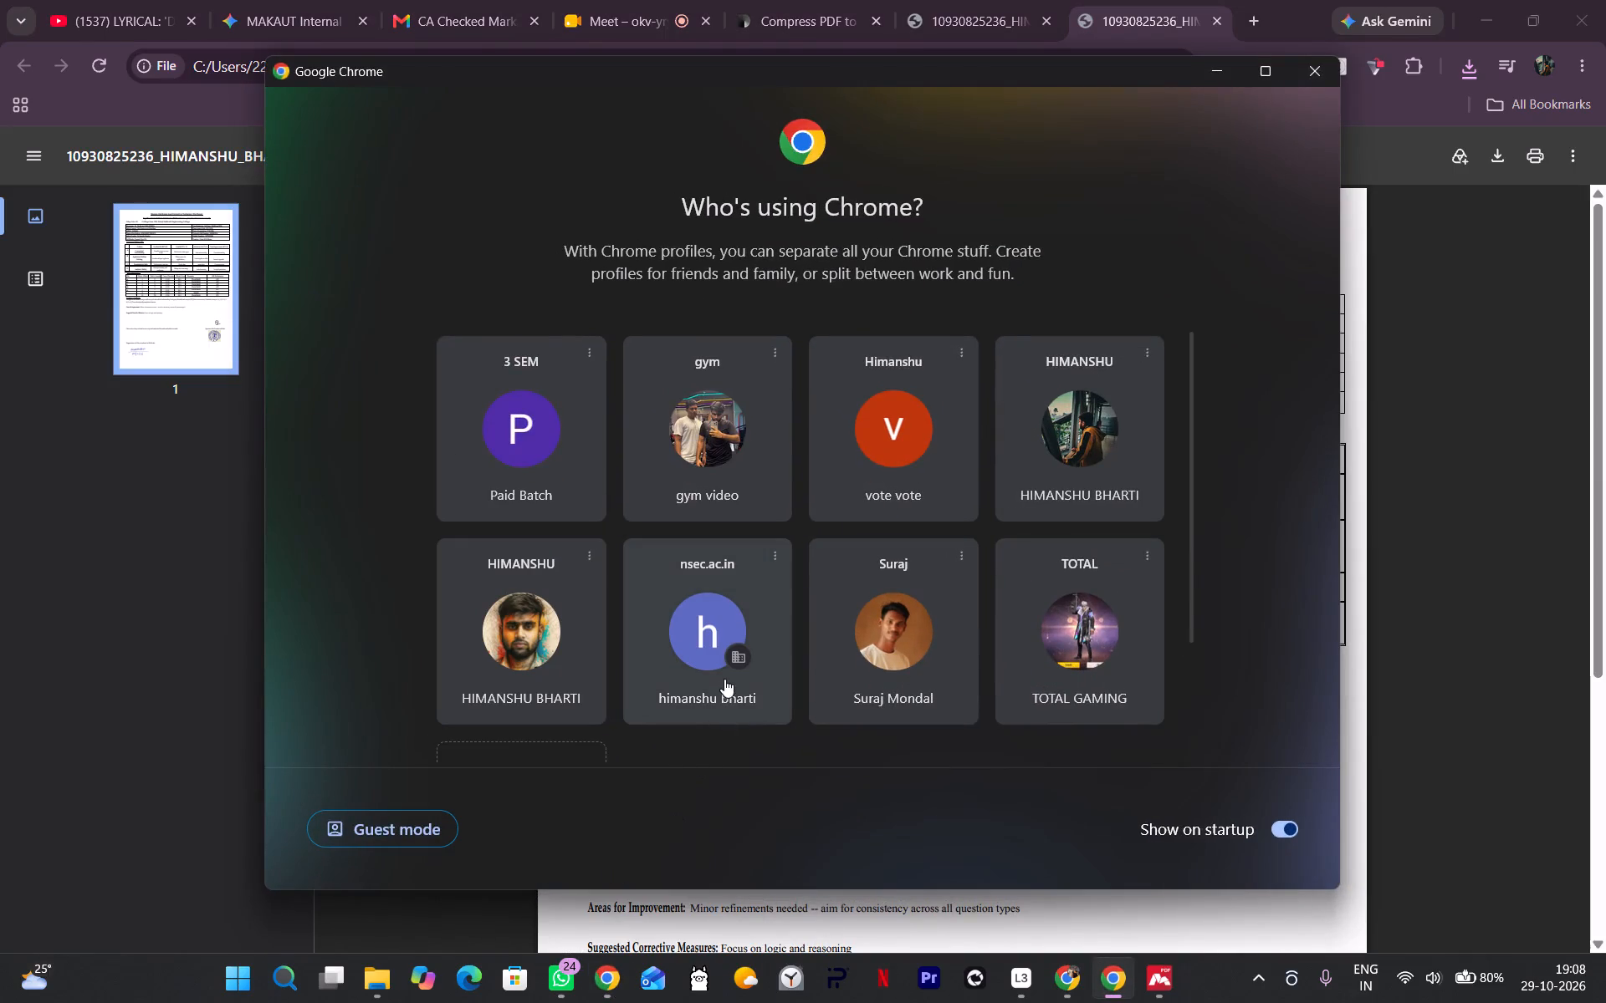
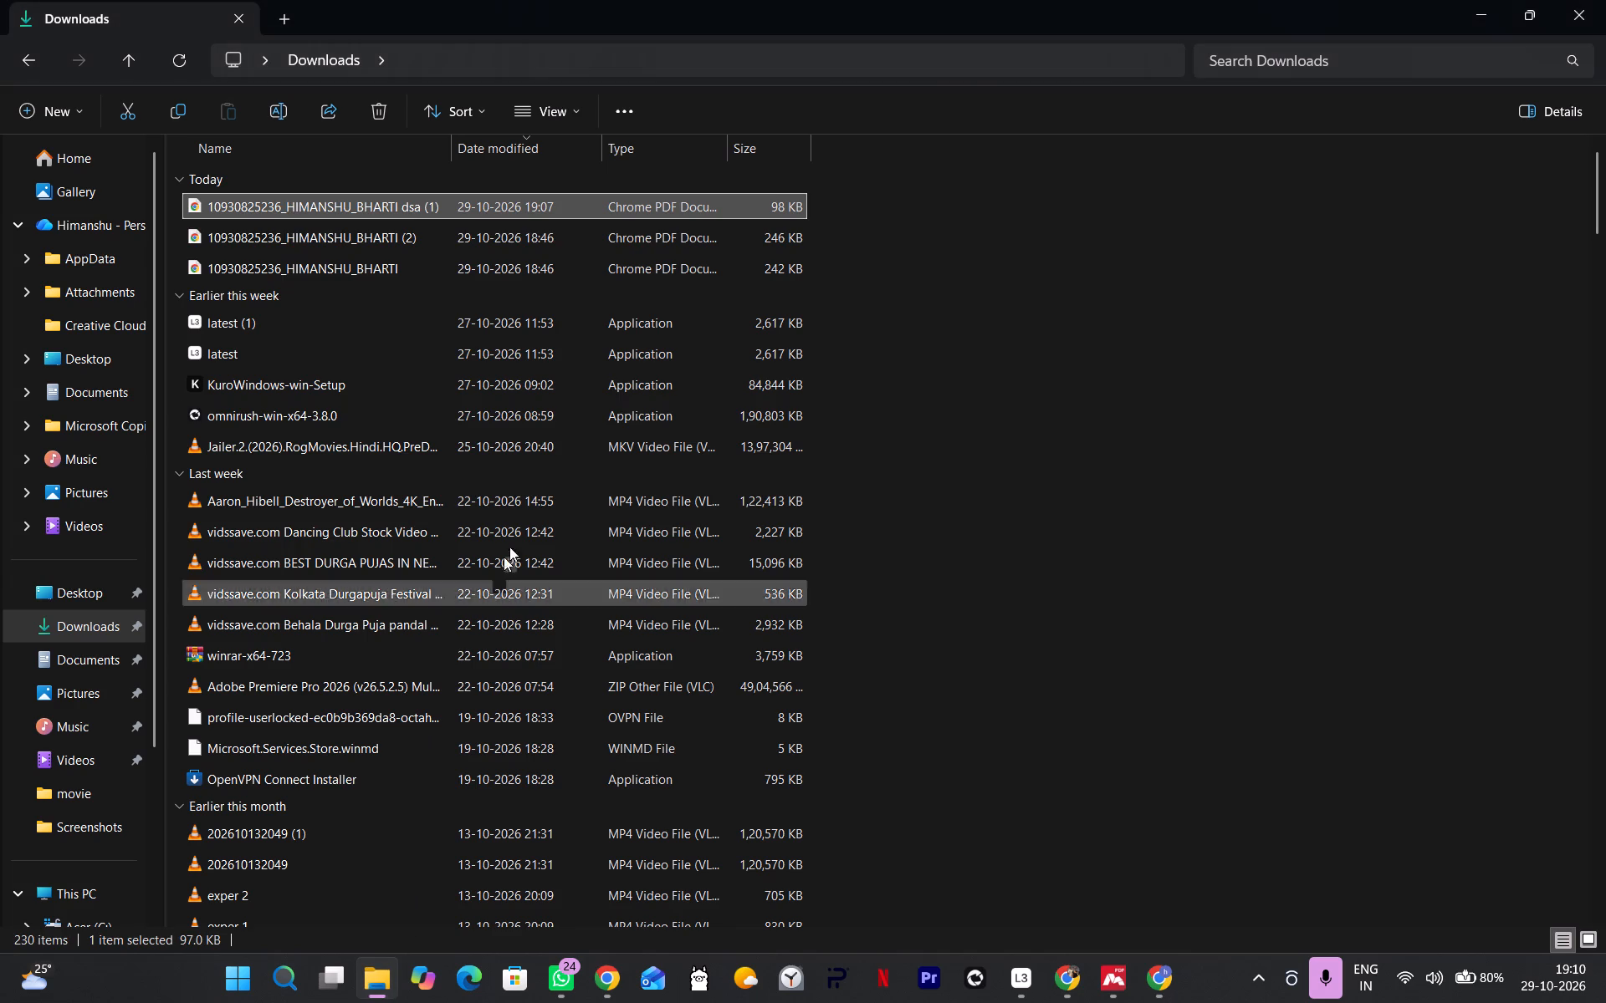
In Downloads, rename the compressed dsa (1) PDF by removing its "dsa (1)" suffix, accepting the suggested (3) numbering for the duplicate name.
{"action": "left_click", "coordinate": [416, 201]}
{"action": "right_click", "coordinate": [415, 203]}
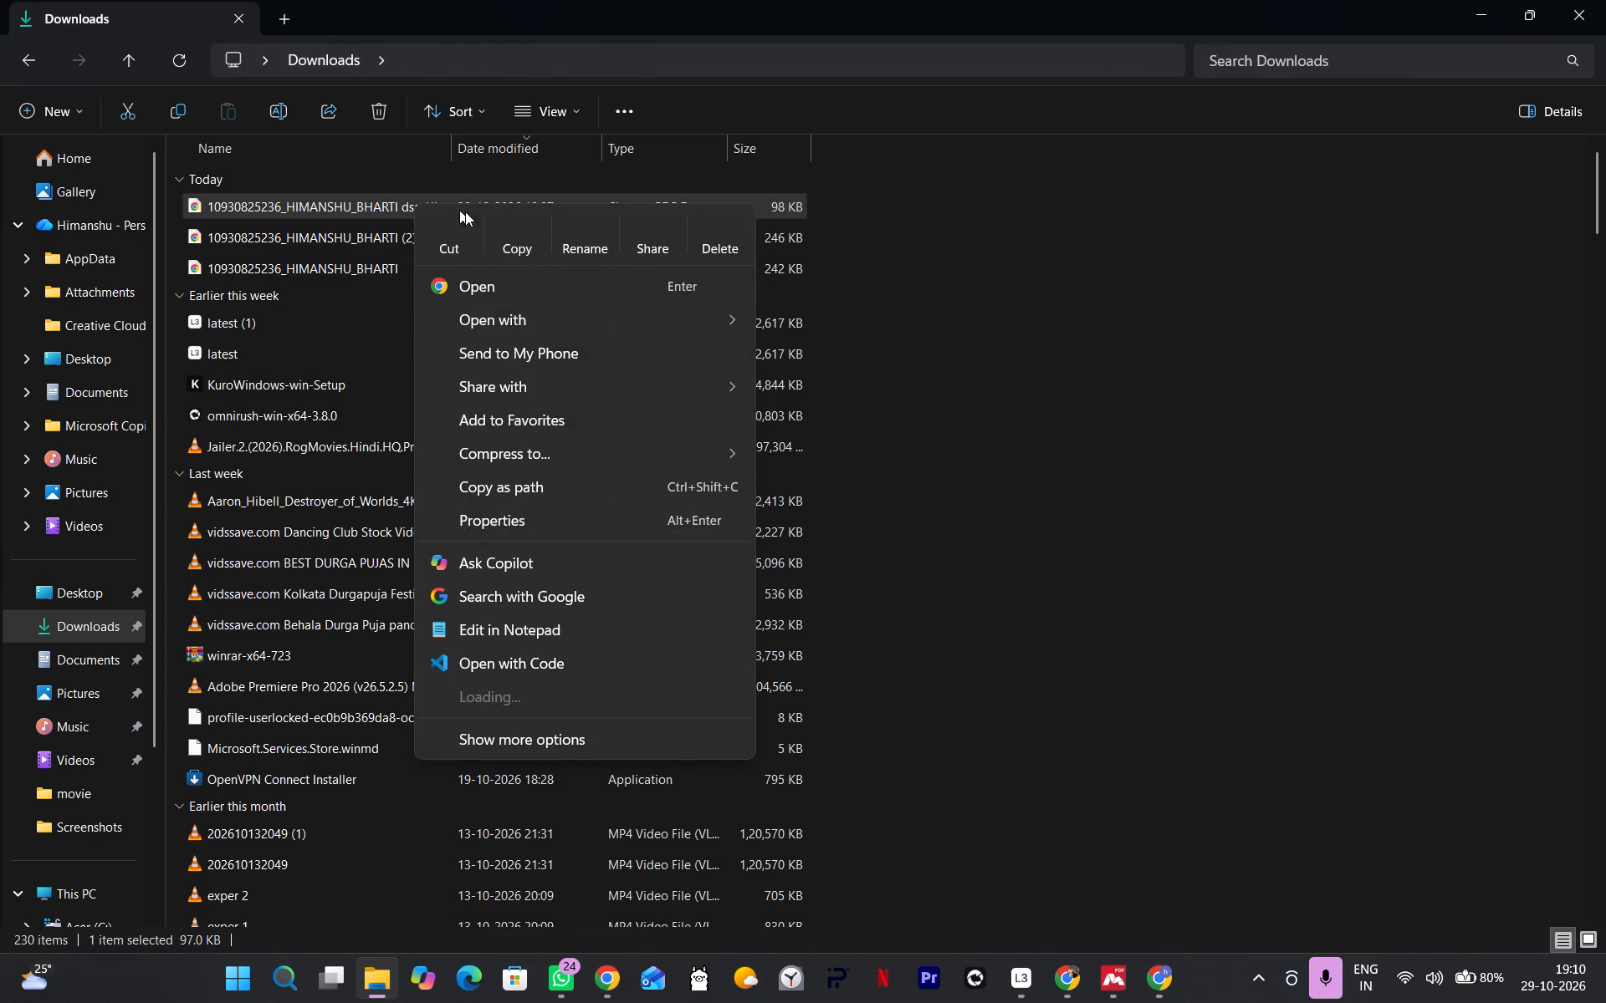
{"action": "left_click", "coordinate": [567, 226]}
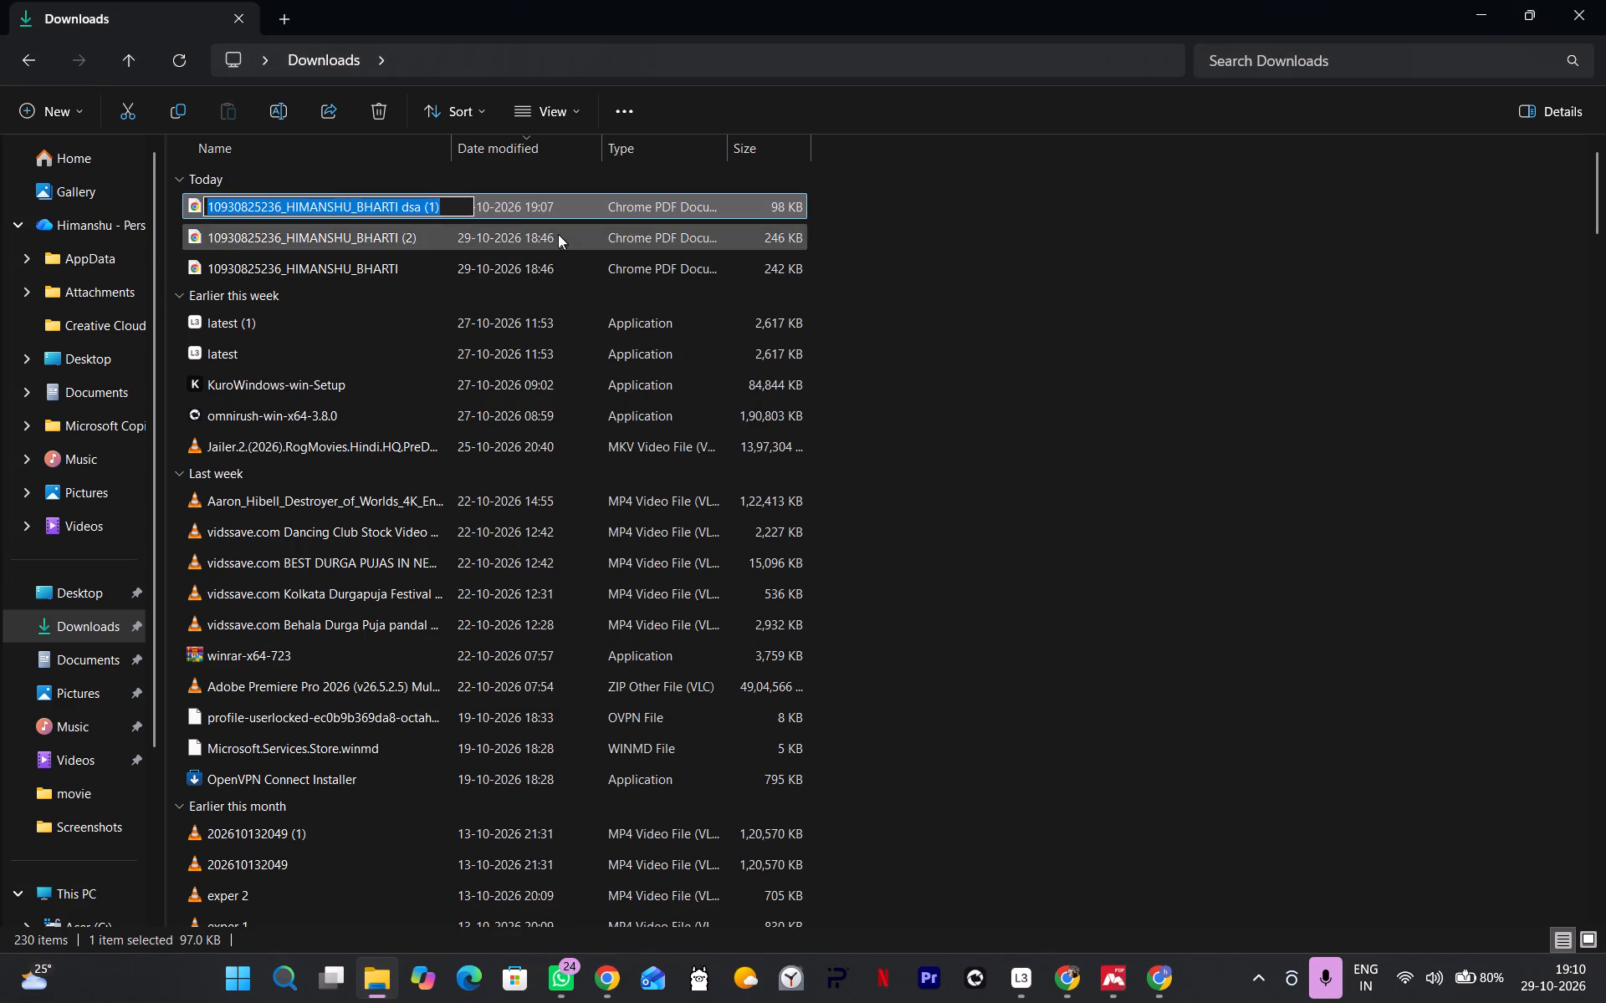
{"action": "left_click", "coordinate": [448, 203]}
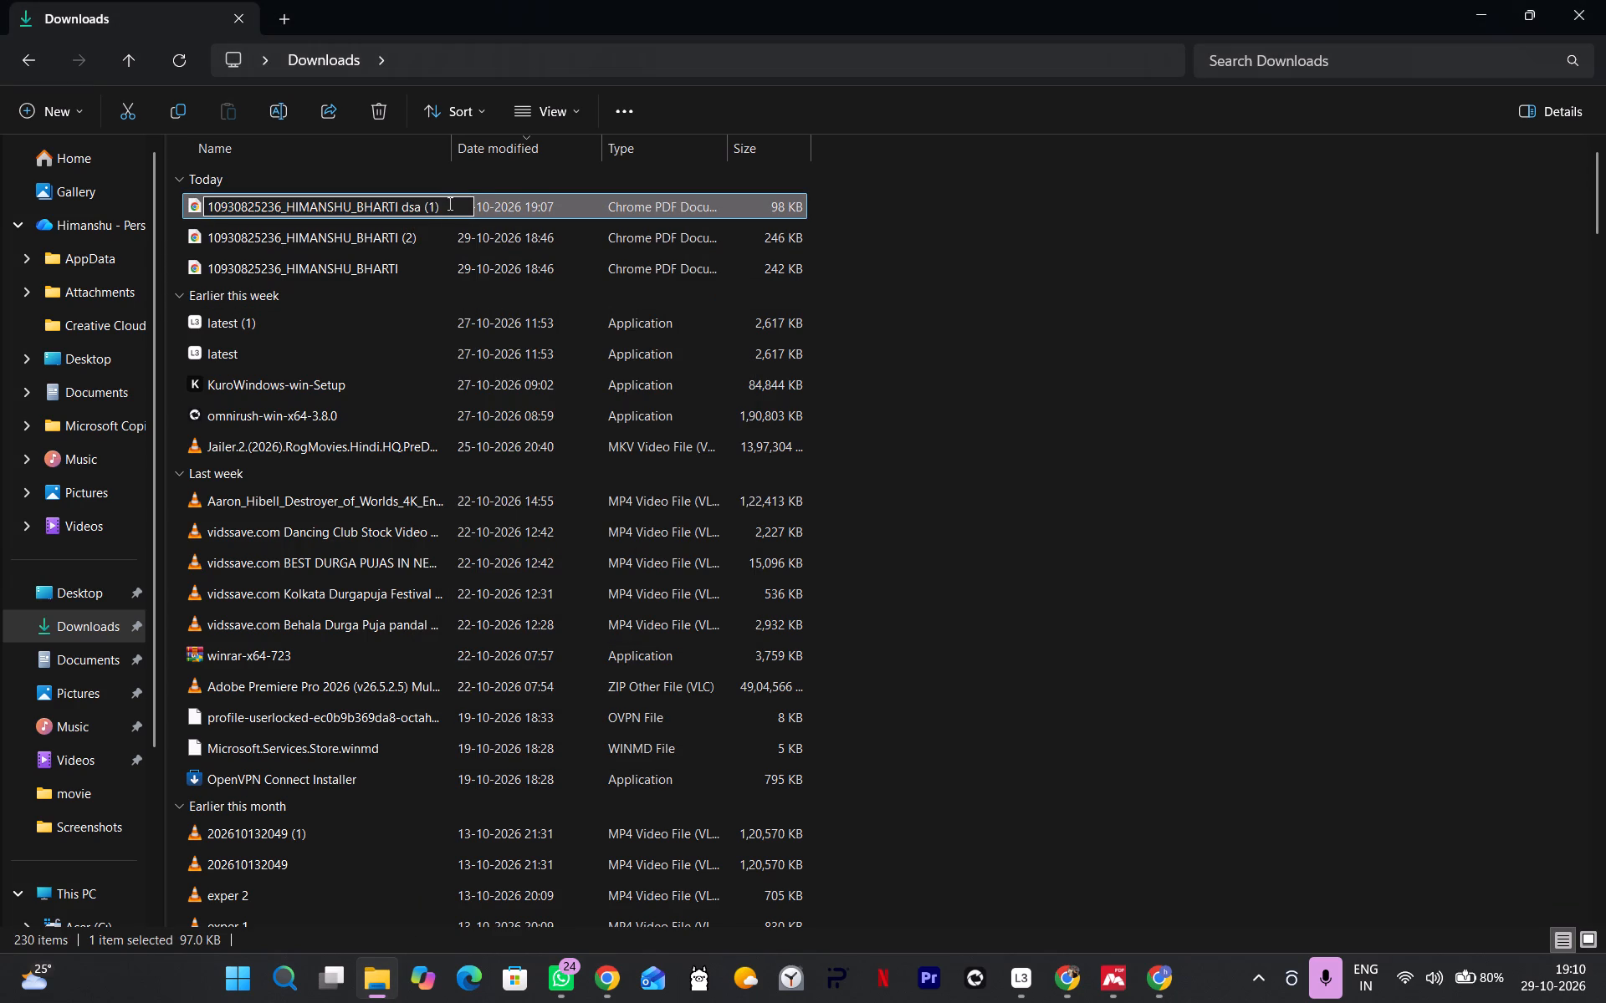
{"action": "key", "text": "BackSpace"}
{"action": "key", "text": "BackSpace"}
{"action": "key", "text": "BackSpace"}
{"action": "key", "text": "BackSpace"}
{"action": "key", "text": "BackSpace"}
{"action": "key", "text": "BackSpace"}
{"action": "key", "text": "BackSpace"}
{"action": "key", "text": "BackSpace"}
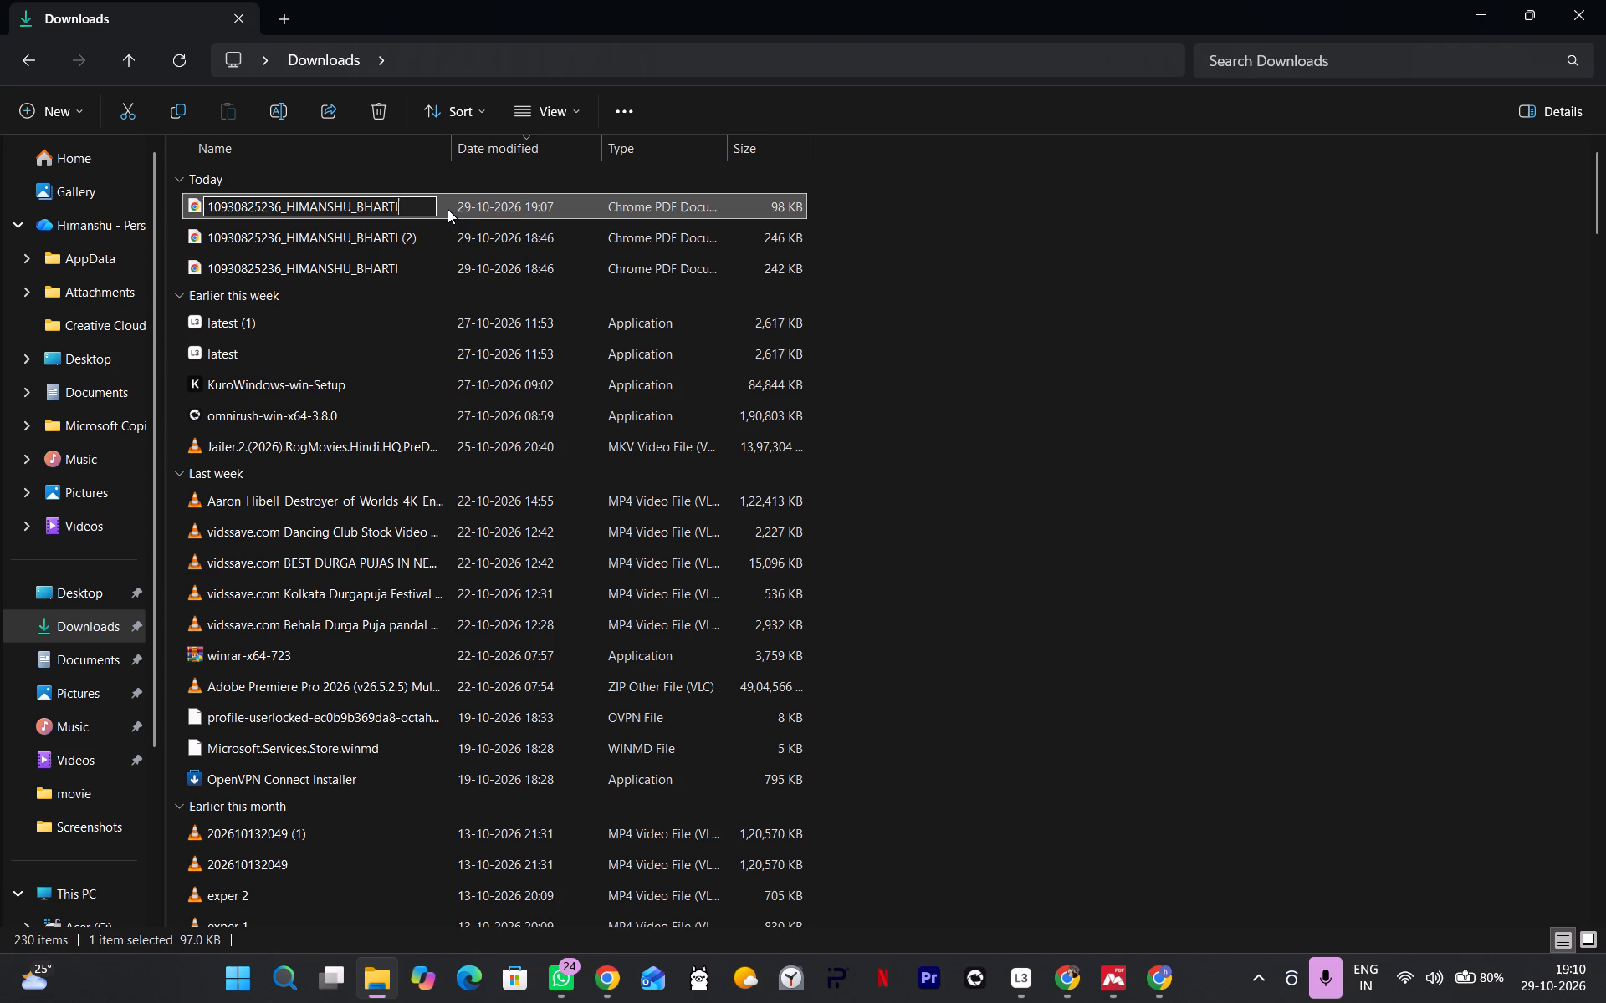
{"action": "key", "text": "Return"}
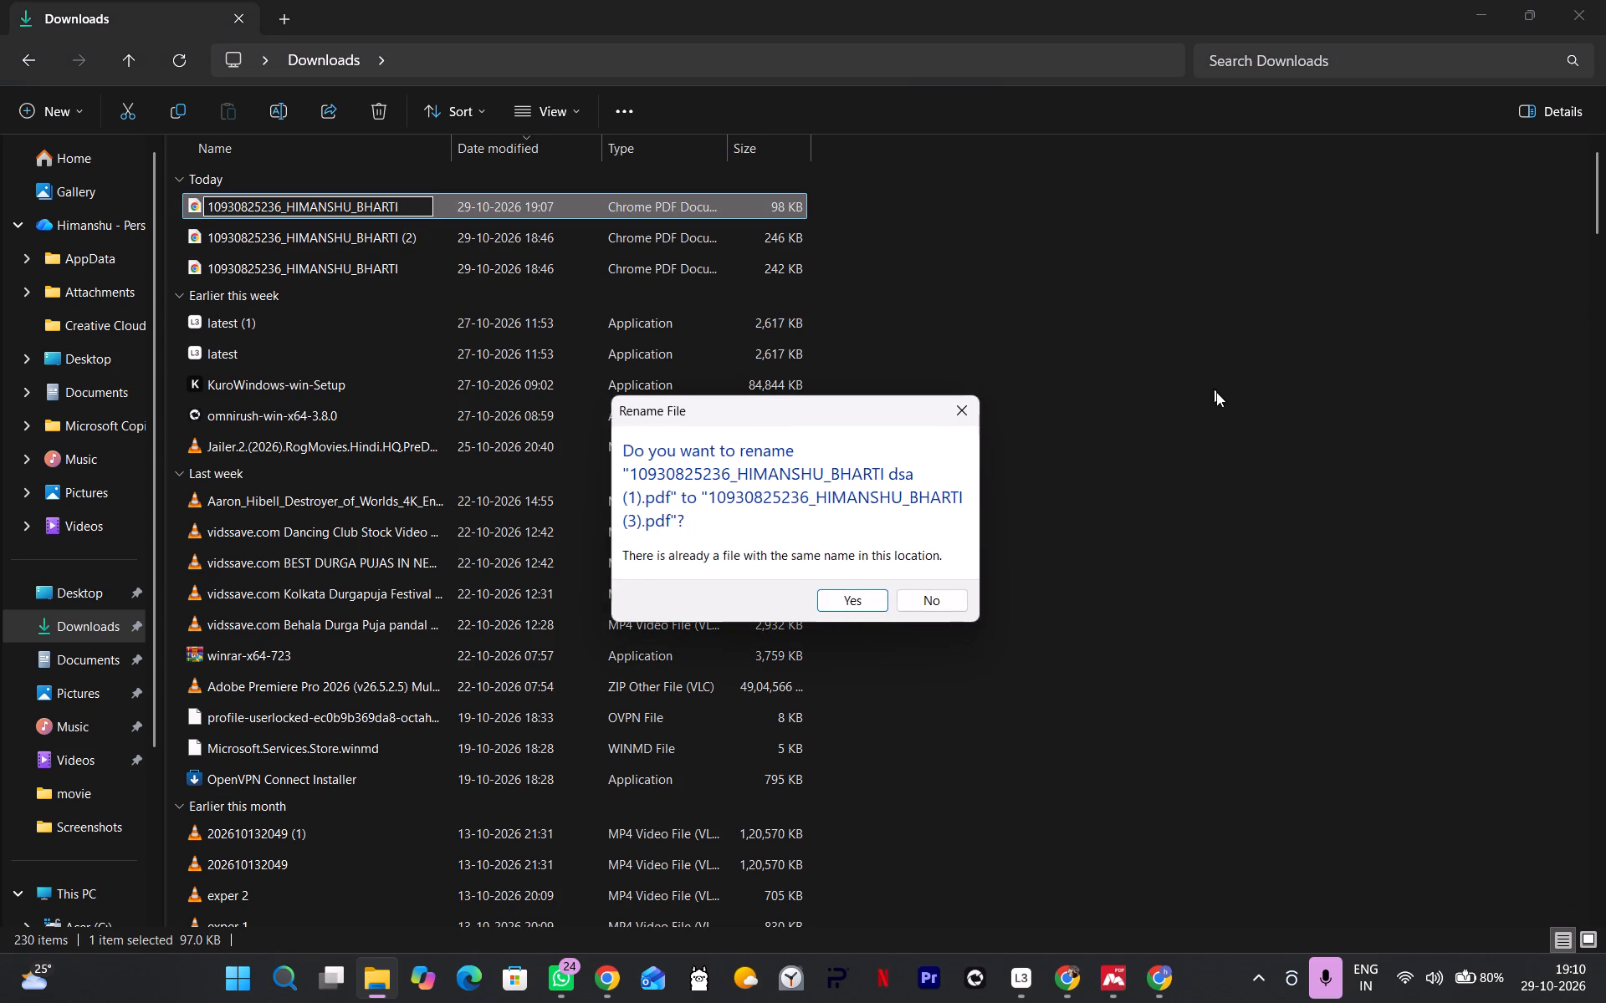
{"action": "left_click", "coordinate": [854, 601]}
{"action": "left_click", "coordinate": [1143, 496]}
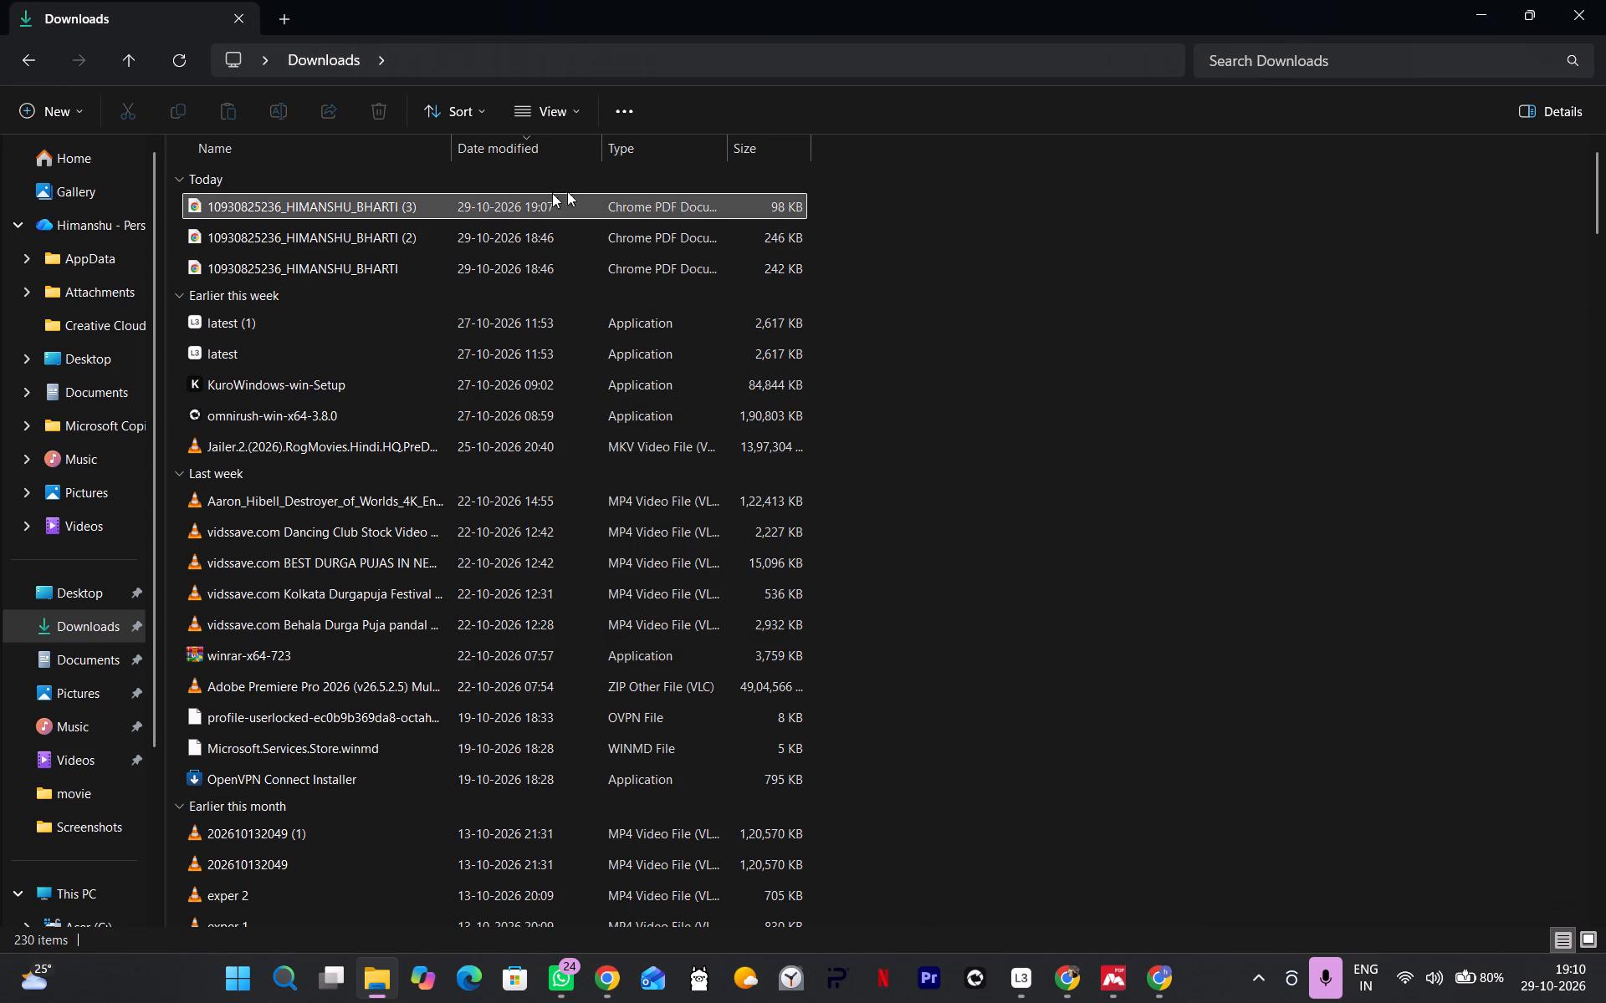
Switch to Google Classroom in Chrome and attach the renamed (3) PDF from Downloads to the CA2 TOPSHEET UPLOAD assignment.
{"action": "left_click", "coordinate": [1486, 3]}
{"action": "left_click", "coordinate": [1433, 302]}
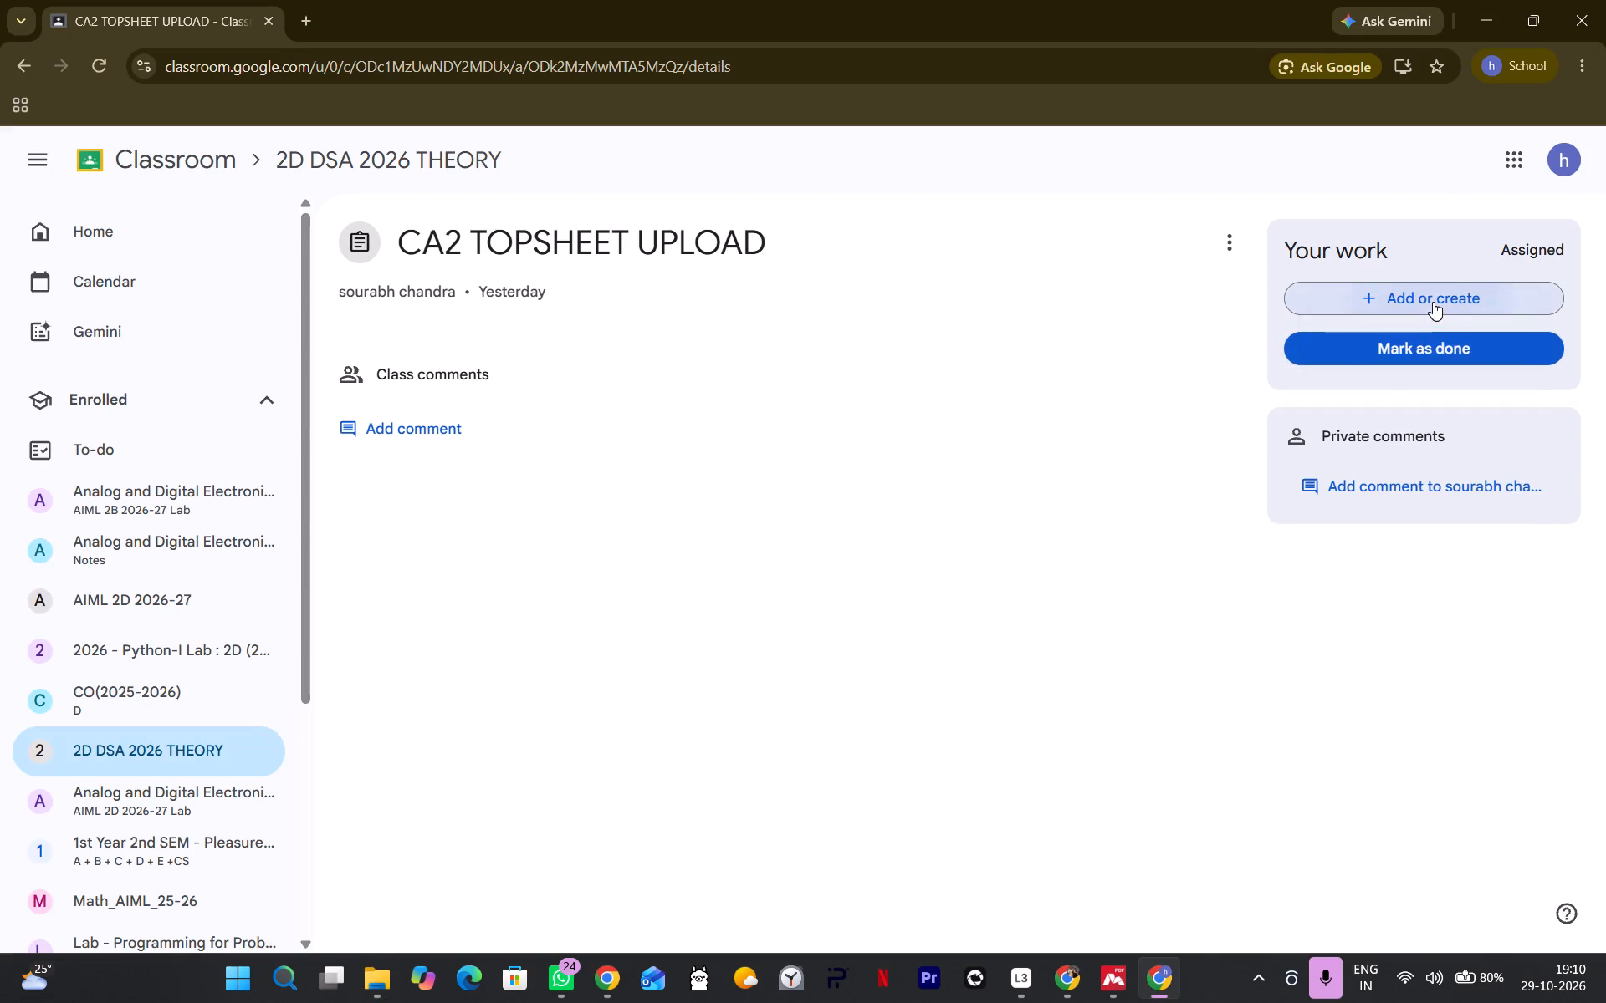
{"action": "left_click", "coordinate": [1399, 447]}
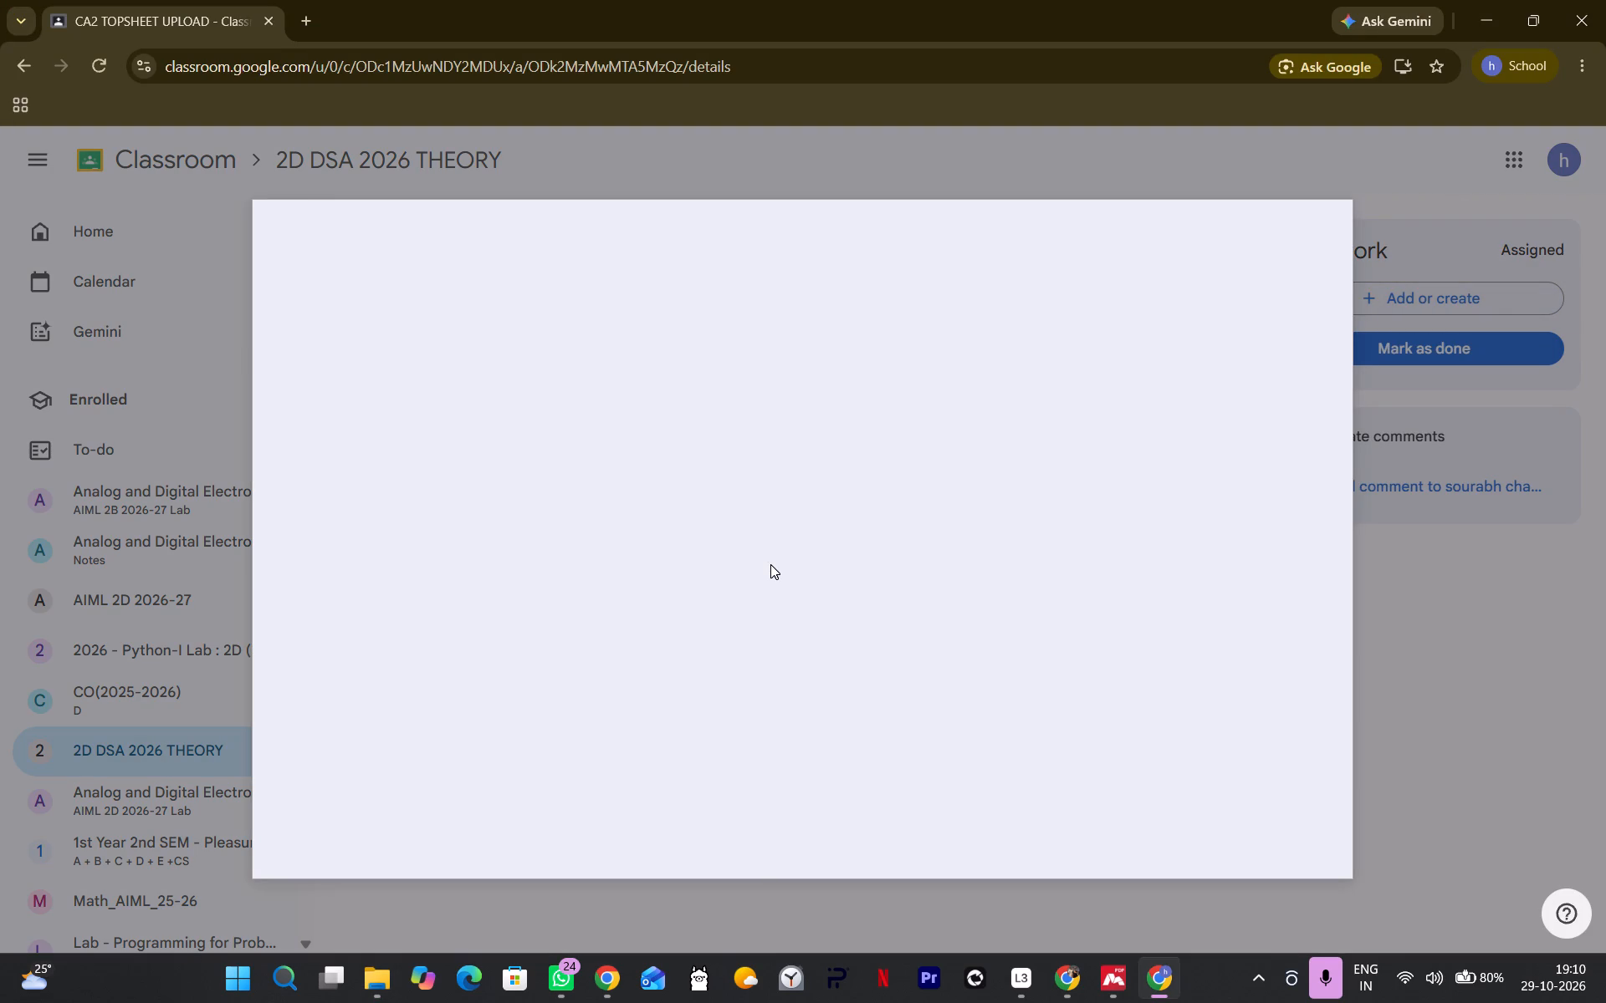
{"action": "left_click", "coordinate": [794, 654]}
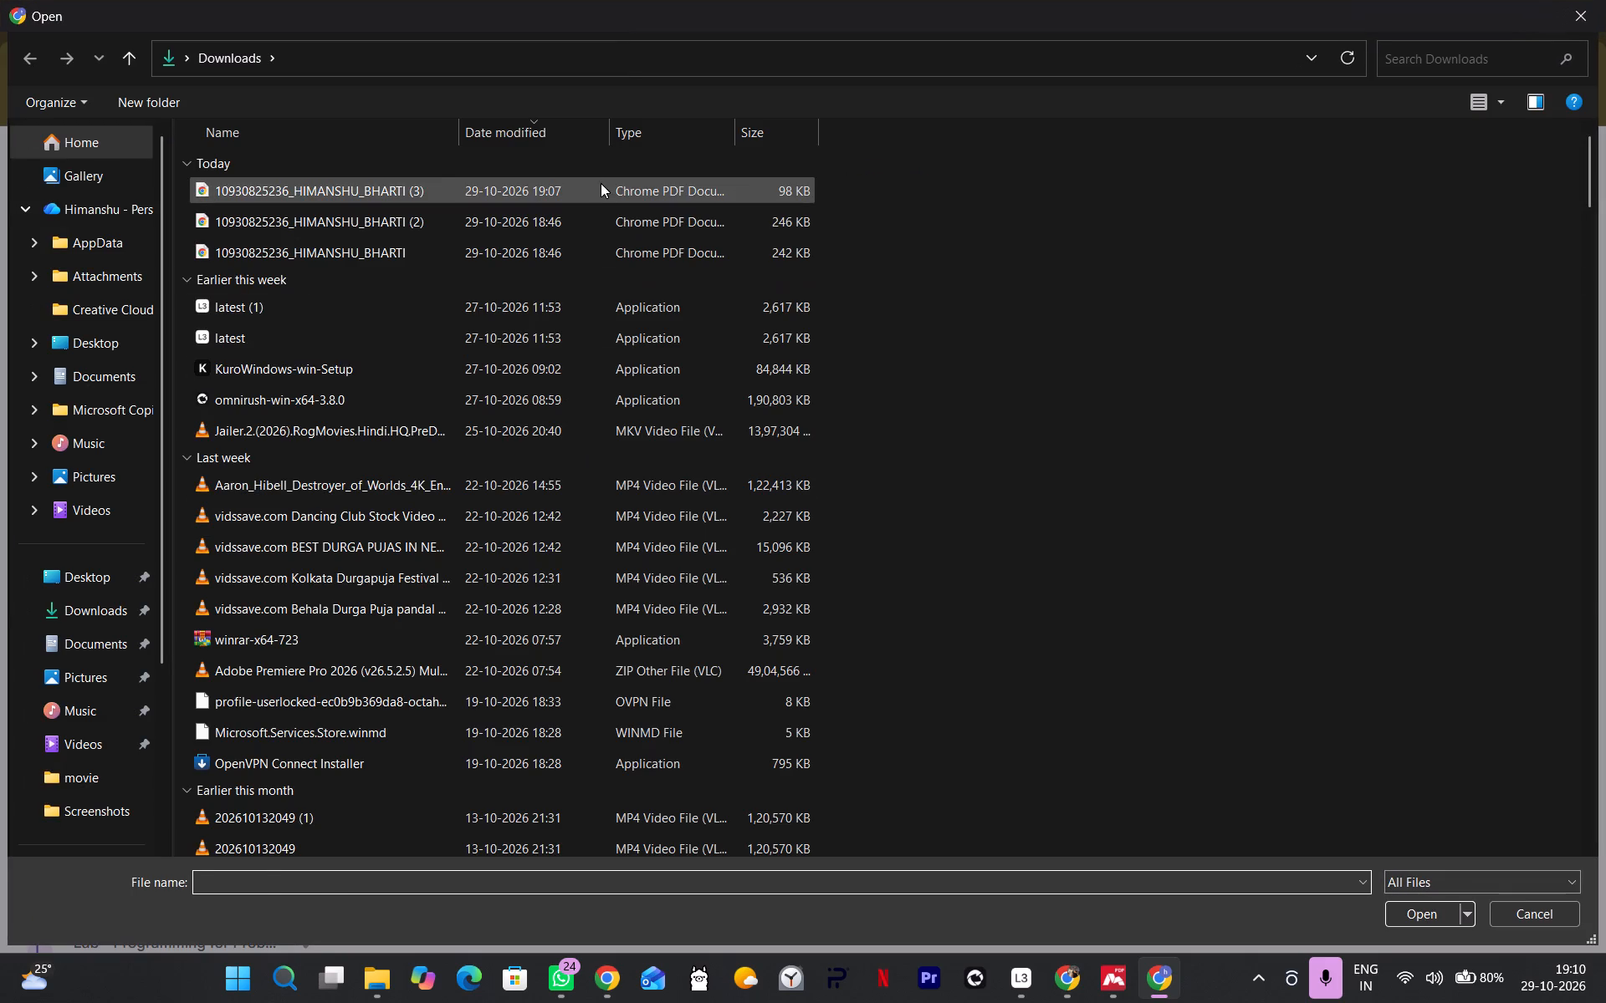
{"action": "left_click", "coordinate": [596, 186]}
{"action": "left_click", "coordinate": [1429, 914]}
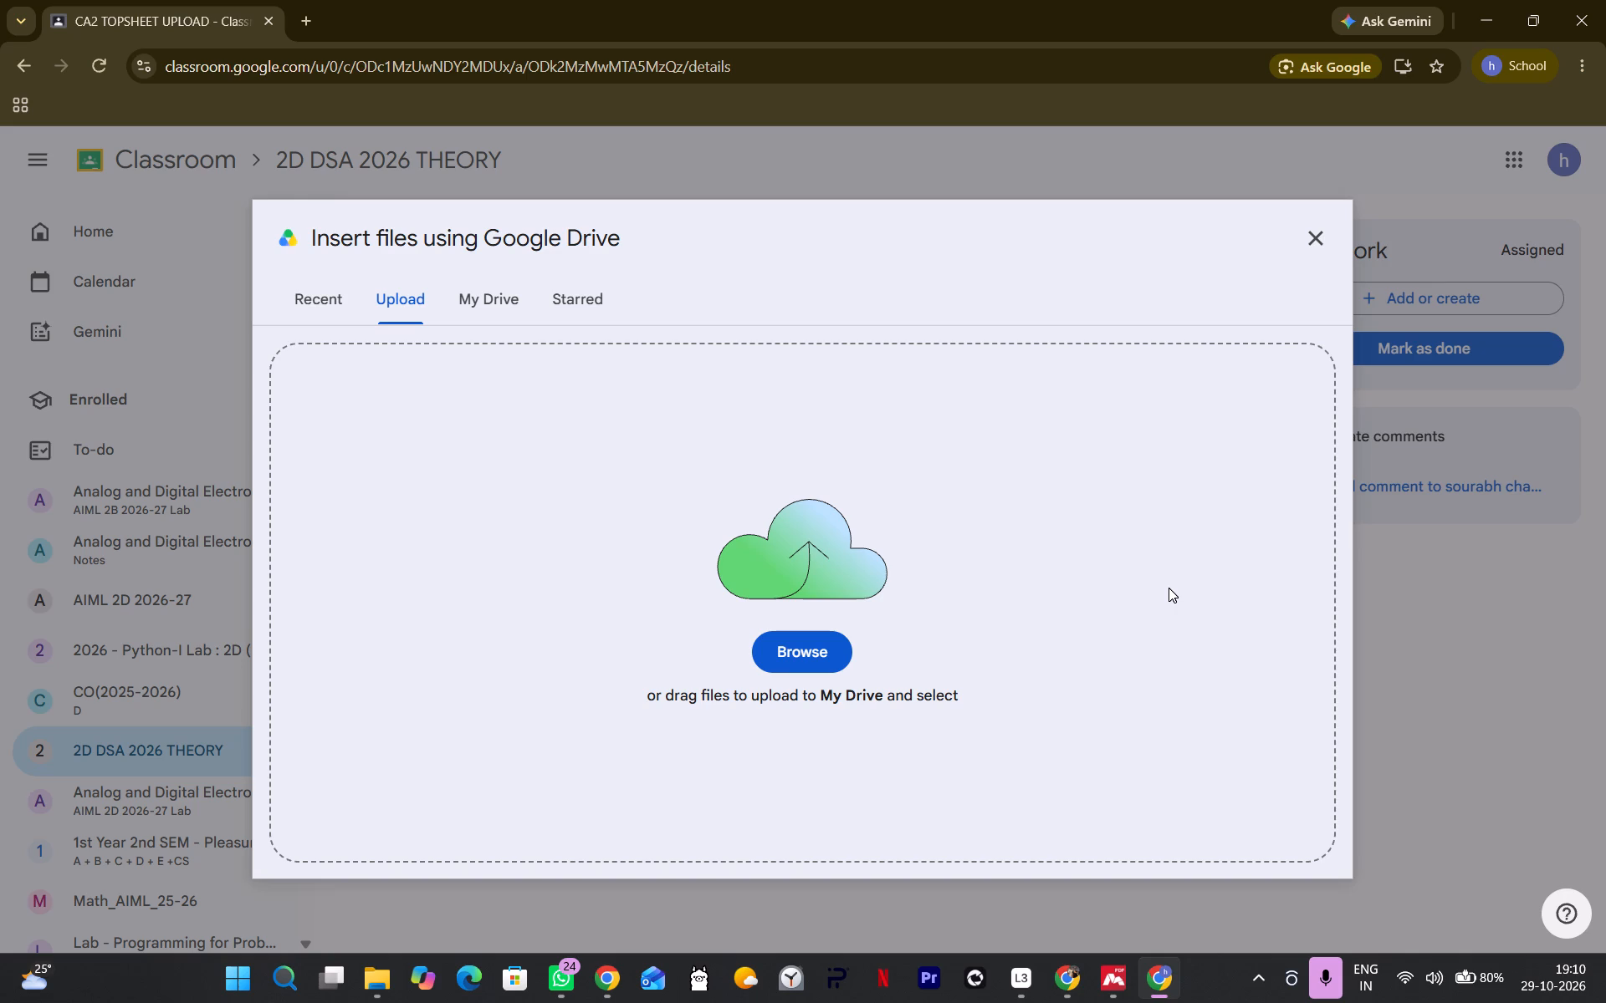
{"action": "left_click", "coordinate": [805, 651]}
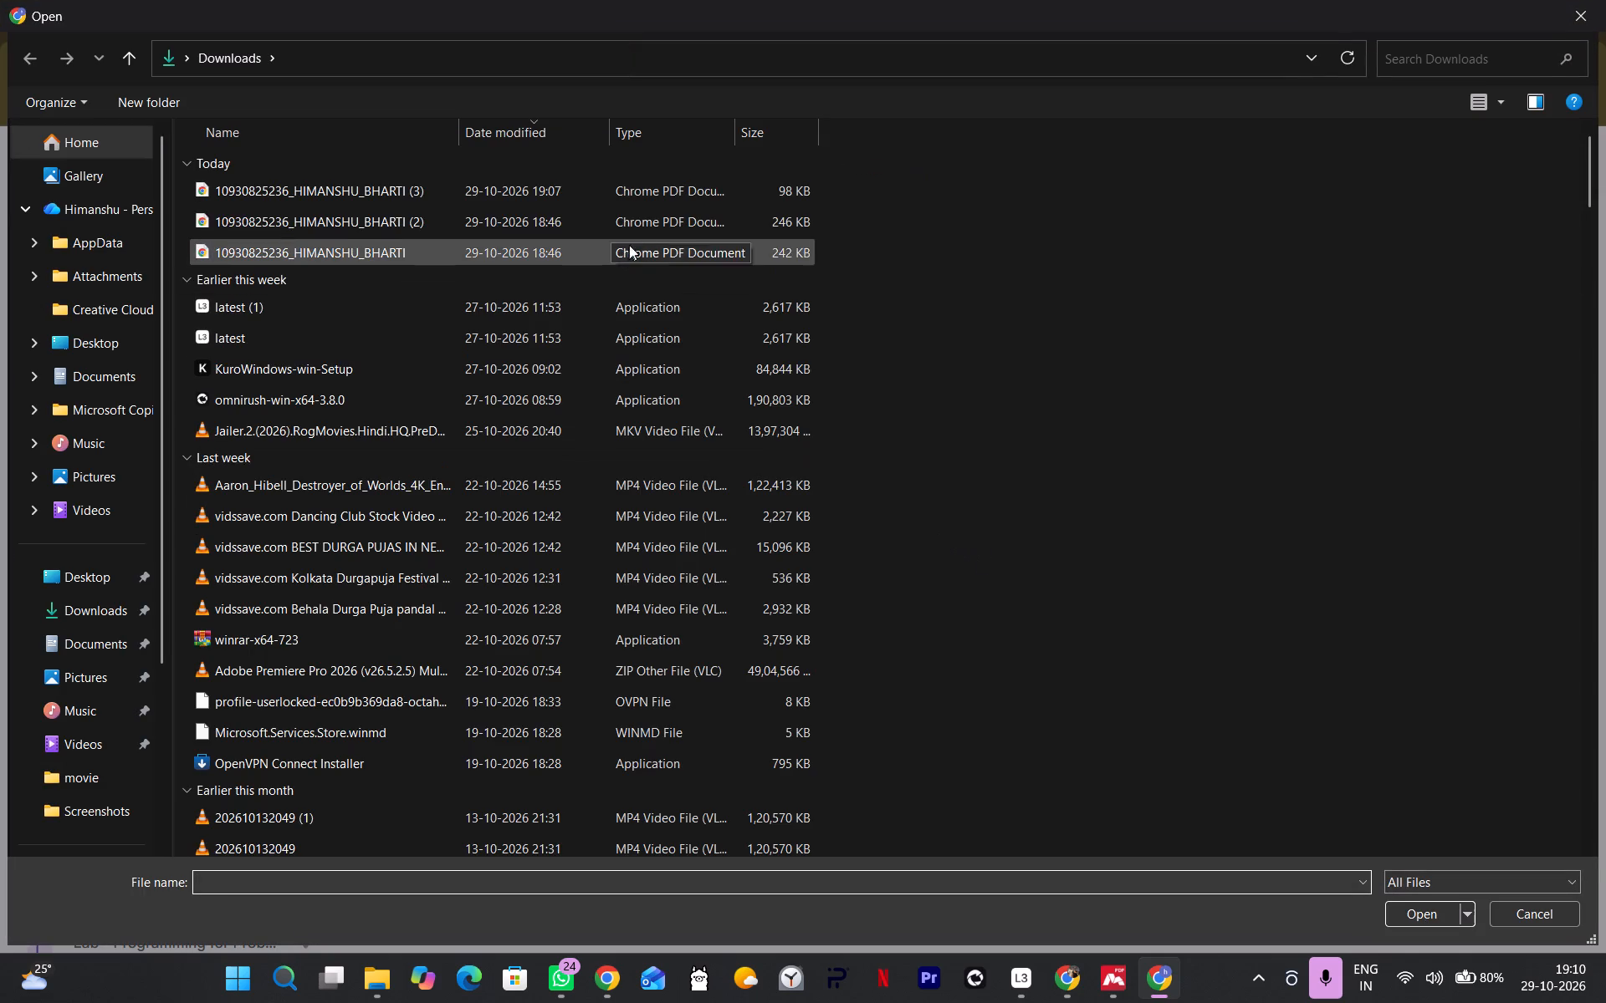
{"action": "left_click", "coordinate": [681, 186]}
{"action": "left_click", "coordinate": [1424, 908]}
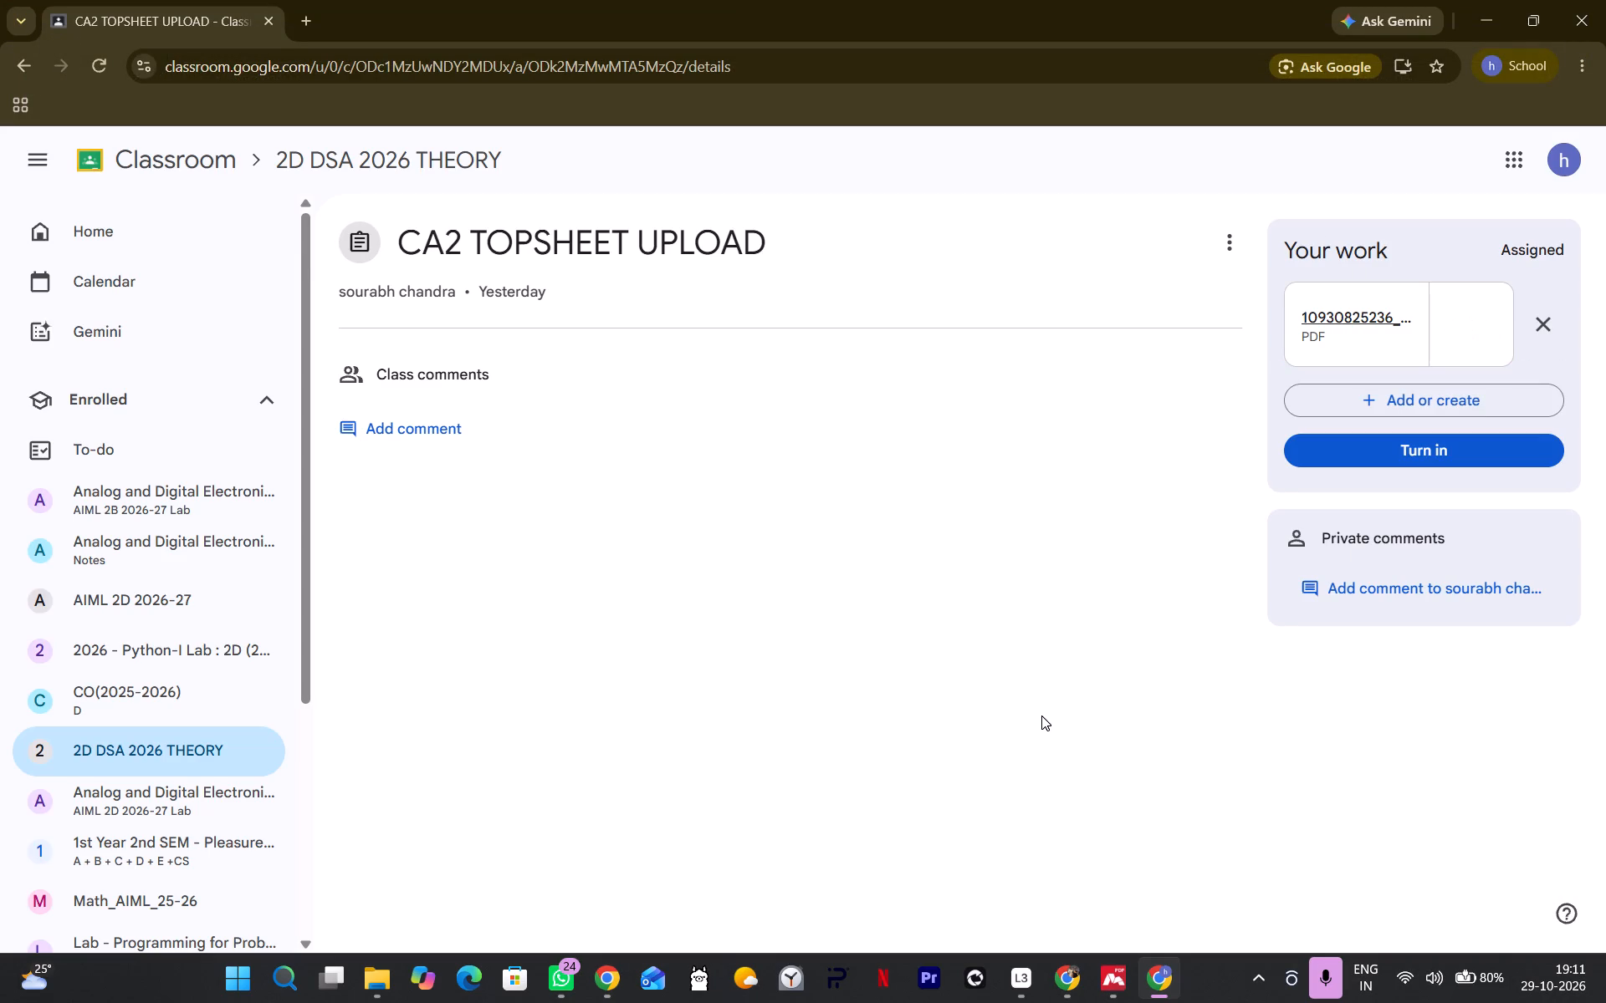
Open the attached (3) PDF in the CA2 TOPSHEET UPLOAD assignment to preview it.
{"action": "left_click", "coordinate": [1402, 311]}
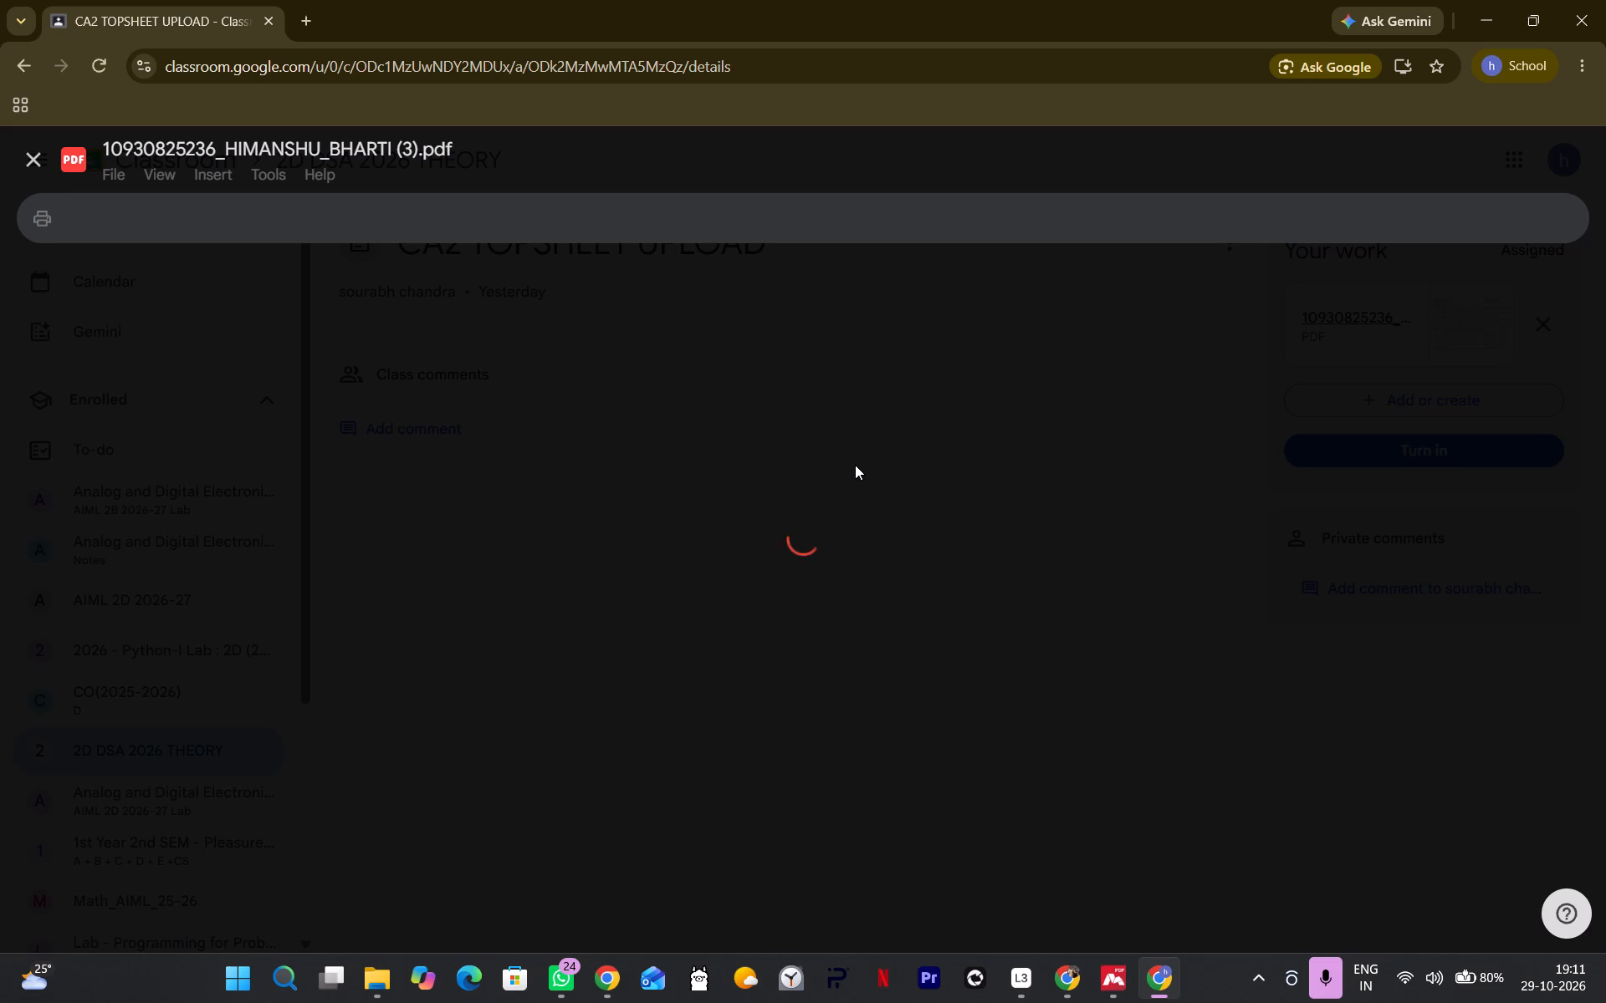
Check the Wi-Fi connection and the available networks in the system settings, leaving the connection as it is.
{"action": "left_click", "coordinate": [1475, 1002]}
{"action": "left_click", "coordinate": [1325, 603]}
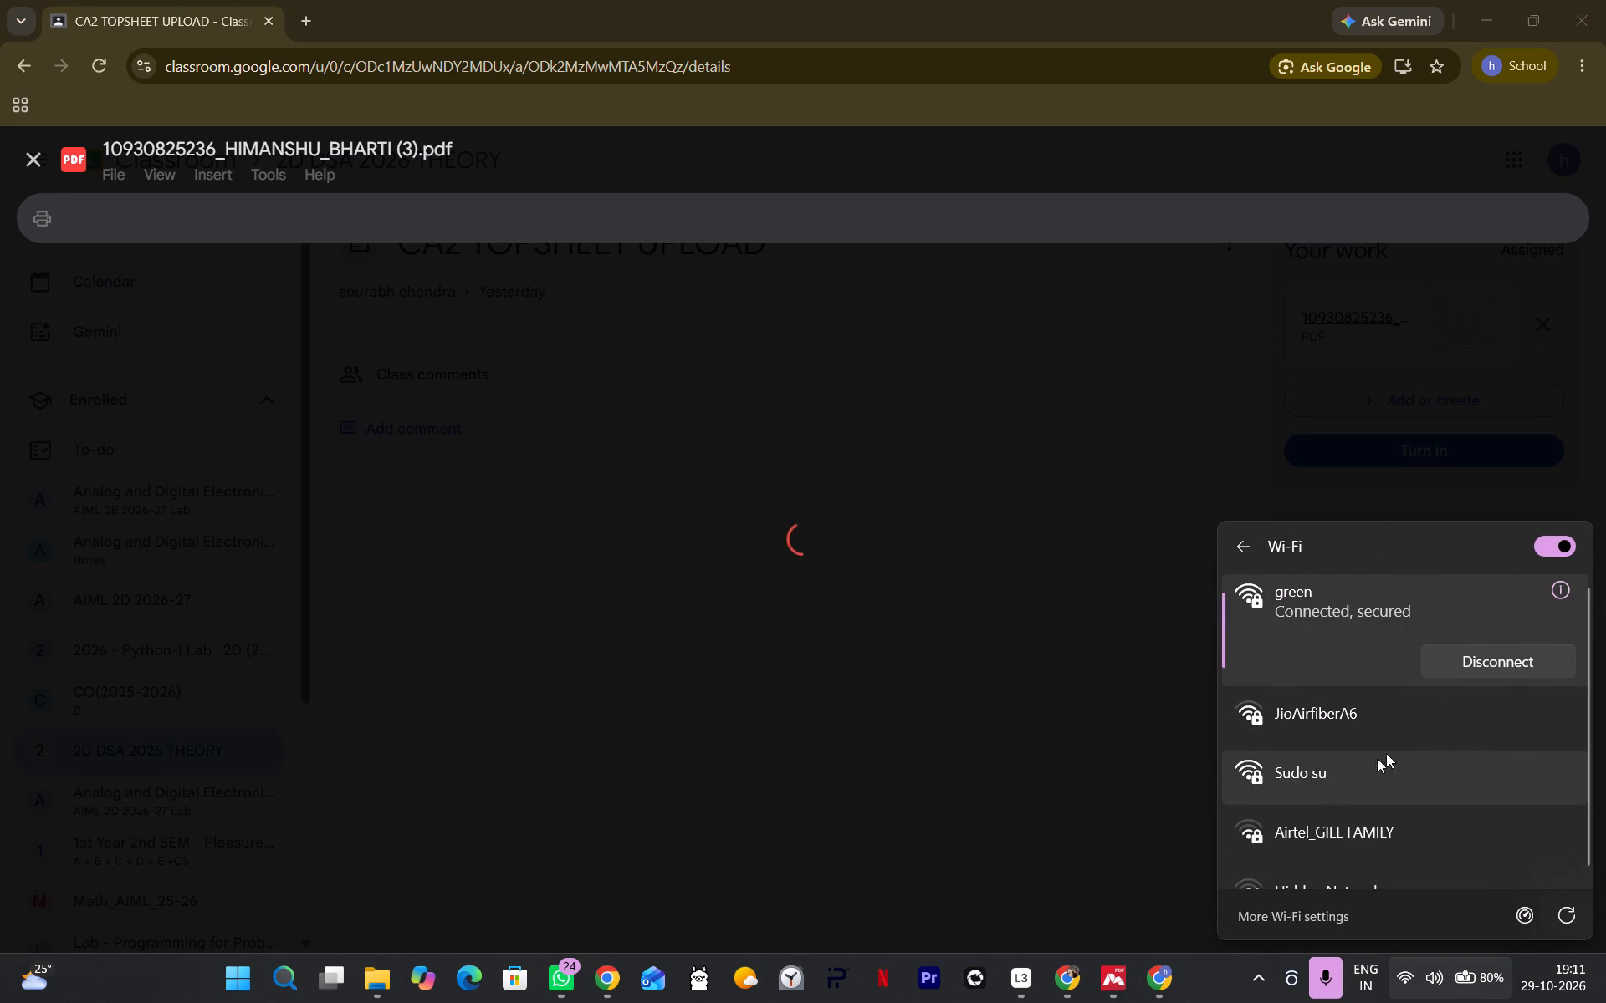
{"action": "scroll", "coordinate": [1496, 765], "scroll_direction": "up", "scroll_amount": 4}
{"action": "scroll", "coordinate": [1478, 729], "scroll_direction": "down", "scroll_amount": 4}
{"action": "scroll", "coordinate": [1478, 729], "scroll_direction": "up", "scroll_amount": 6}
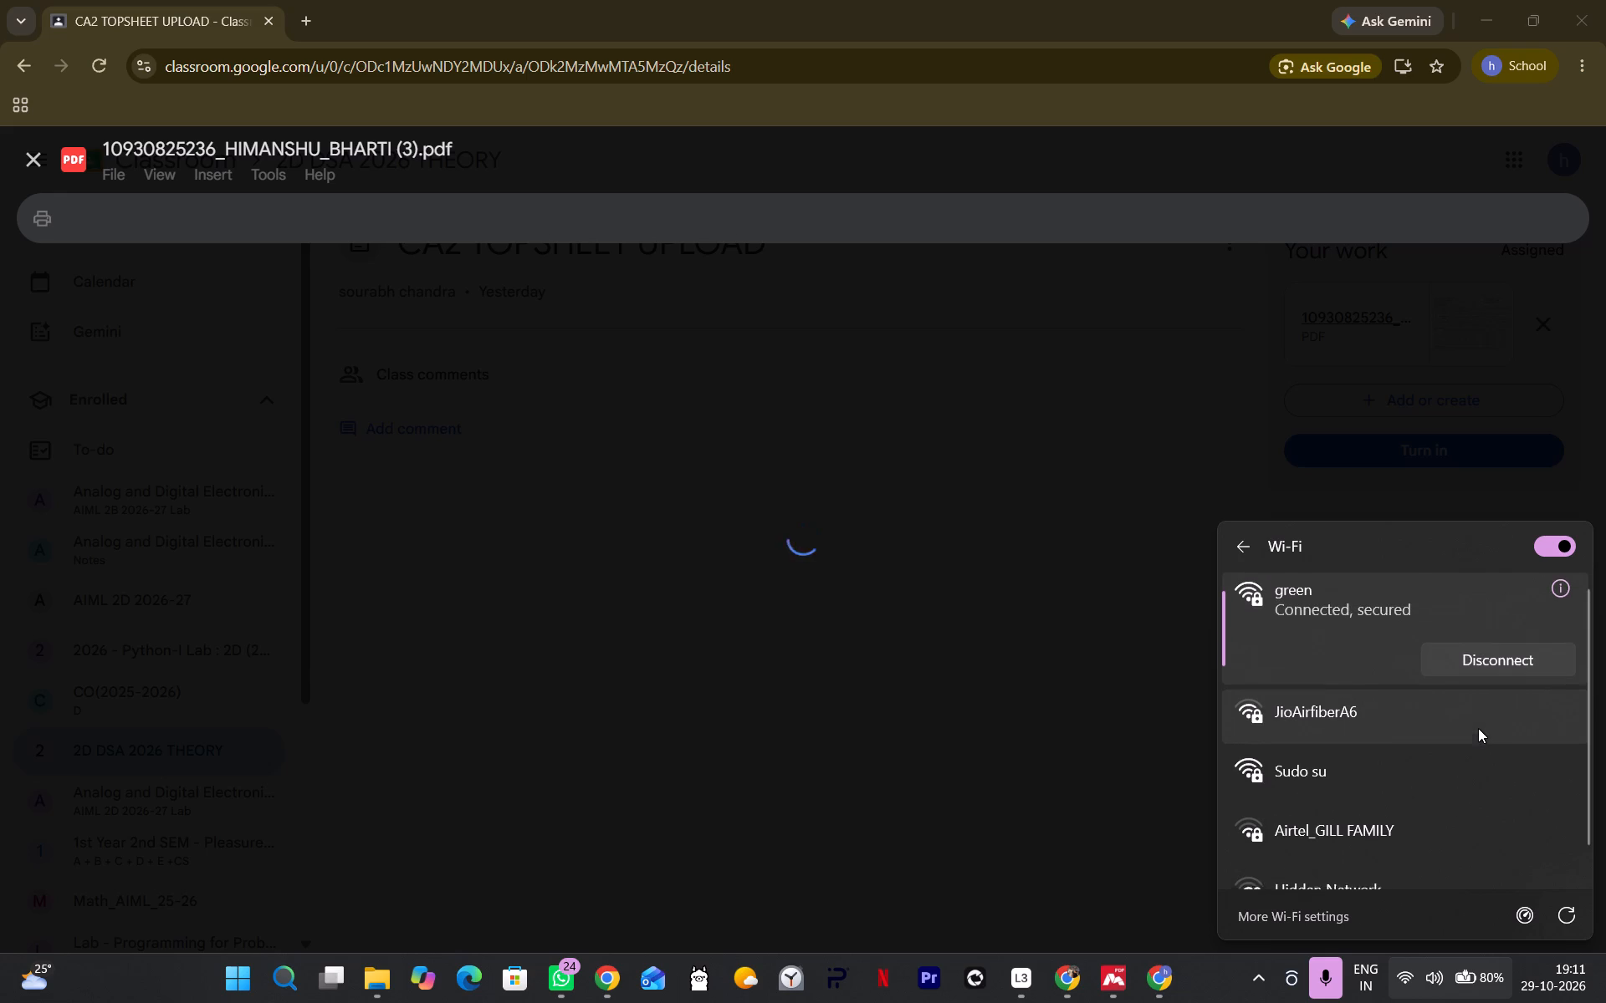
{"action": "left_click", "coordinate": [1249, 546]}
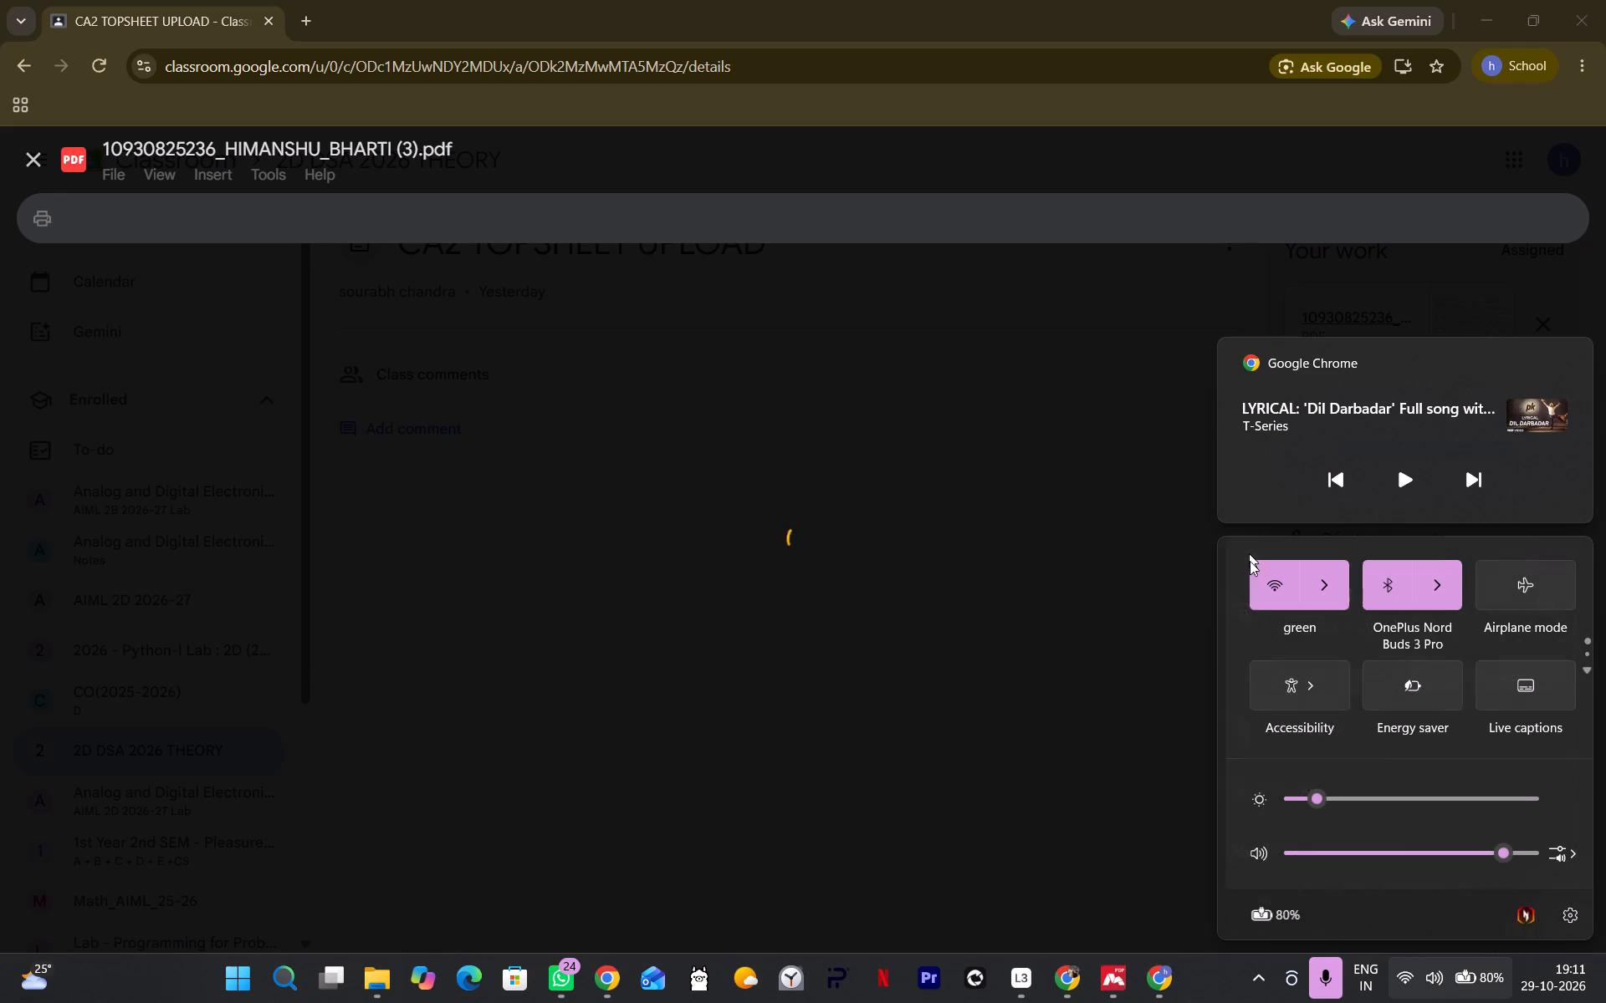
{"action": "left_click", "coordinate": [1216, 971]}
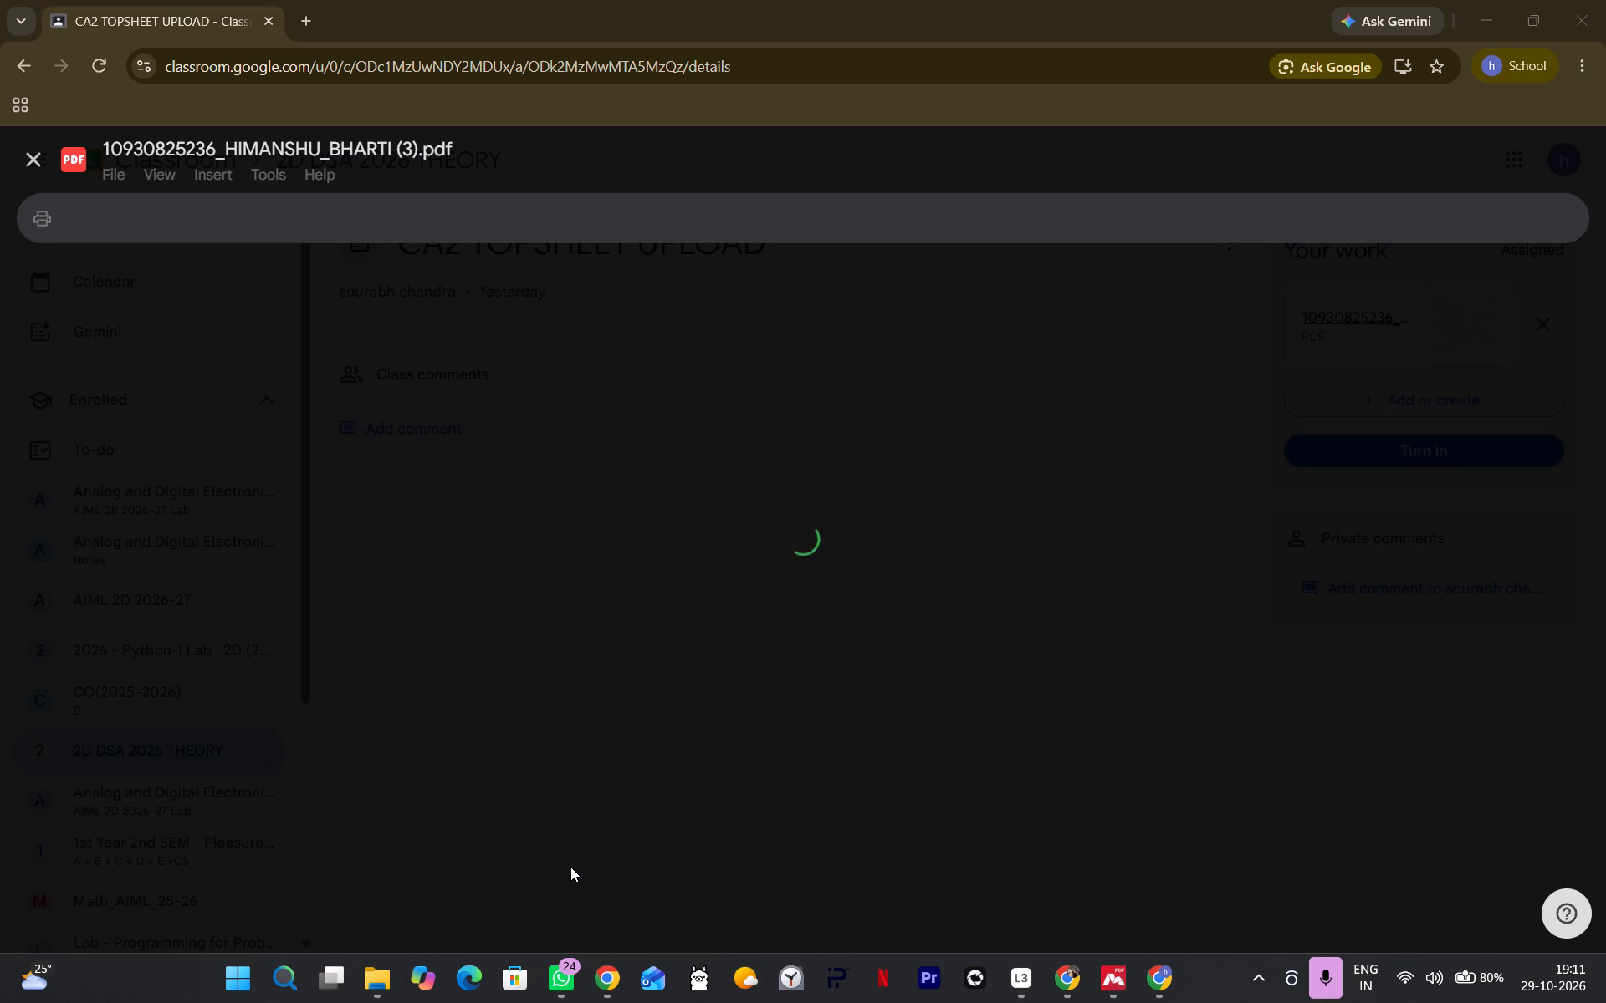
Switch to the main WhatsApp window rather than the voice call window.
{"action": "left_click", "coordinate": [556, 970]}
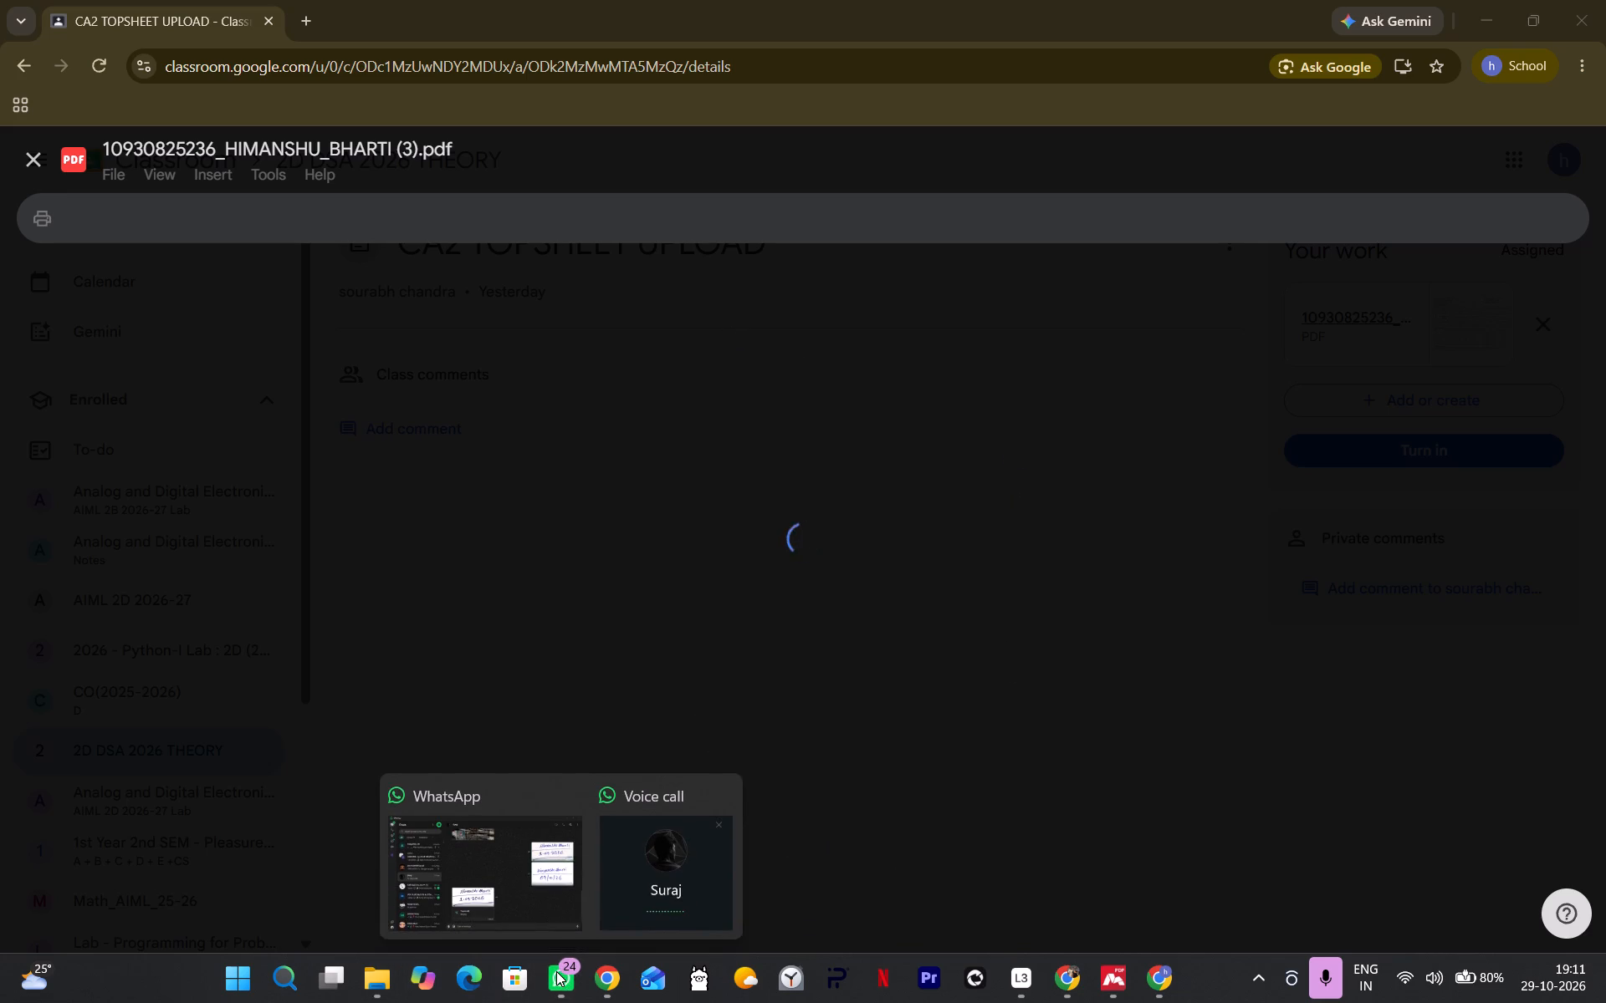
{"action": "left_click", "coordinate": [540, 915]}
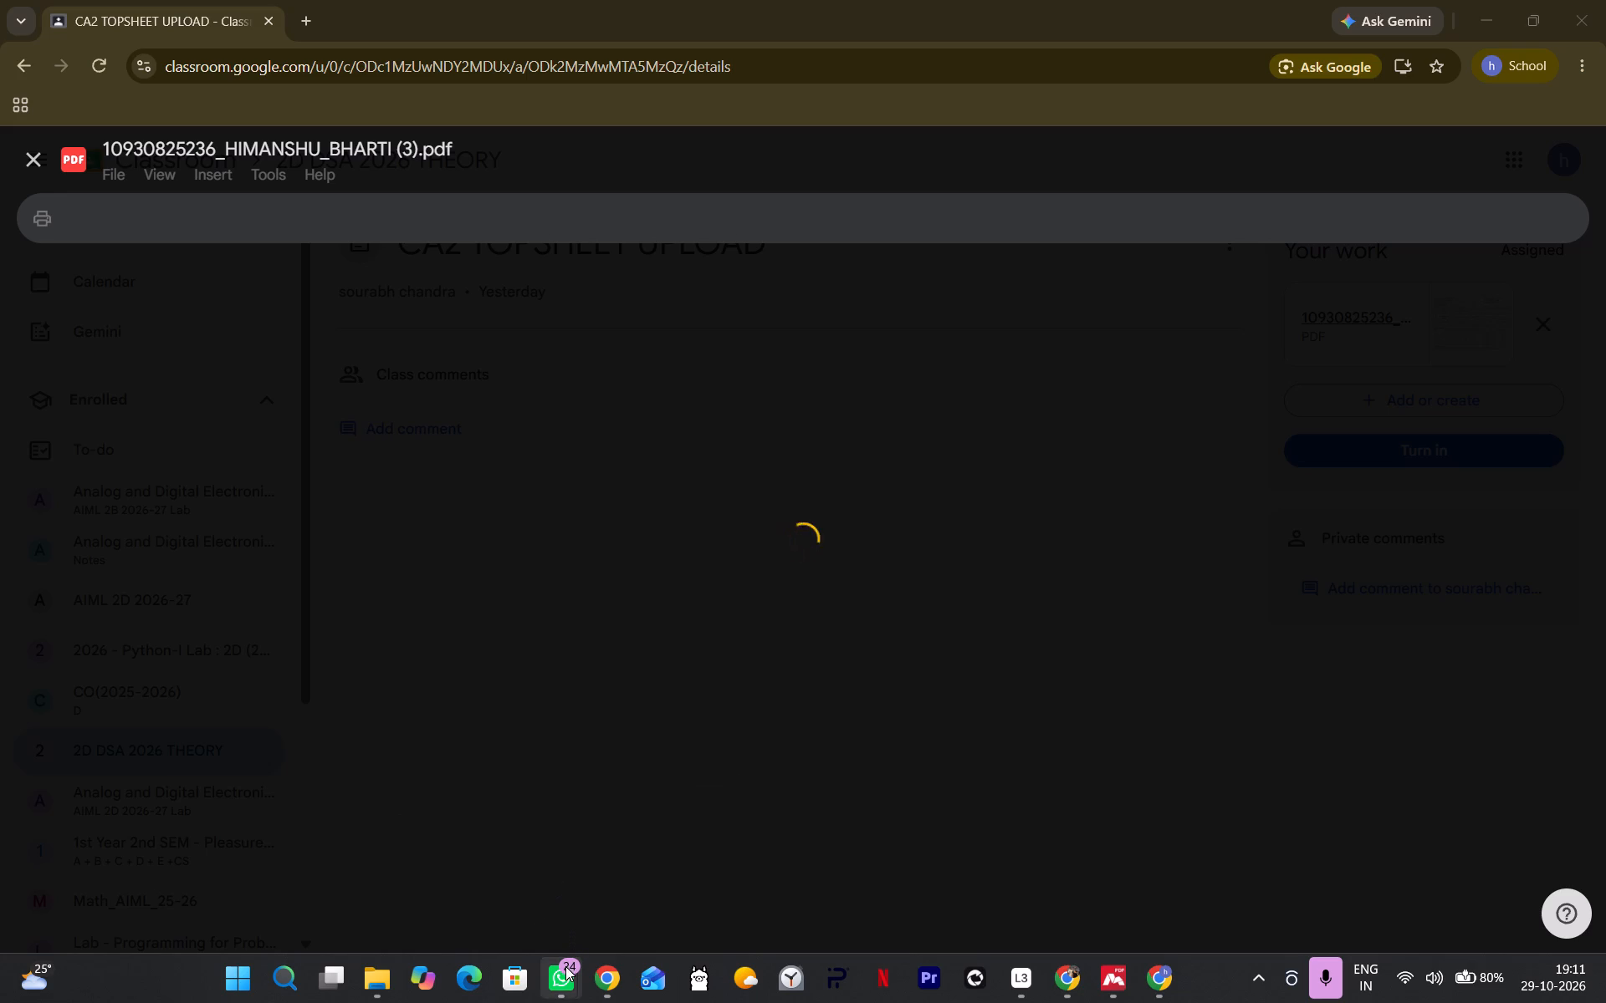
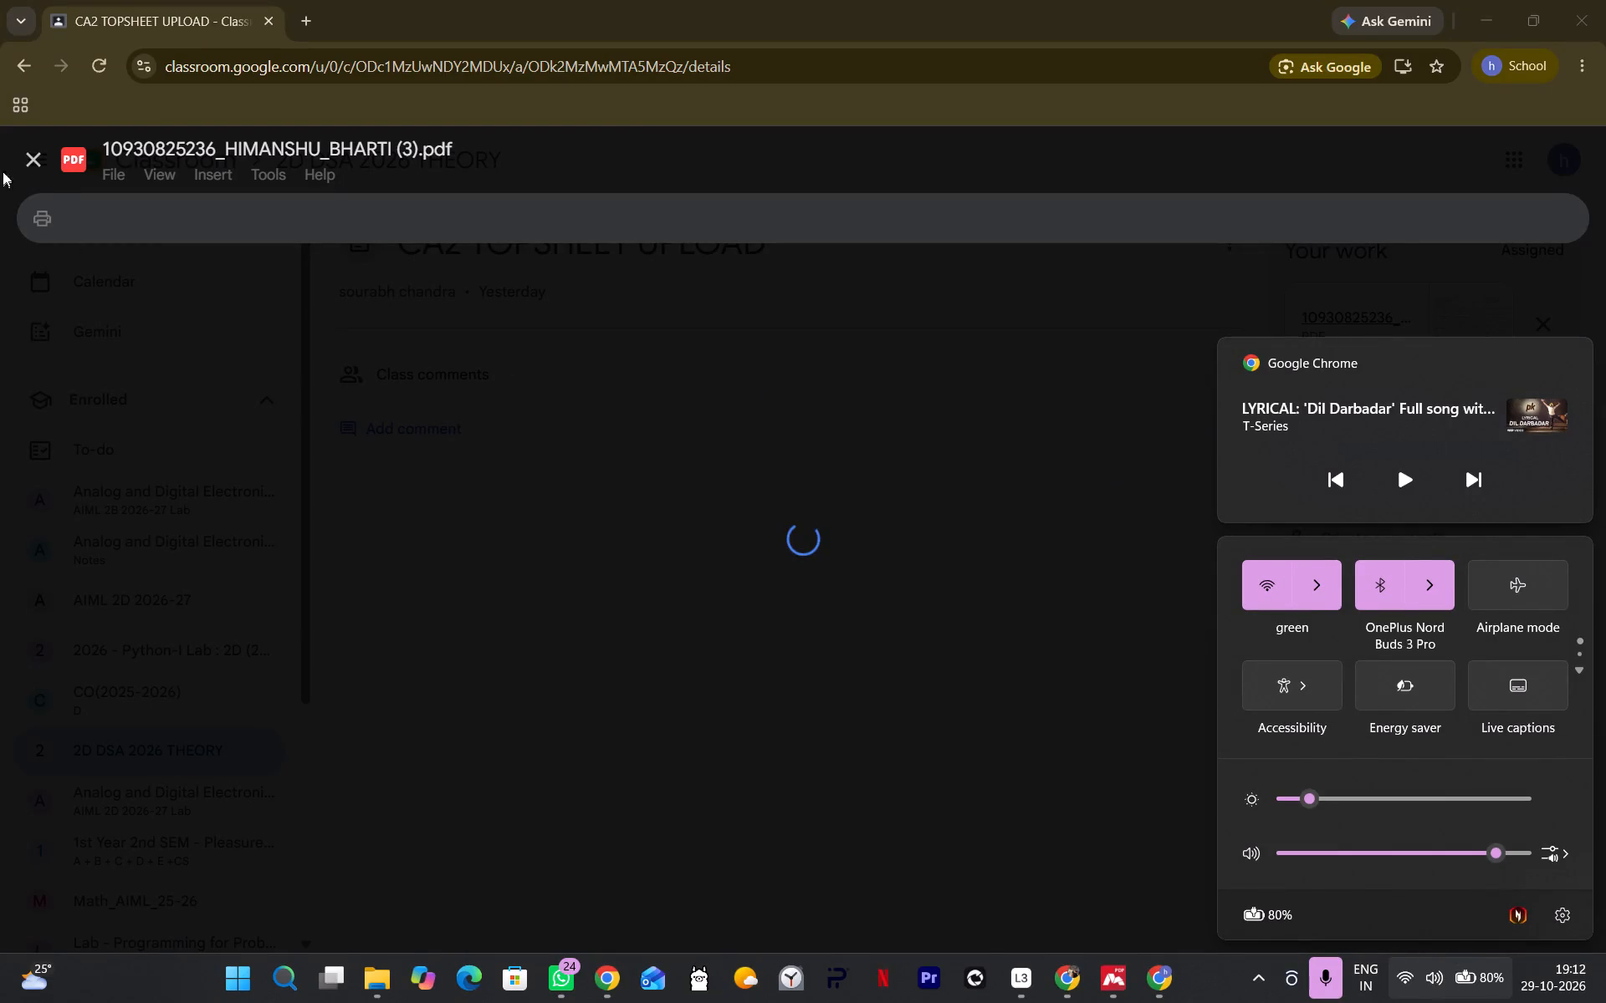
Close and reopen the preview of the attached (3) PDF in the CA2 TOPSHEET UPLOAD assignment.
{"action": "left_click", "coordinate": [18, 151]}
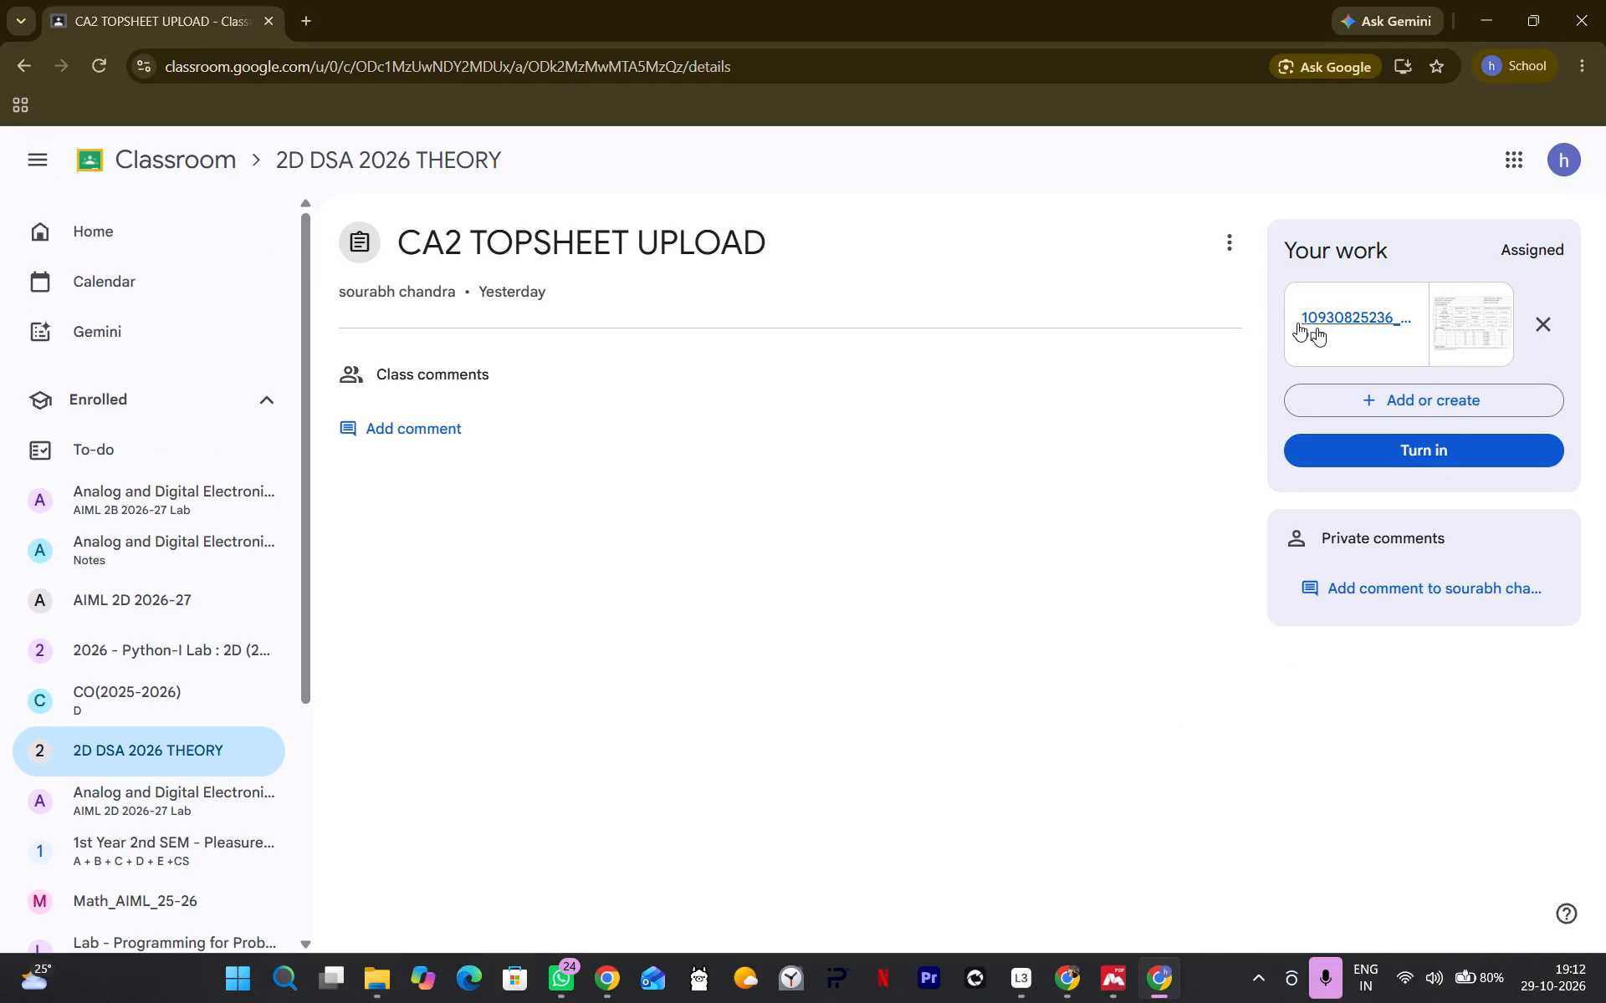
{"action": "left_click", "coordinate": [1321, 323]}
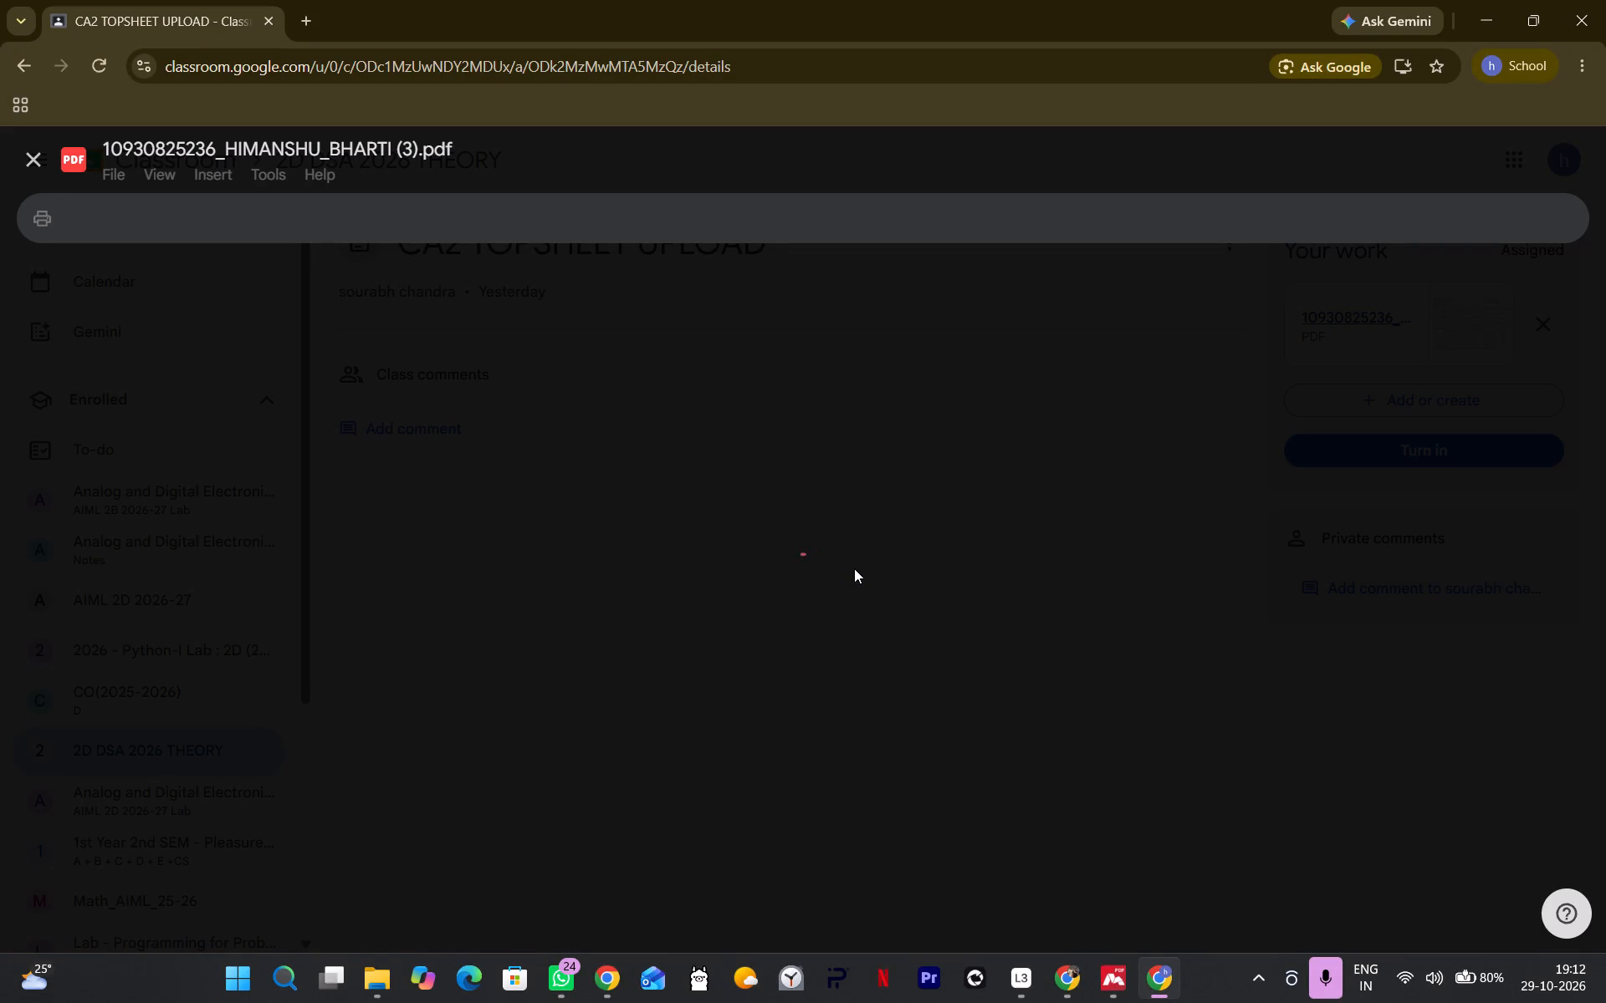
{"action": "scroll", "coordinate": [862, 567], "scroll_direction": "down", "scroll_amount": 5}
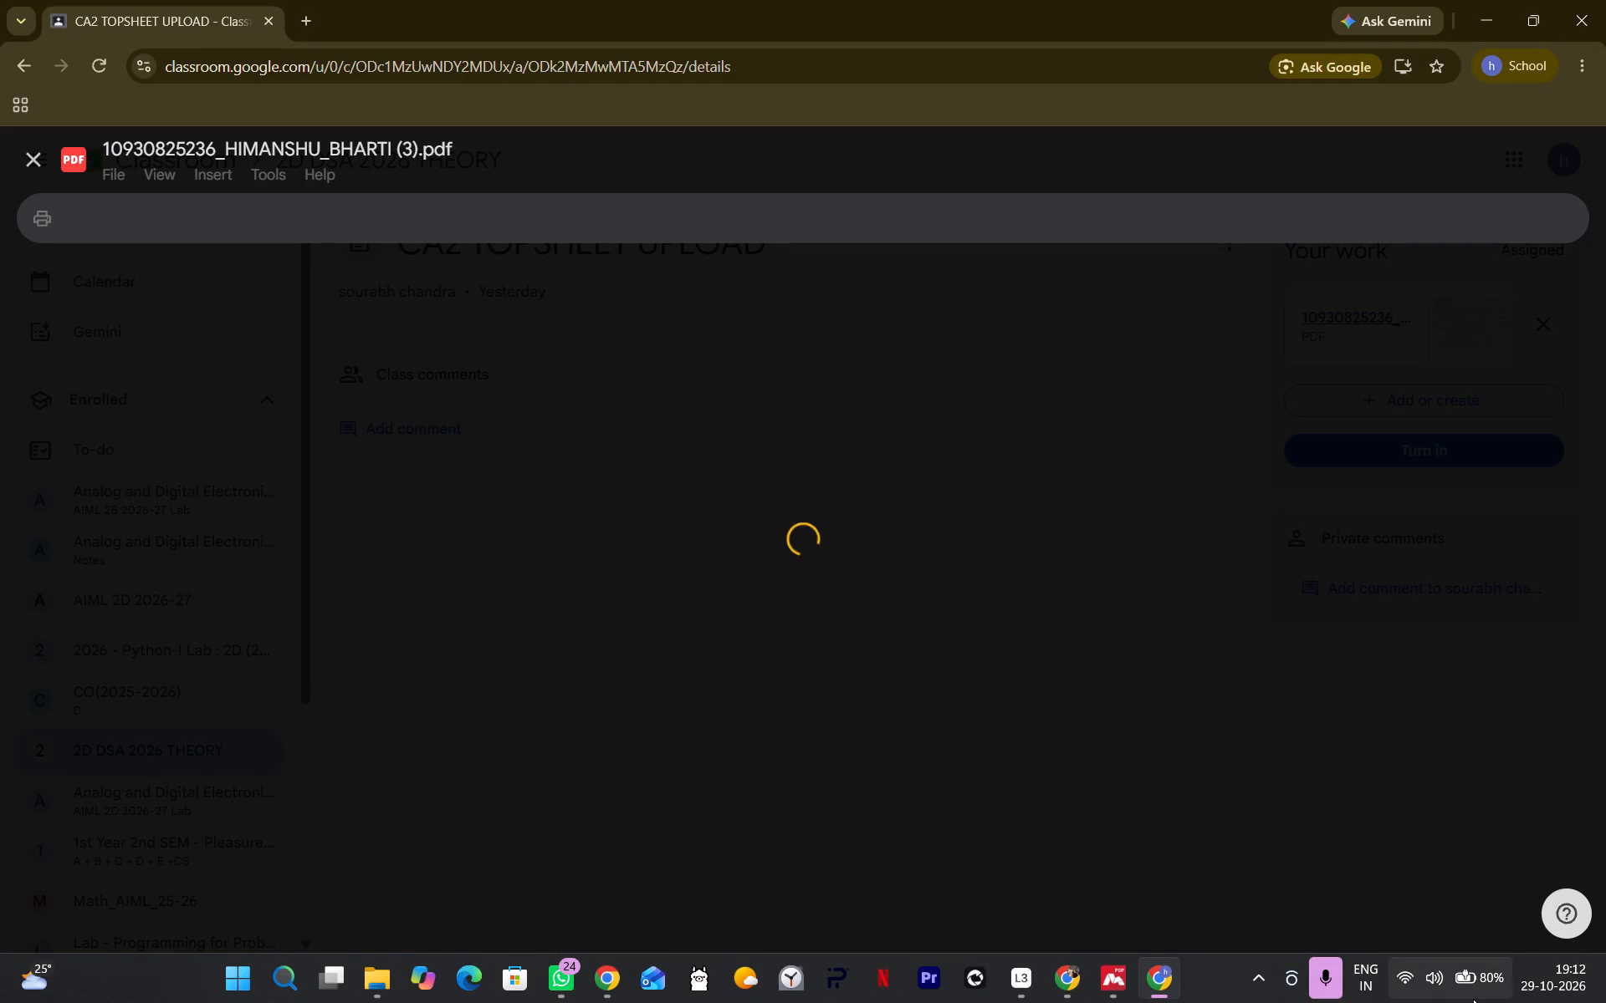
Examine the computer's Wi-Fi connection and the list of available networks while the PDF preview loads.
{"action": "left_click", "coordinate": [1472, 999]}
{"action": "left_click", "coordinate": [1334, 590]}
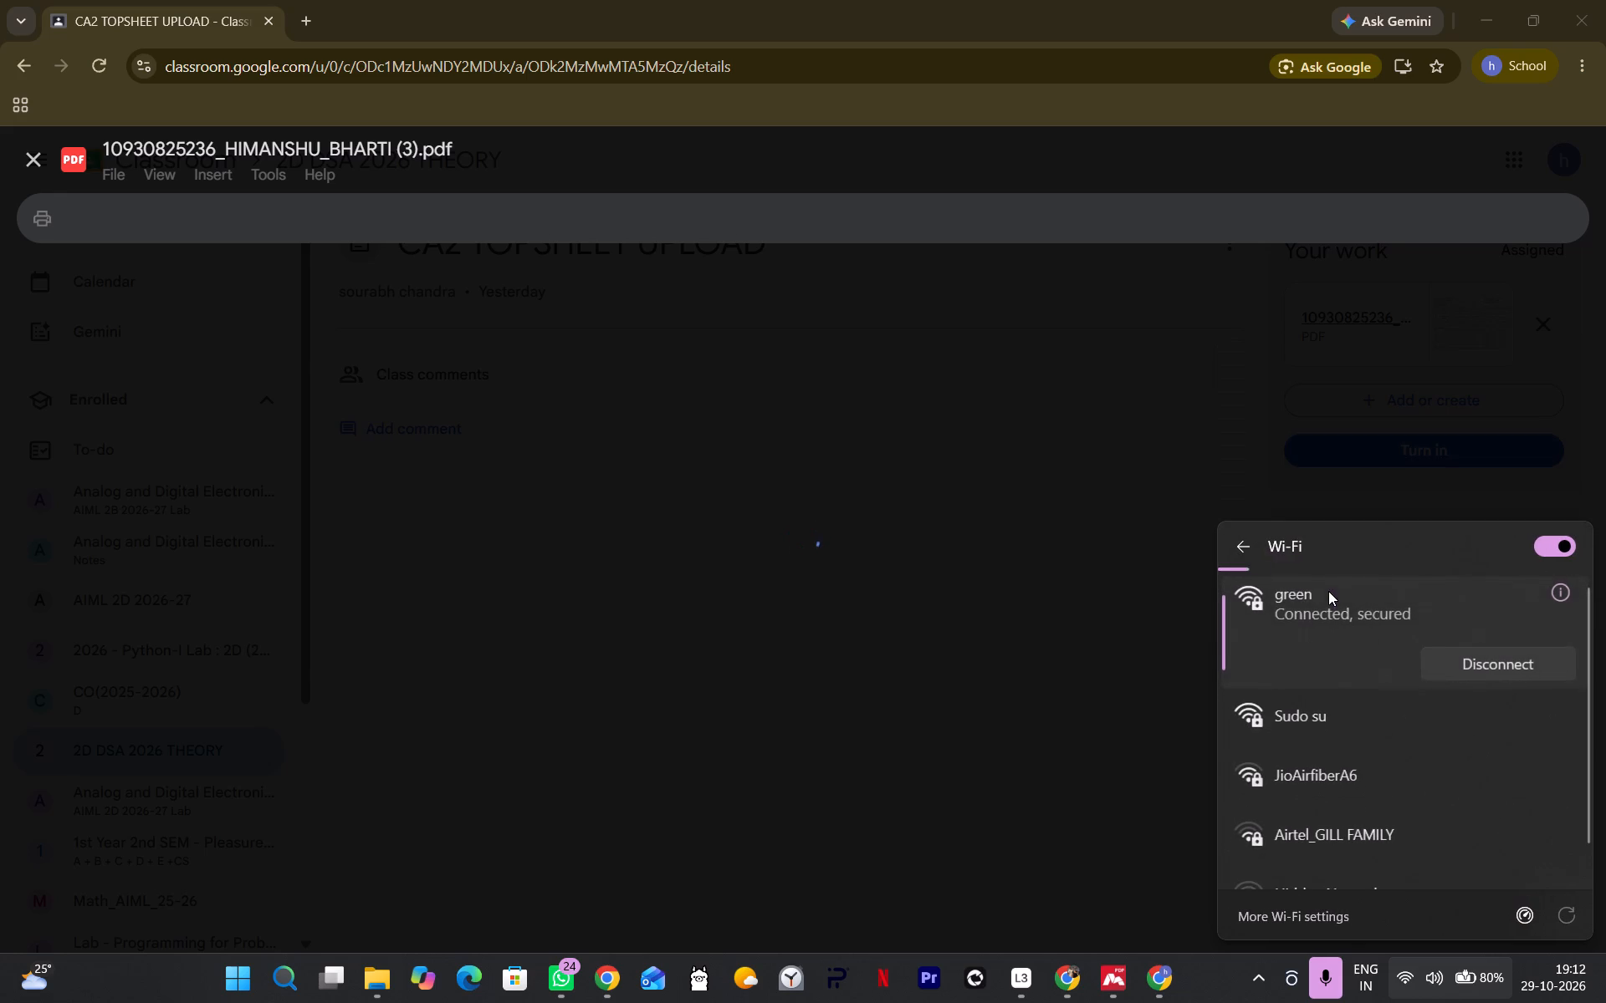
{"action": "scroll", "coordinate": [1477, 703], "scroll_direction": "down", "scroll_amount": 5}
{"action": "scroll", "coordinate": [1467, 742], "scroll_direction": "up", "scroll_amount": 2}
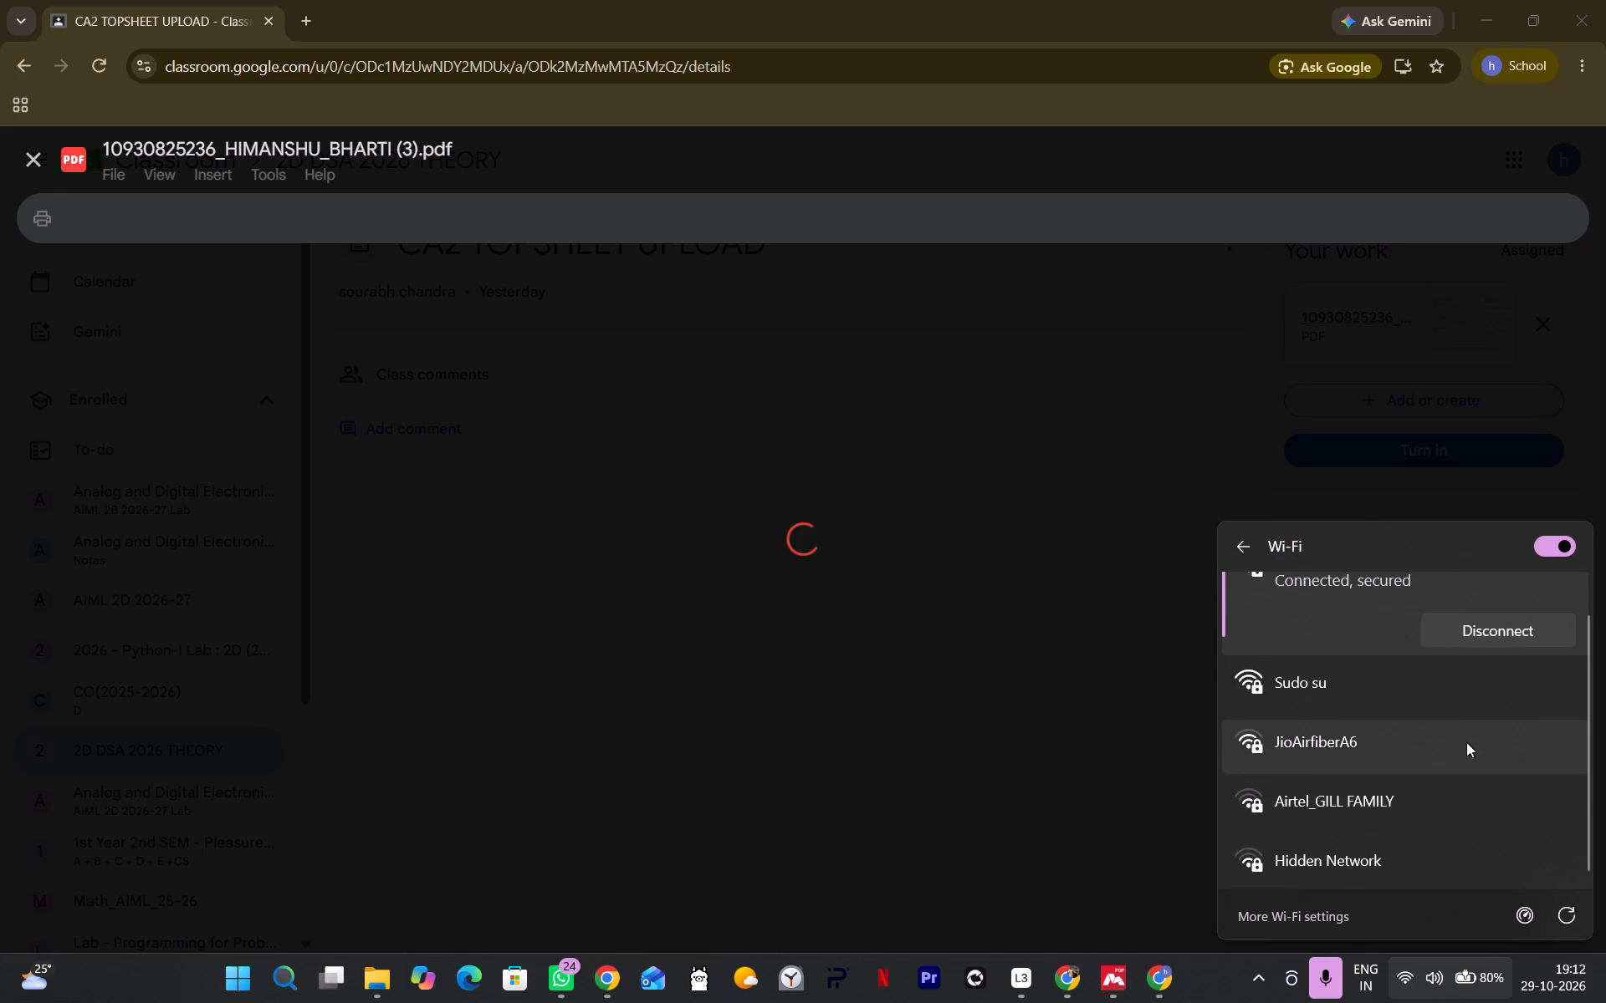
{"action": "scroll", "coordinate": [1466, 742], "scroll_direction": "up", "scroll_amount": 4}
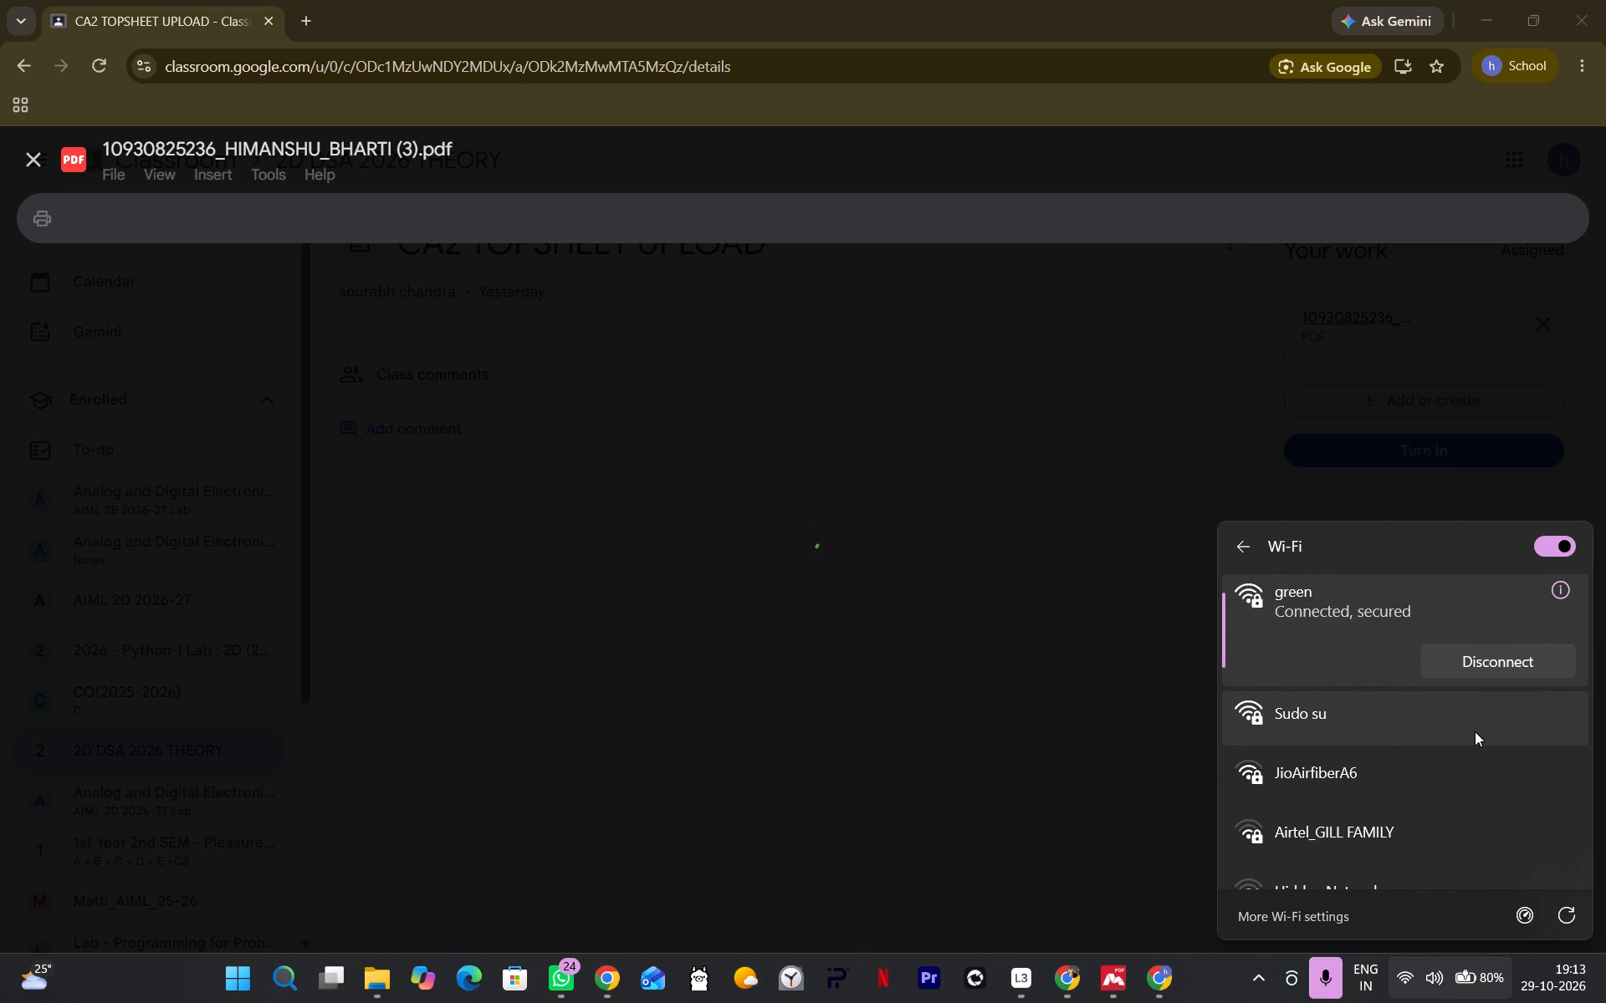
{"action": "left_click", "coordinate": [1223, 969]}
Reopen the list of available Wi-Fi networks, refresh it and look through the entries.
{"action": "left_click", "coordinate": [1470, 985]}
{"action": "left_click", "coordinate": [1341, 592]}
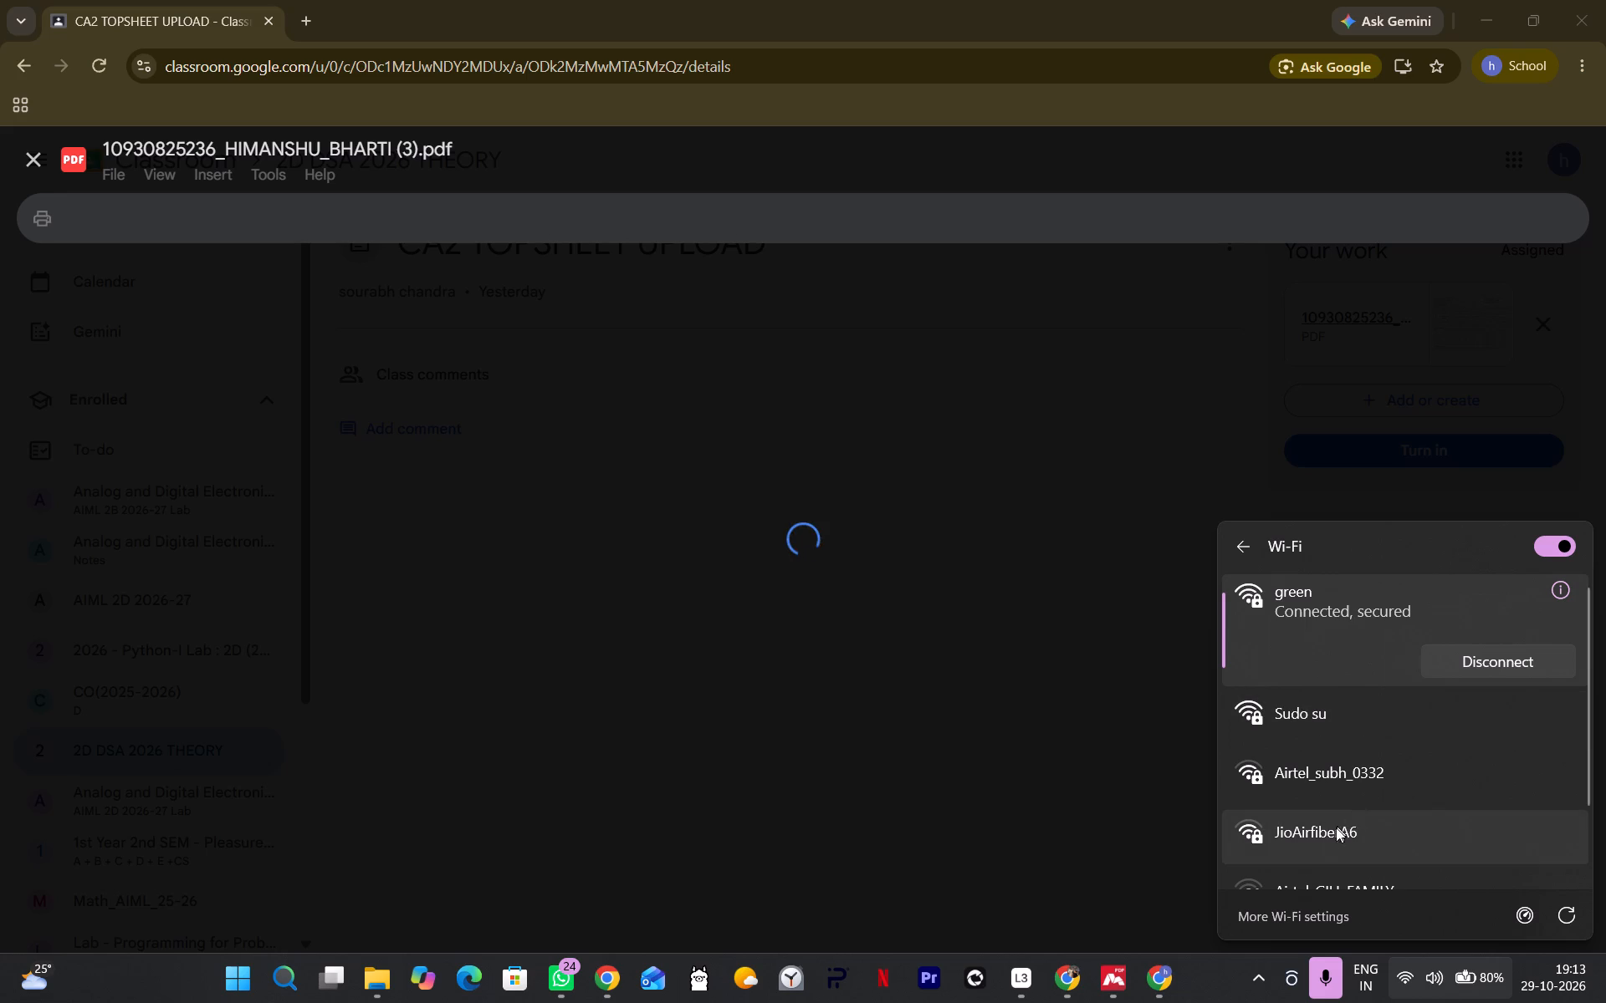
{"action": "left_click", "coordinate": [1573, 920]}
{"action": "left_click", "coordinate": [1583, 918]}
{"action": "scroll", "coordinate": [1501, 832], "scroll_direction": "up", "scroll_amount": 1}
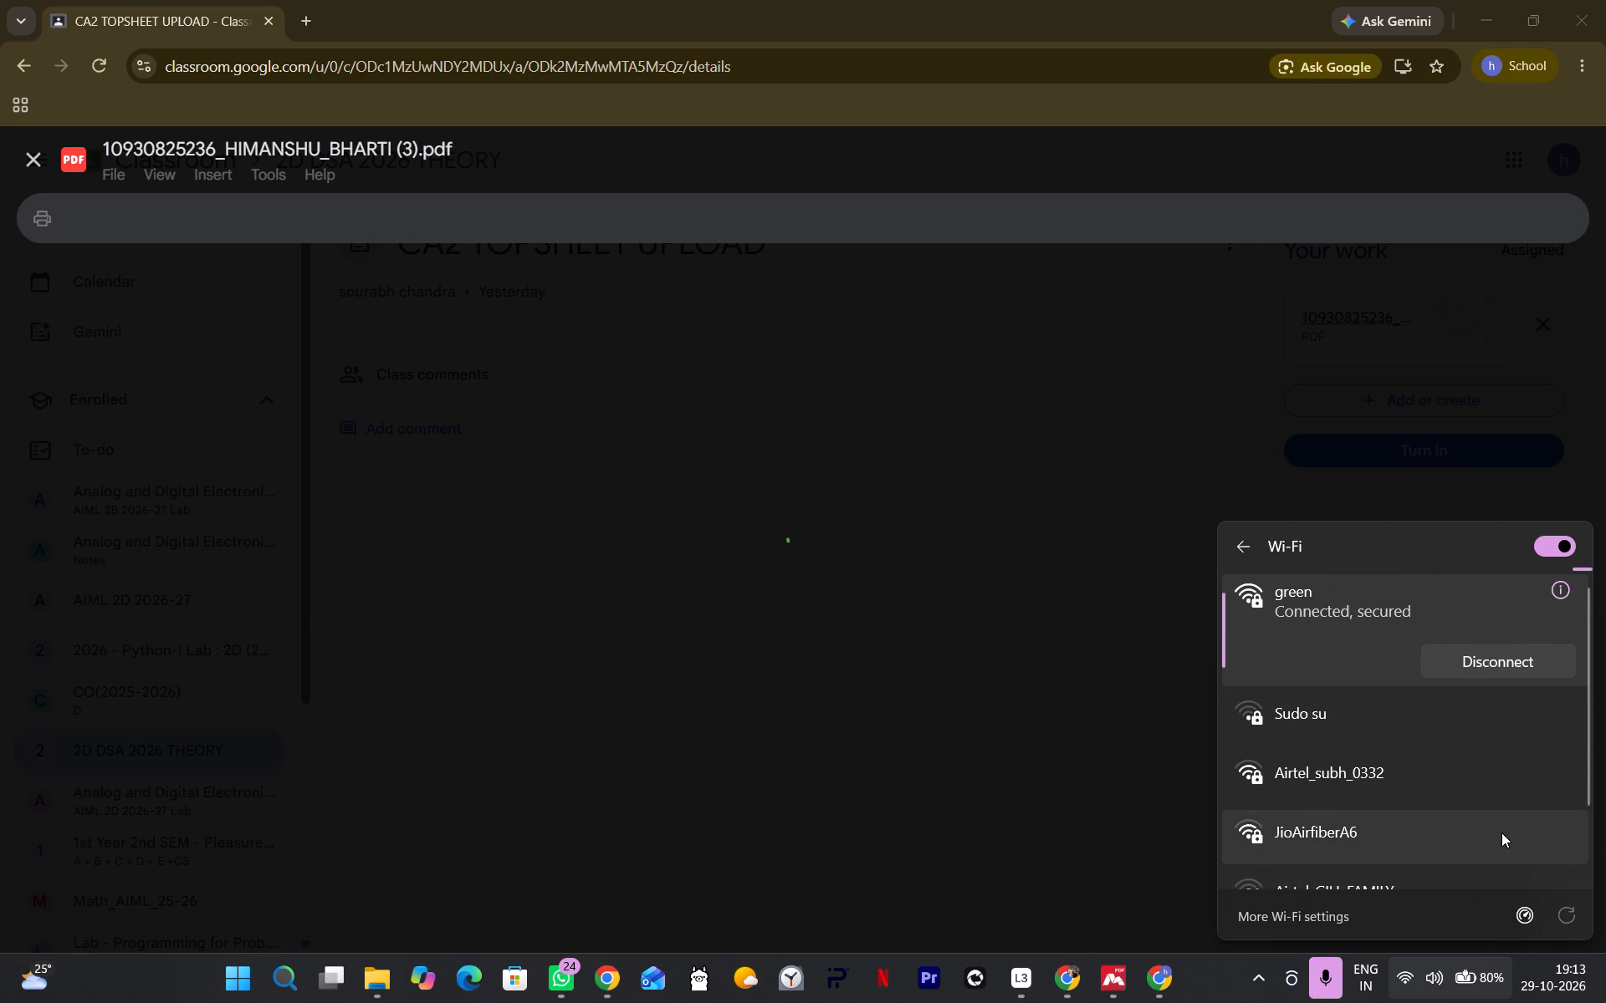
{"action": "scroll", "coordinate": [1501, 832], "scroll_direction": "up", "scroll_amount": 1}
{"action": "scroll", "coordinate": [1579, 740], "scroll_direction": "down", "scroll_amount": 8}
{"action": "scroll", "coordinate": [1513, 804], "scroll_direction": "down", "scroll_amount": 1}
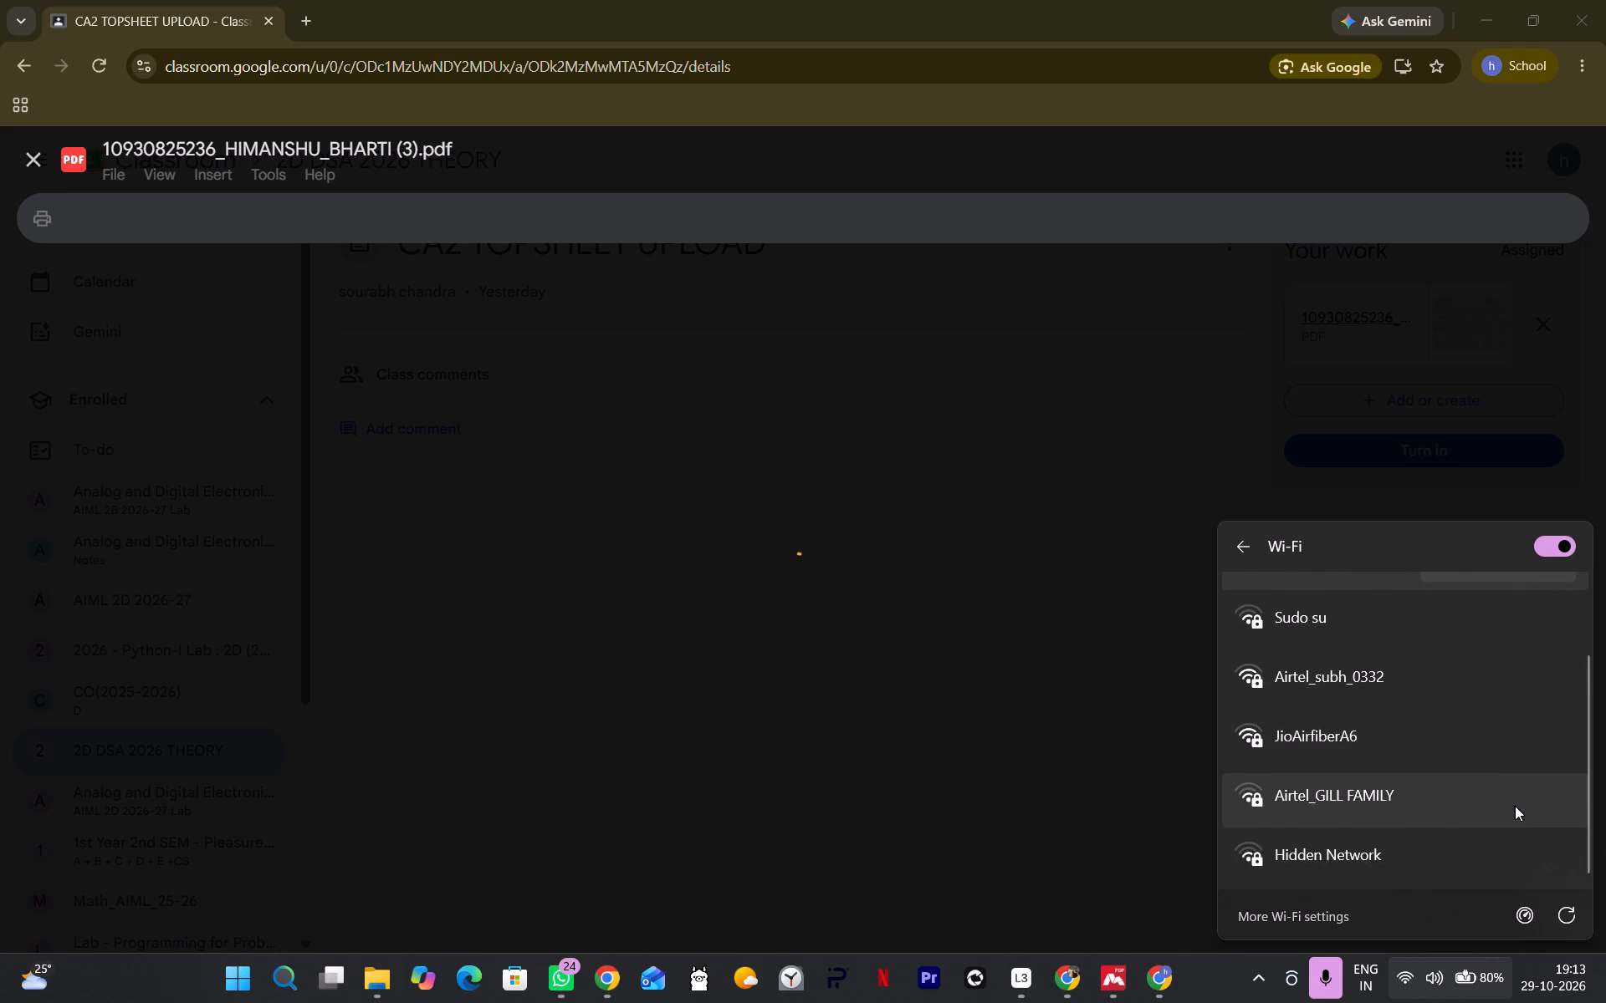
{"action": "scroll", "coordinate": [1515, 806], "scroll_direction": "down", "scroll_amount": 3}
{"action": "scroll", "coordinate": [1516, 809], "scroll_direction": "up", "scroll_amount": 7}
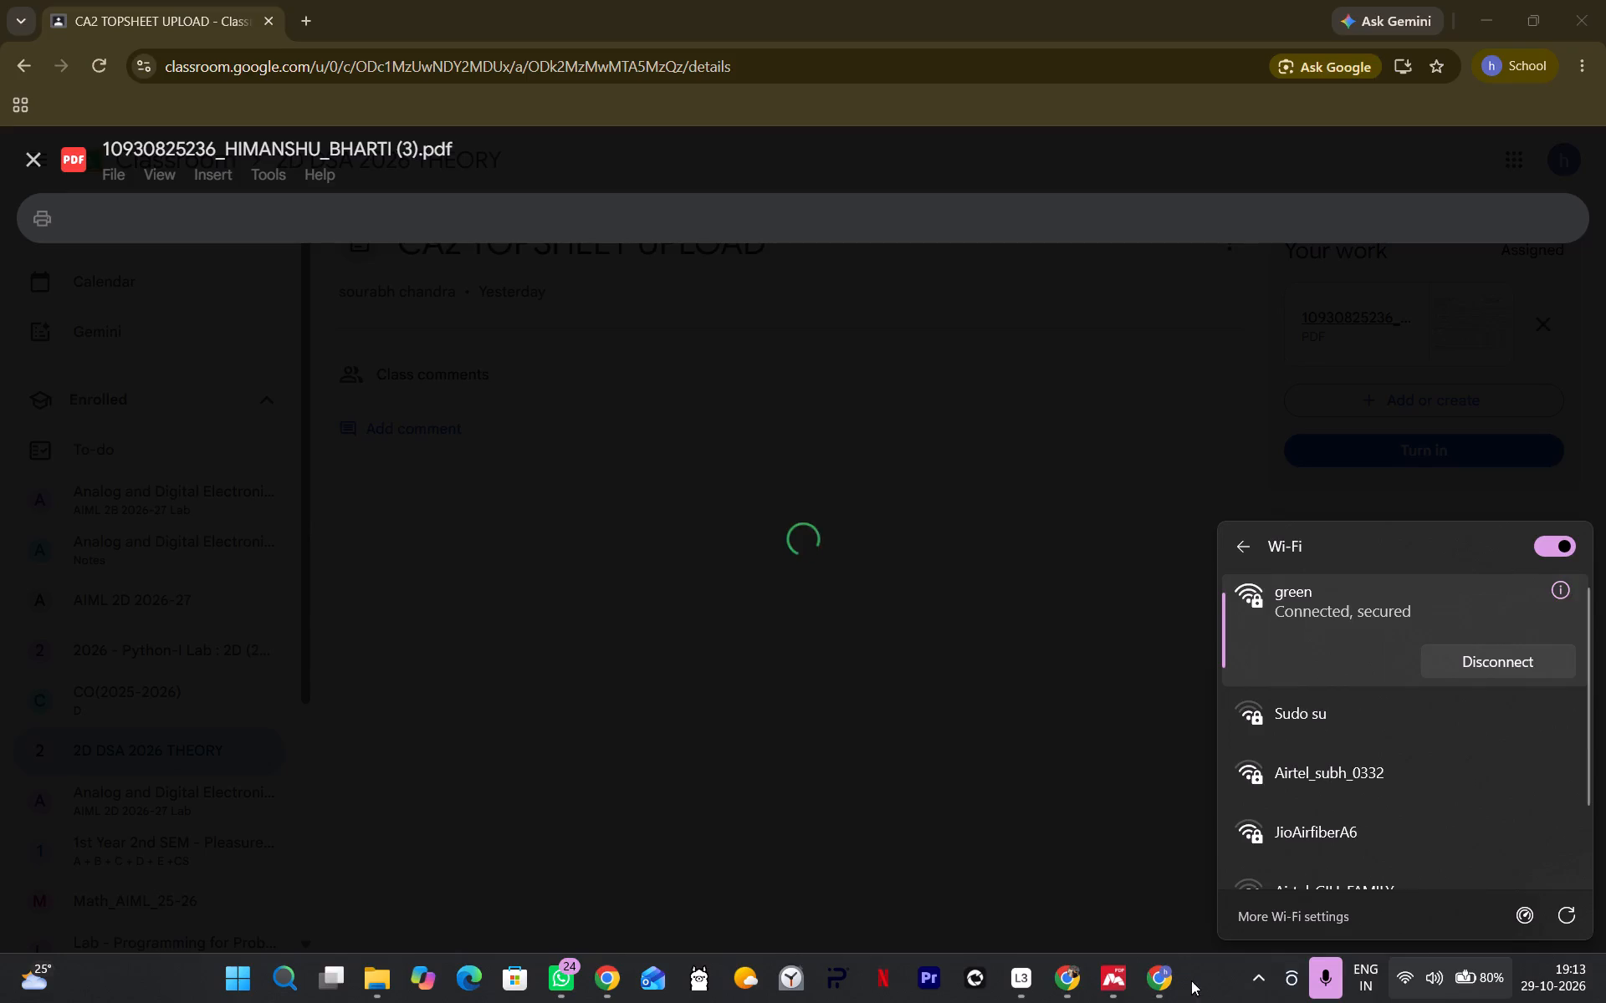
{"action": "left_click", "coordinate": [1204, 985]}
Minimise the Classroom window to return to the Chrome window with the dsa (1) PDF.
{"action": "left_click", "coordinate": [1487, 12]}
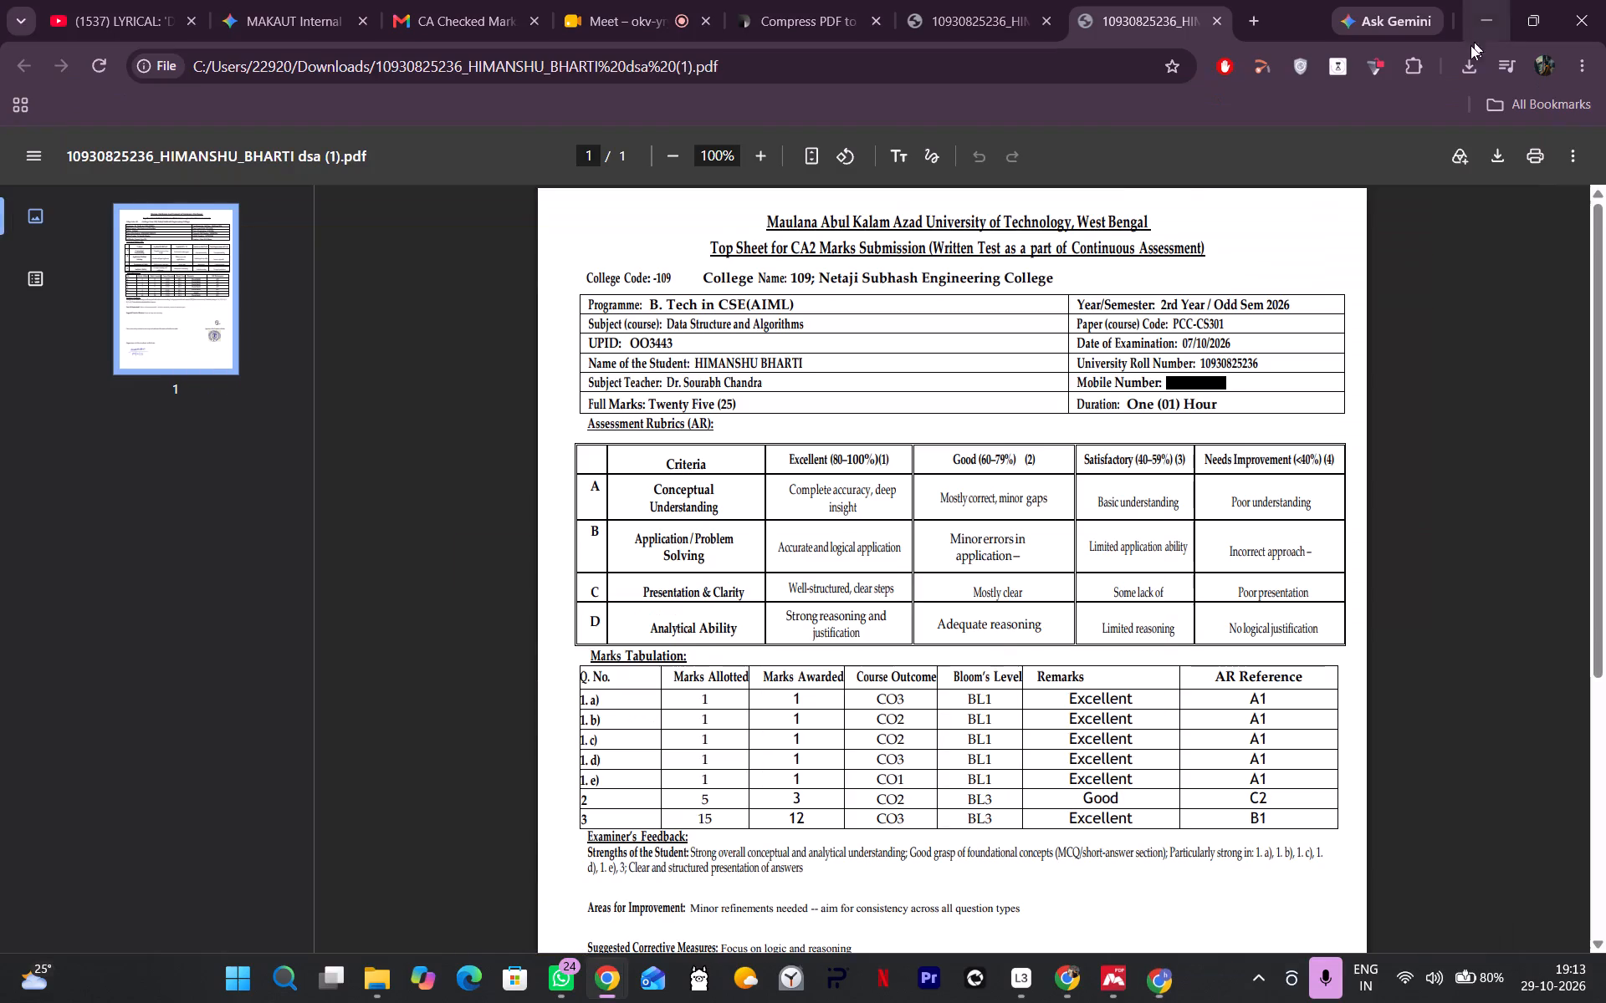
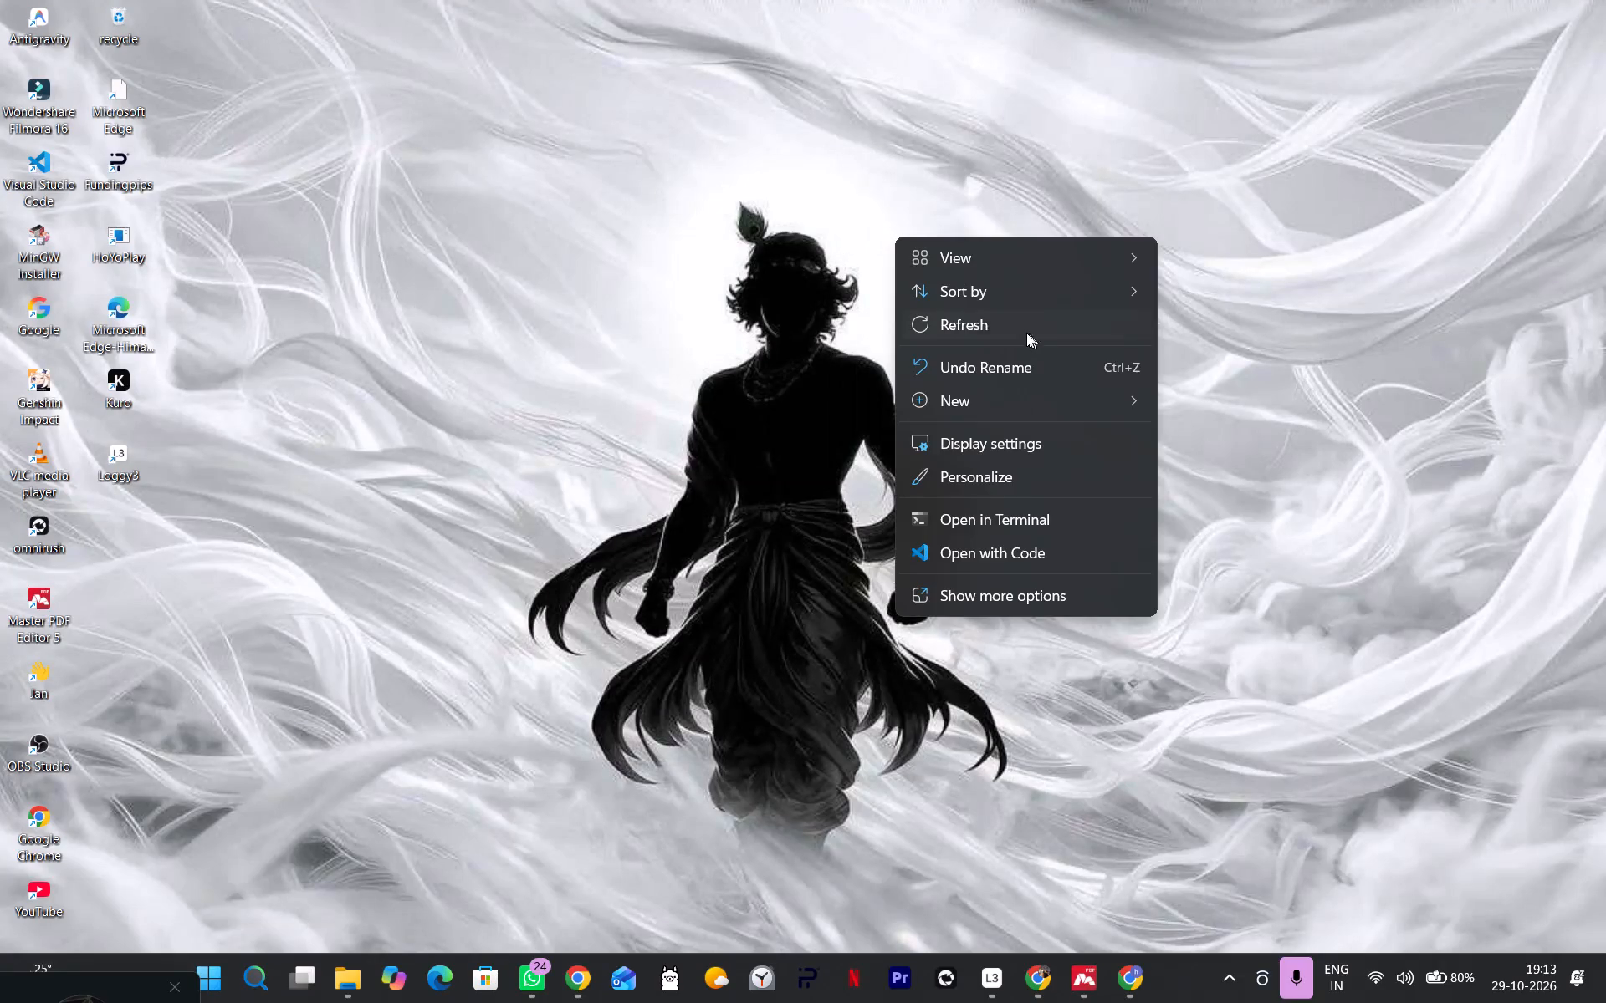
Refresh the desktop and connect the computer to the Priyanshu Wi-Fi network instead of green.
{"action": "left_click", "coordinate": [980, 318]}
{"action": "left_click", "coordinate": [1430, 1002]}
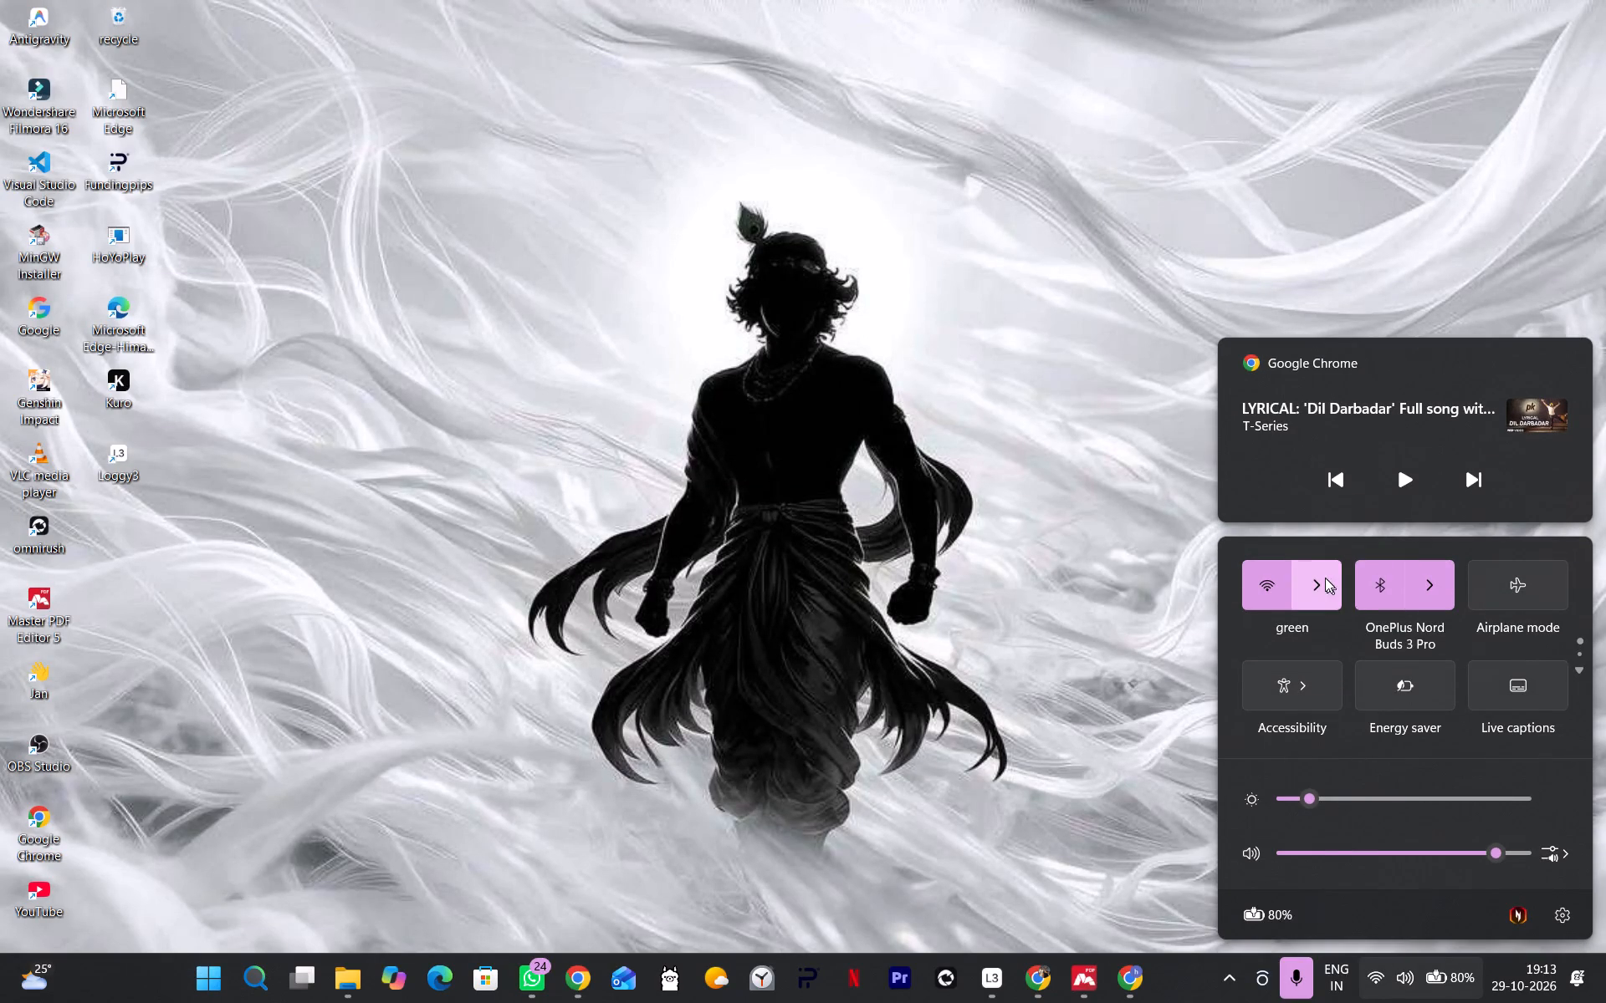
{"action": "left_click", "coordinate": [1316, 590]}
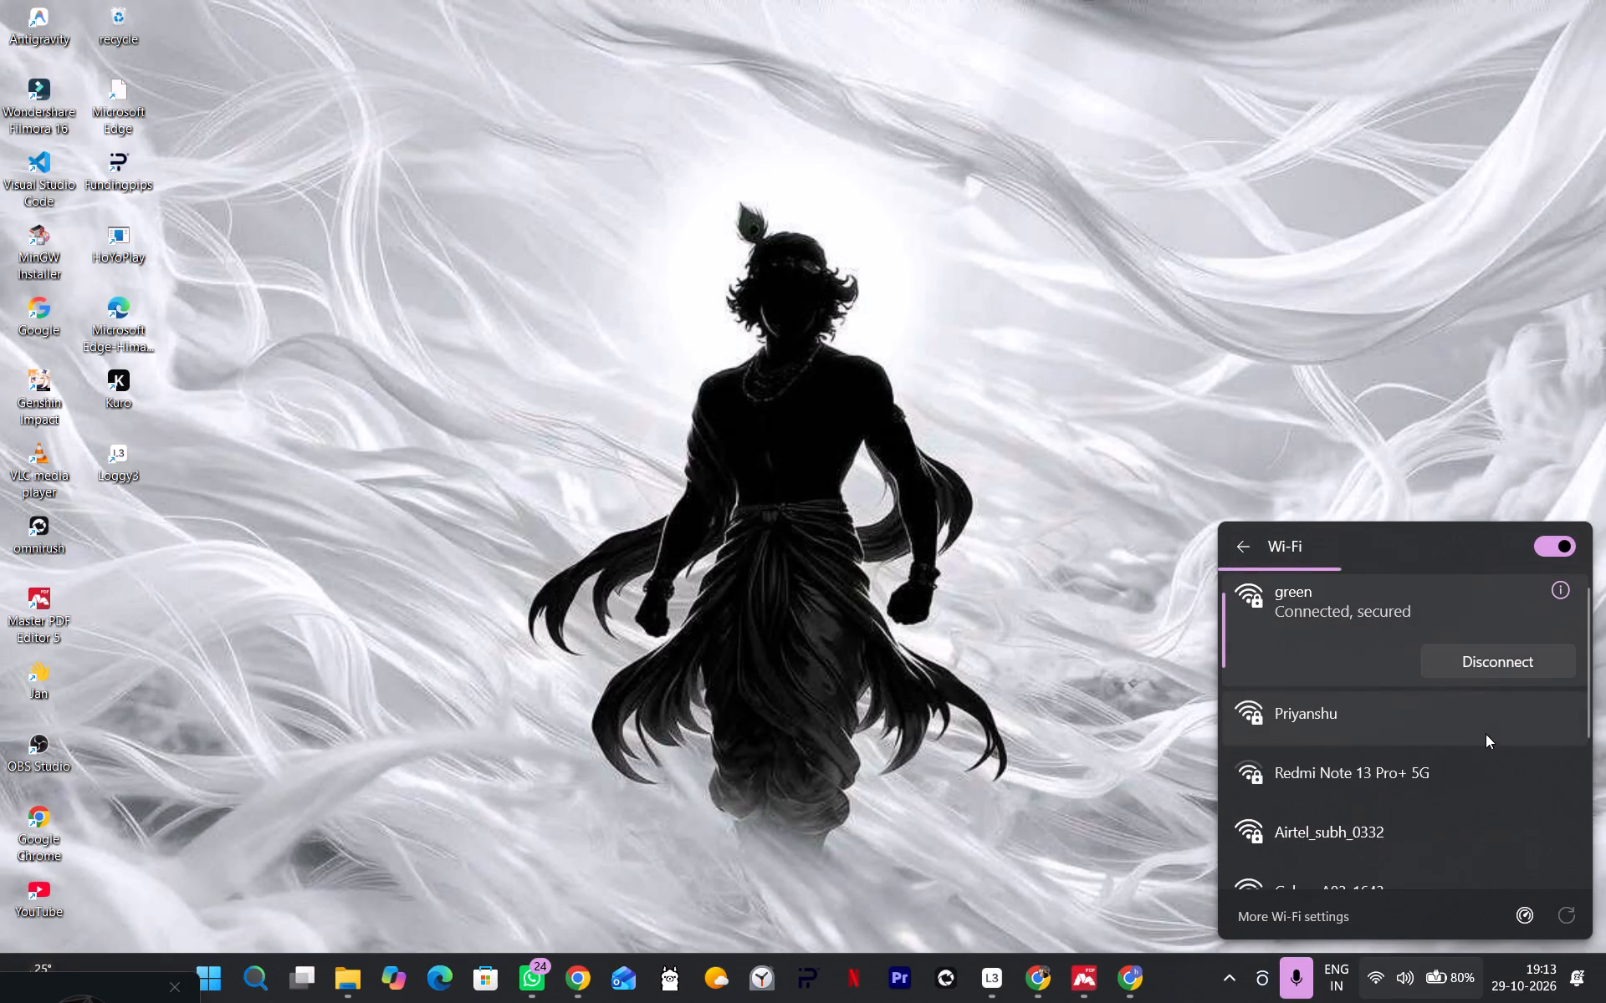
{"action": "left_click", "coordinate": [1481, 732]}
{"action": "left_click", "coordinate": [1489, 765]}
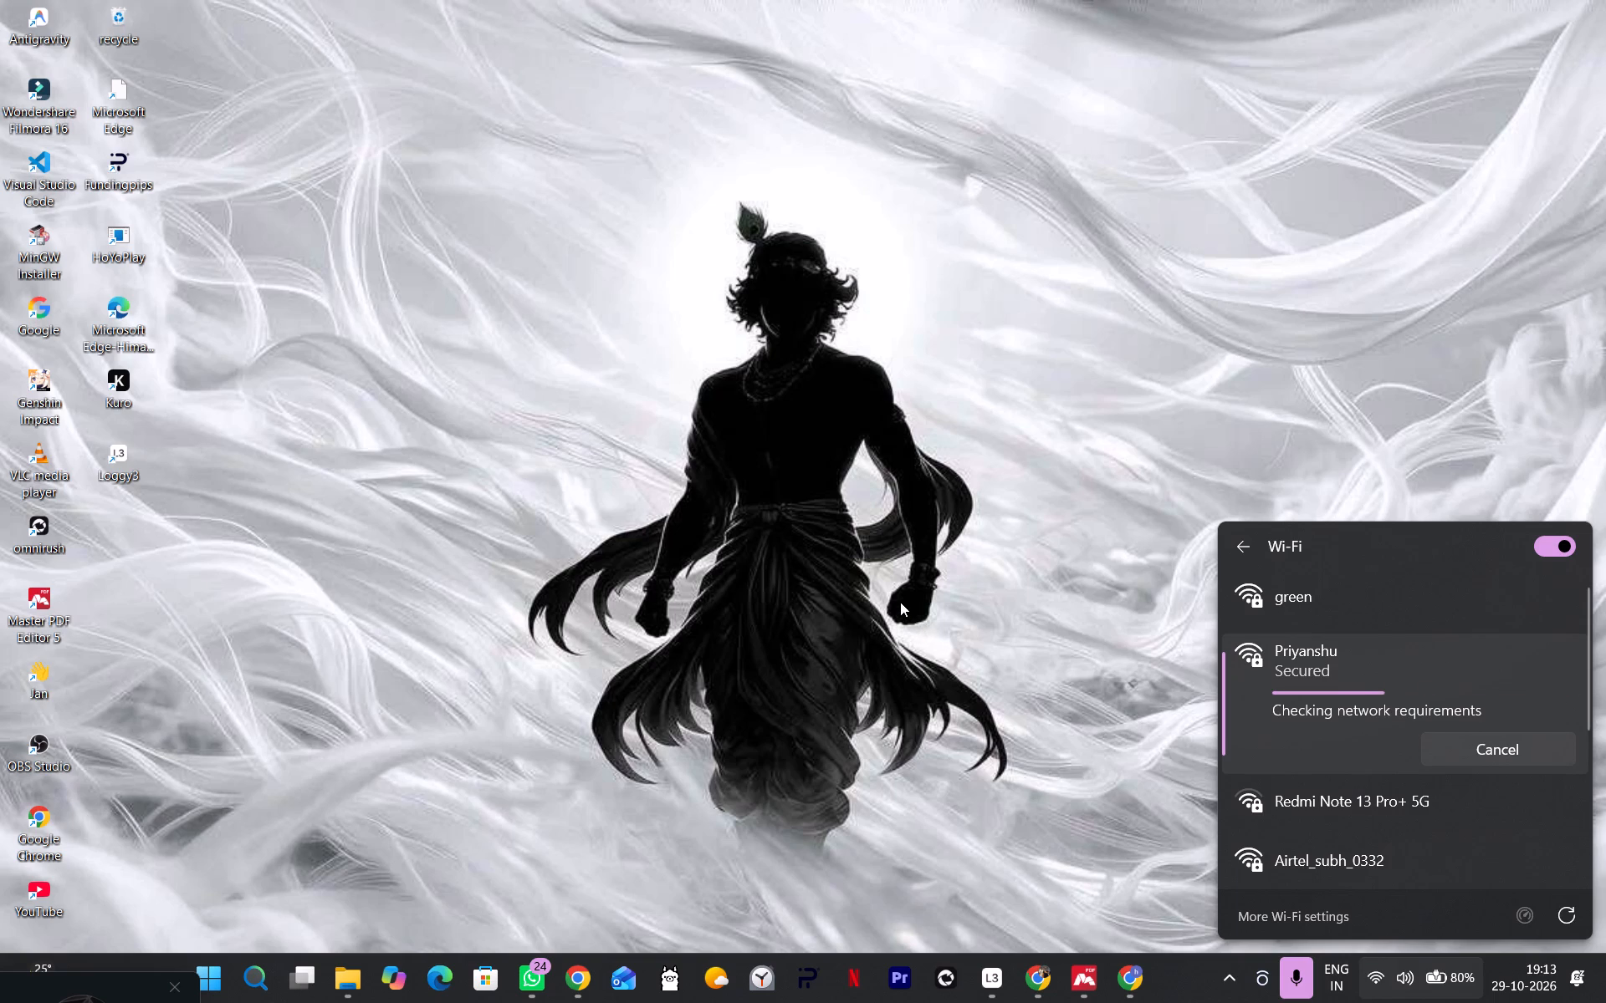
{"action": "left_click", "coordinate": [982, 381]}
Return to Google Classroom in Chrome and close the attached (3) PDF's preview on the CA2 TOPSHEET UPLOAD page.
{"action": "left_click", "coordinate": [1102, 979]}
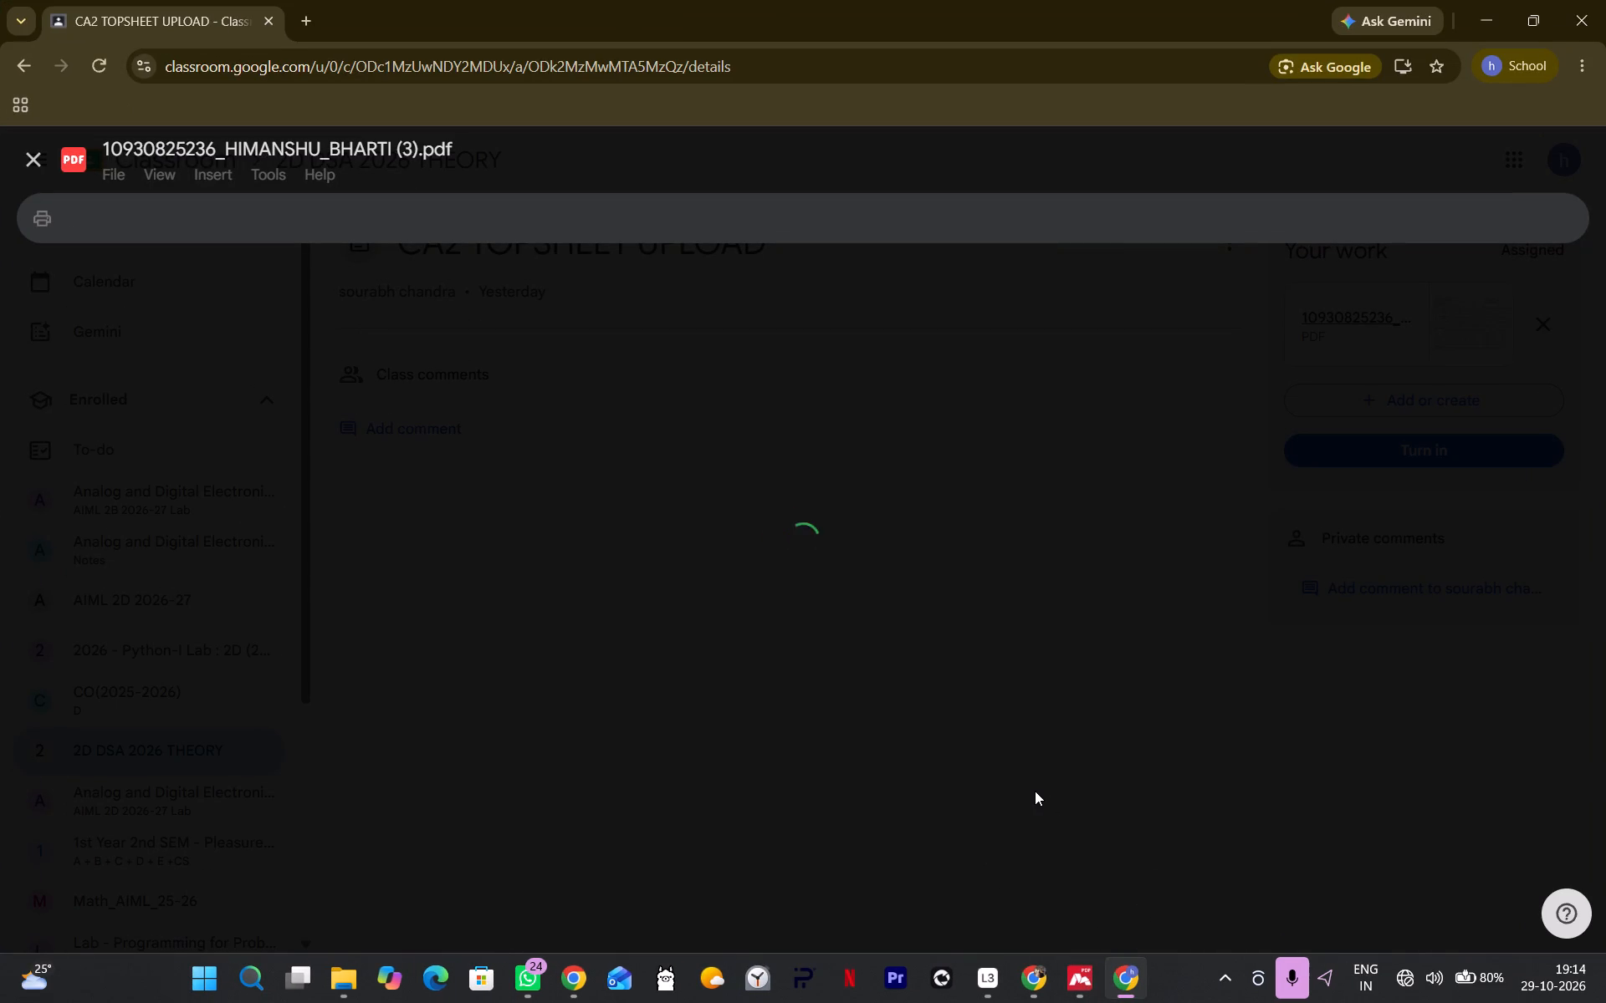
{"action": "left_click", "coordinate": [34, 152]}
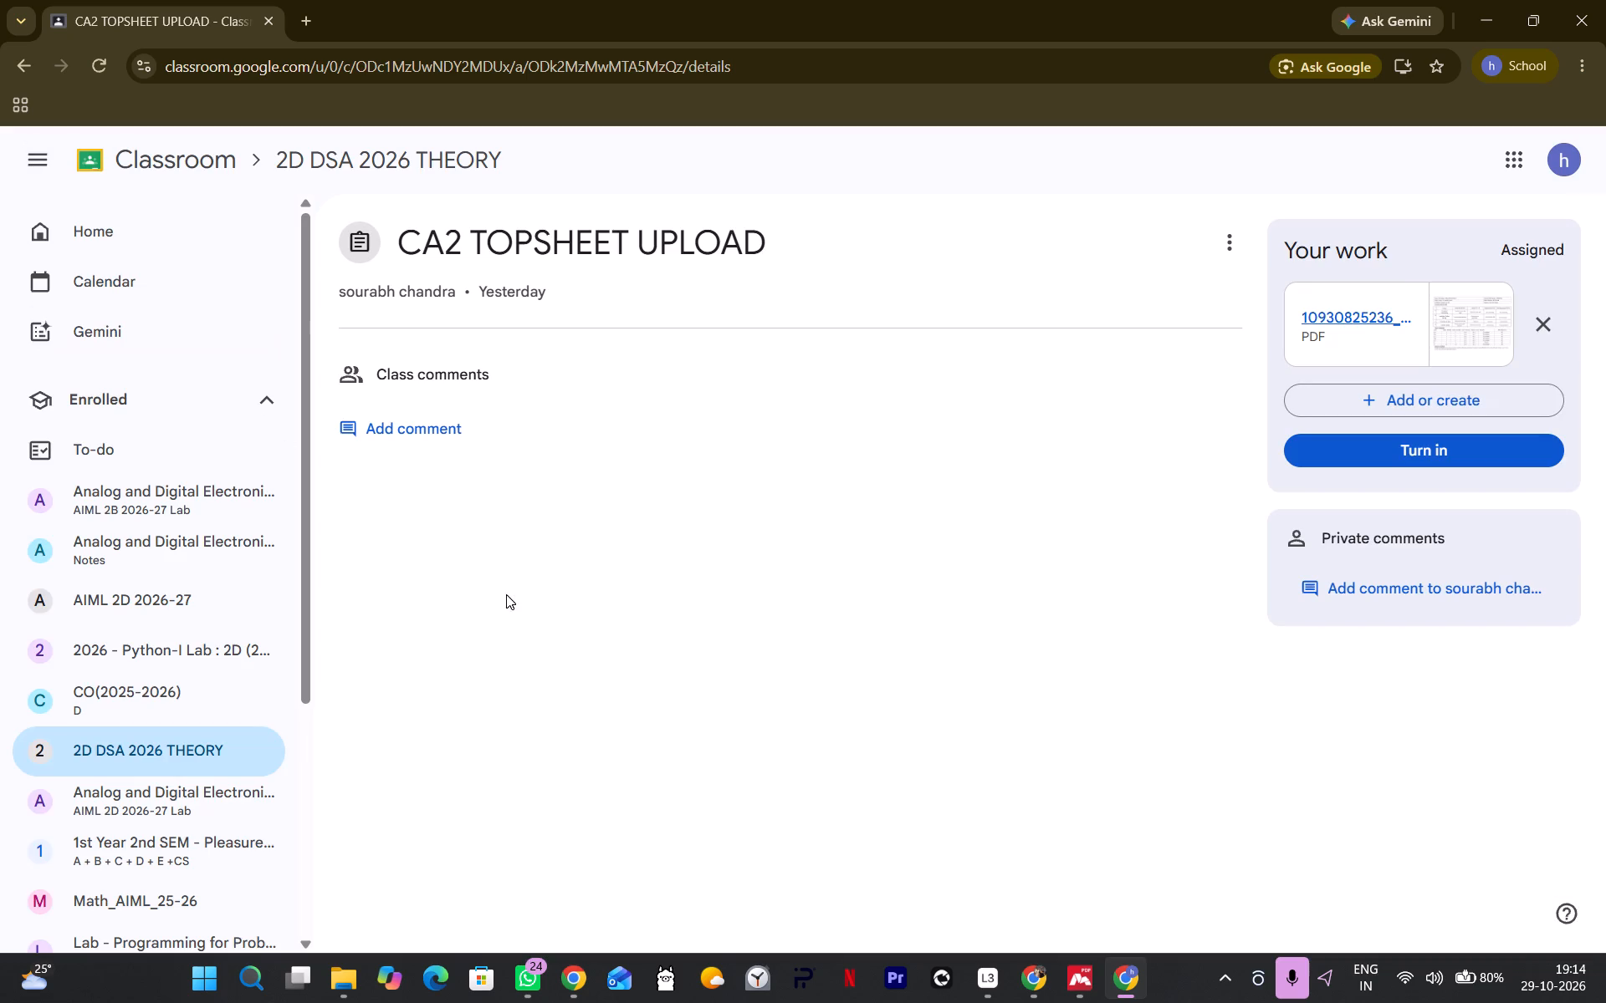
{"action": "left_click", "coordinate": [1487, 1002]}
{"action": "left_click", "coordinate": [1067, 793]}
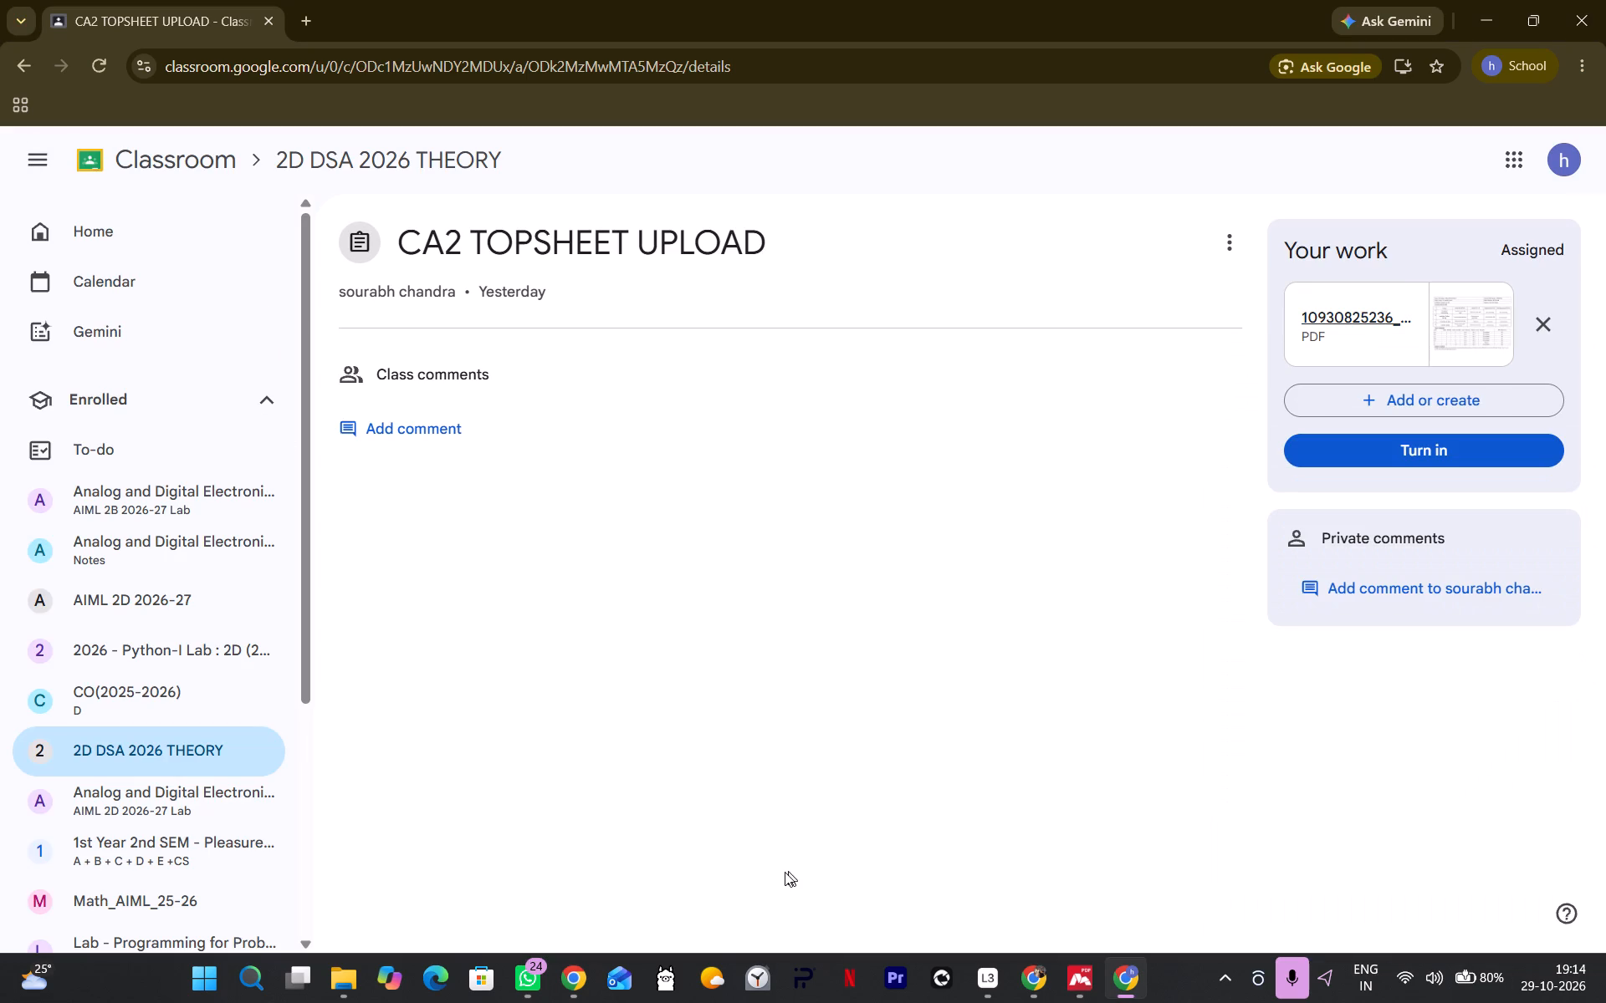
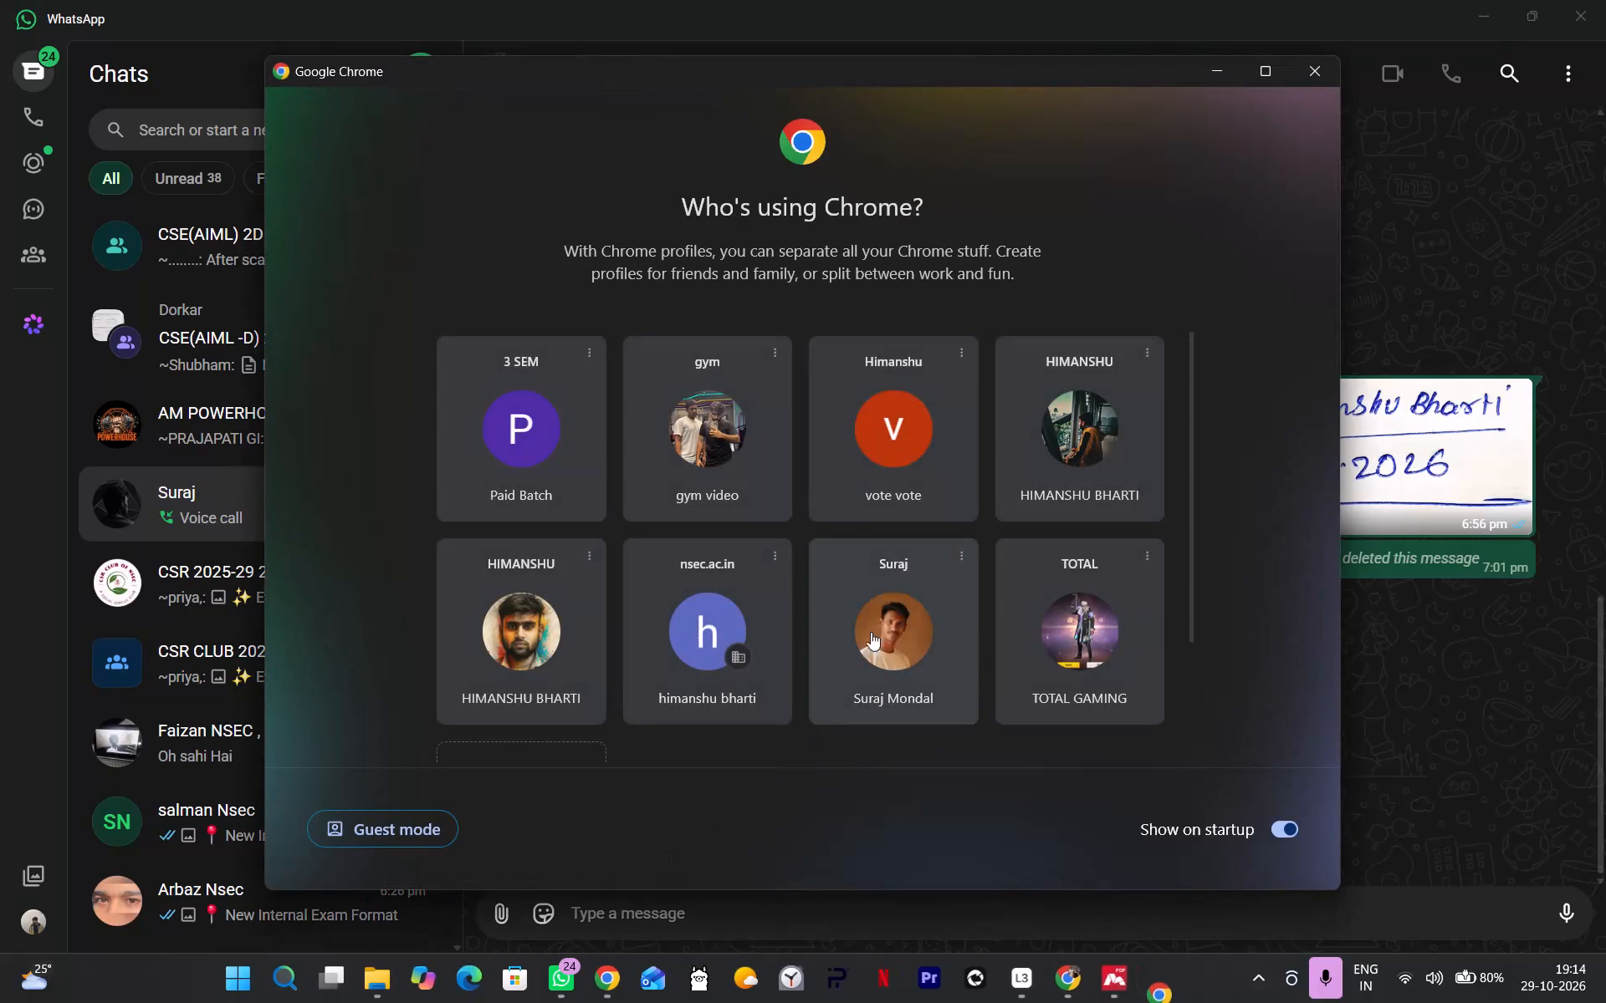
Open a Chrome window with the nsec.ac.in profile and maximize it.
{"action": "scroll", "coordinate": [1124, 593], "scroll_direction": "down", "scroll_amount": 3}
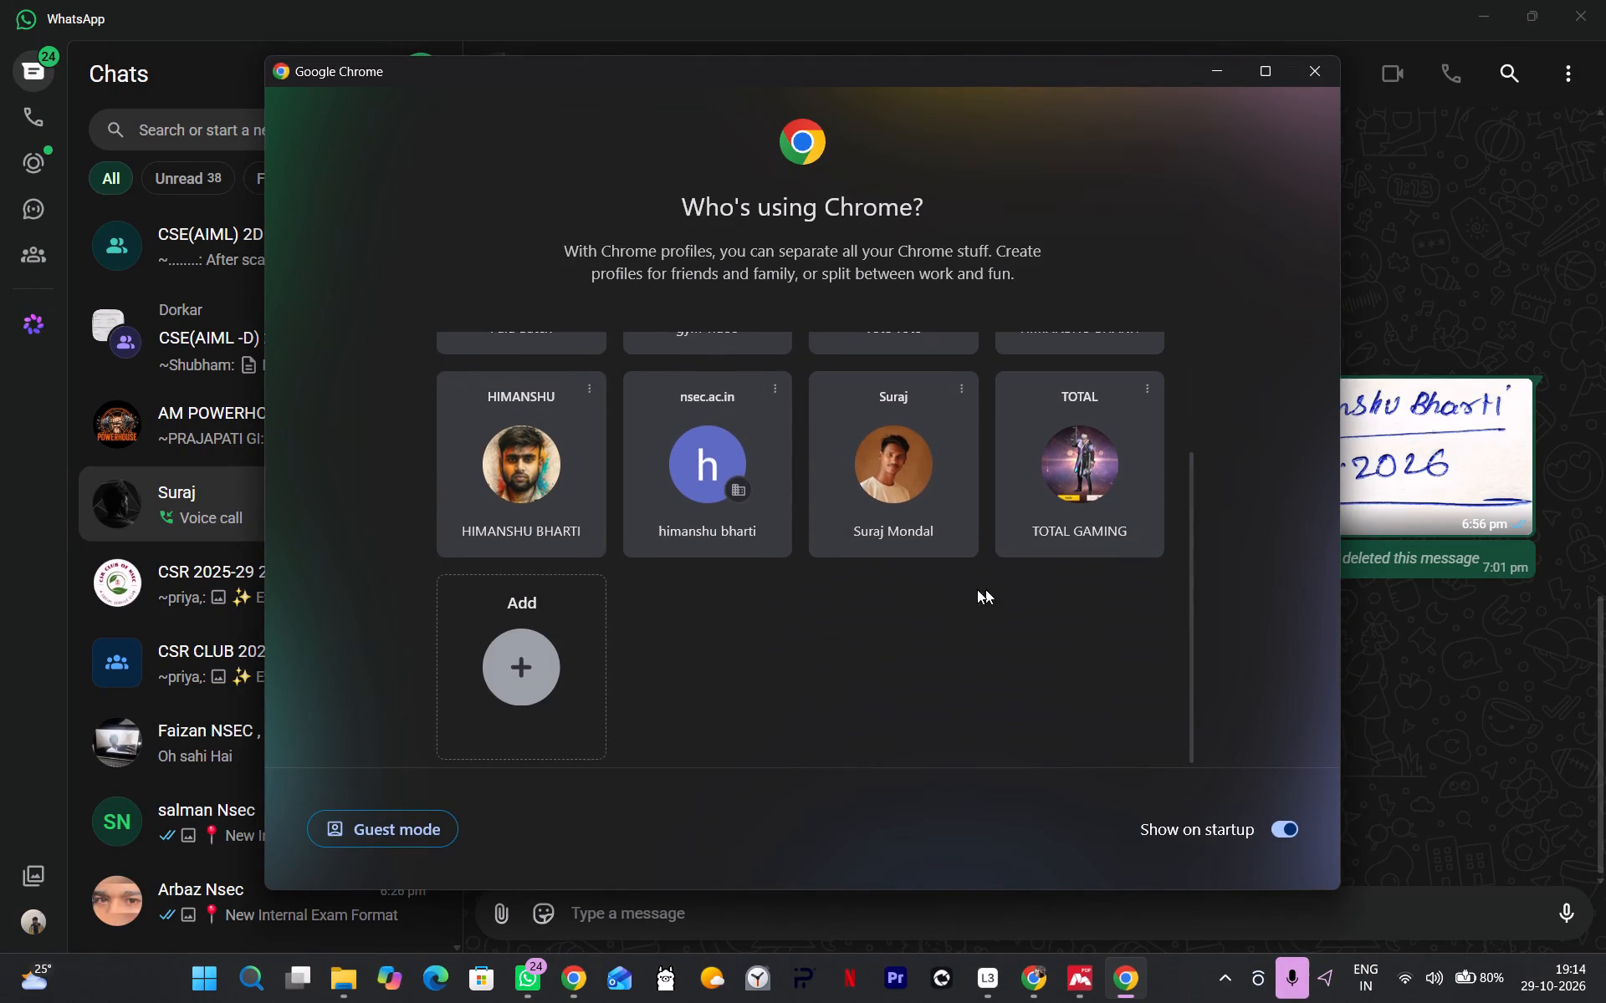
{"action": "scroll", "coordinate": [833, 584], "scroll_direction": "up", "scroll_amount": 3}
{"action": "left_click", "coordinate": [701, 617]}
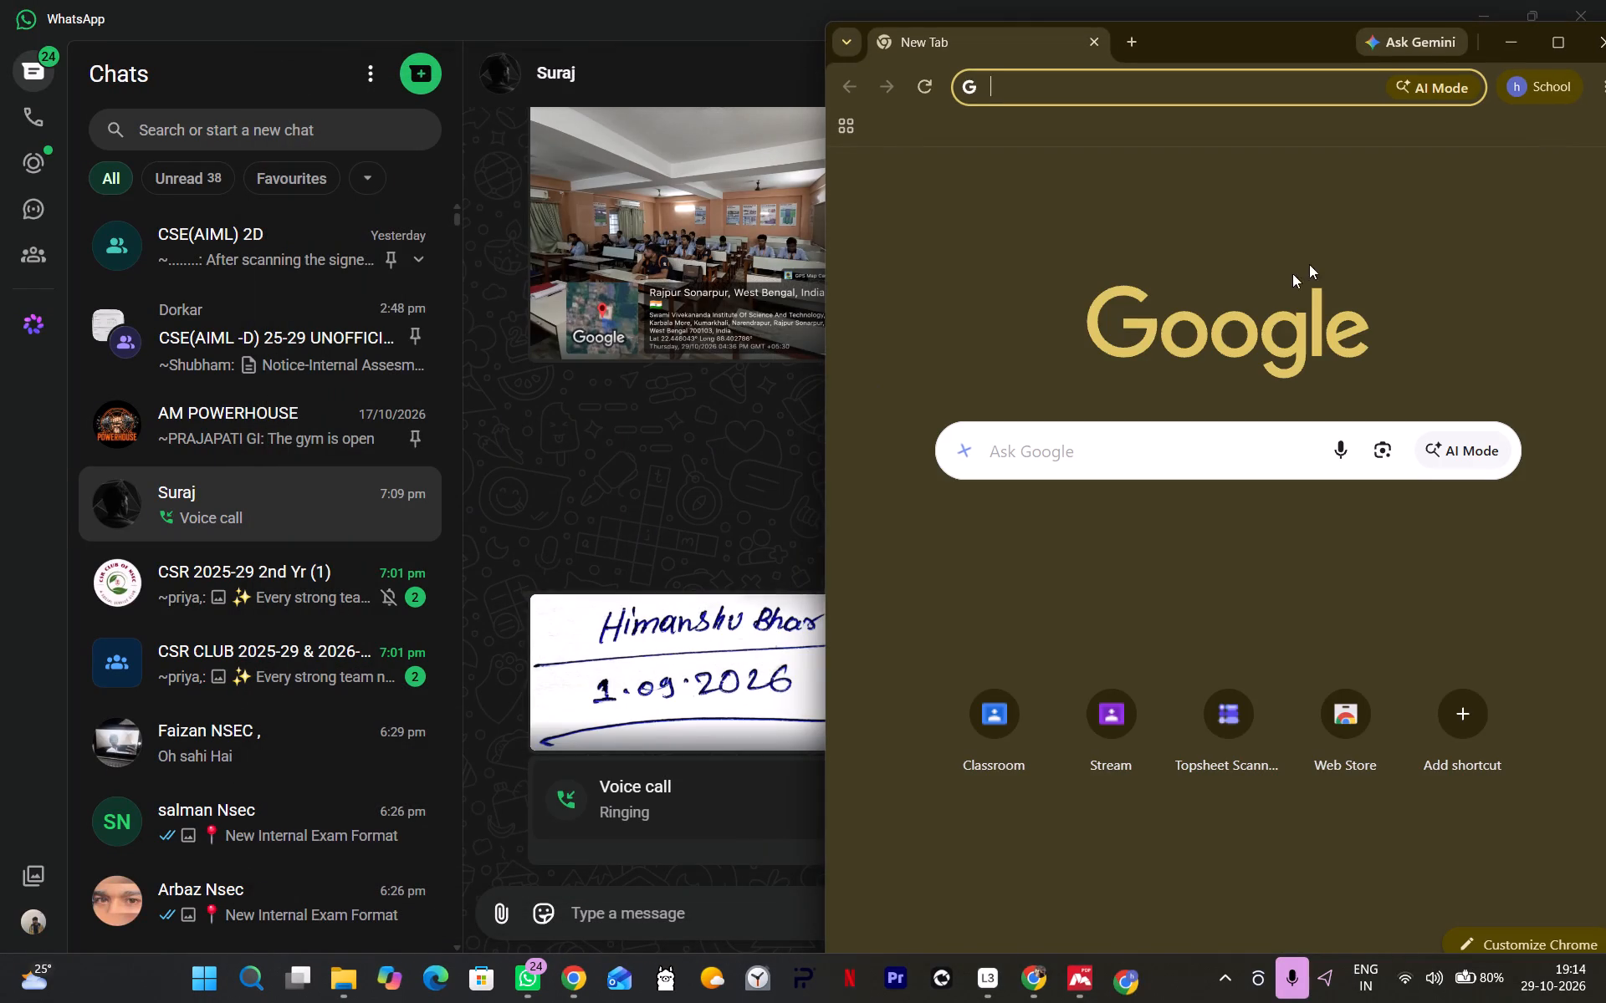
{"action": "left_click", "coordinate": [1566, 34]}
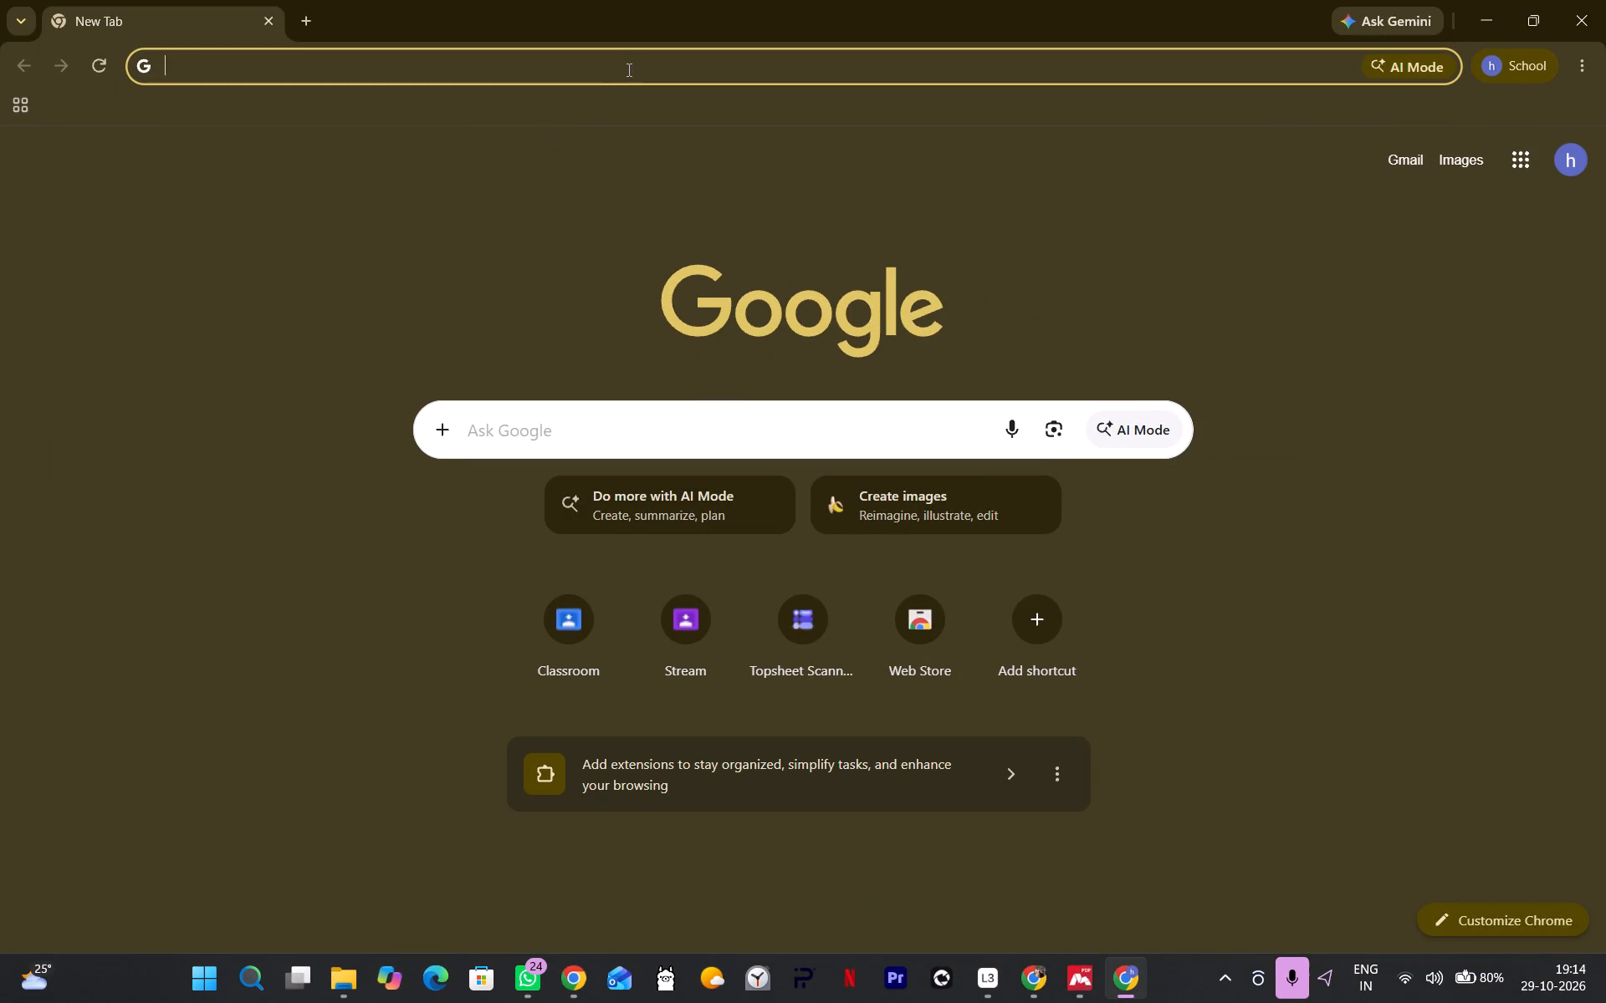
Go to Google Classroom in the address bar suggestions and open the 2D DSA 2026 THEORY class.
{"action": "left_click", "coordinate": [627, 69]}
{"action": "left_click", "coordinate": [411, 99]}
{"action": "left_click", "coordinate": [267, 346]}
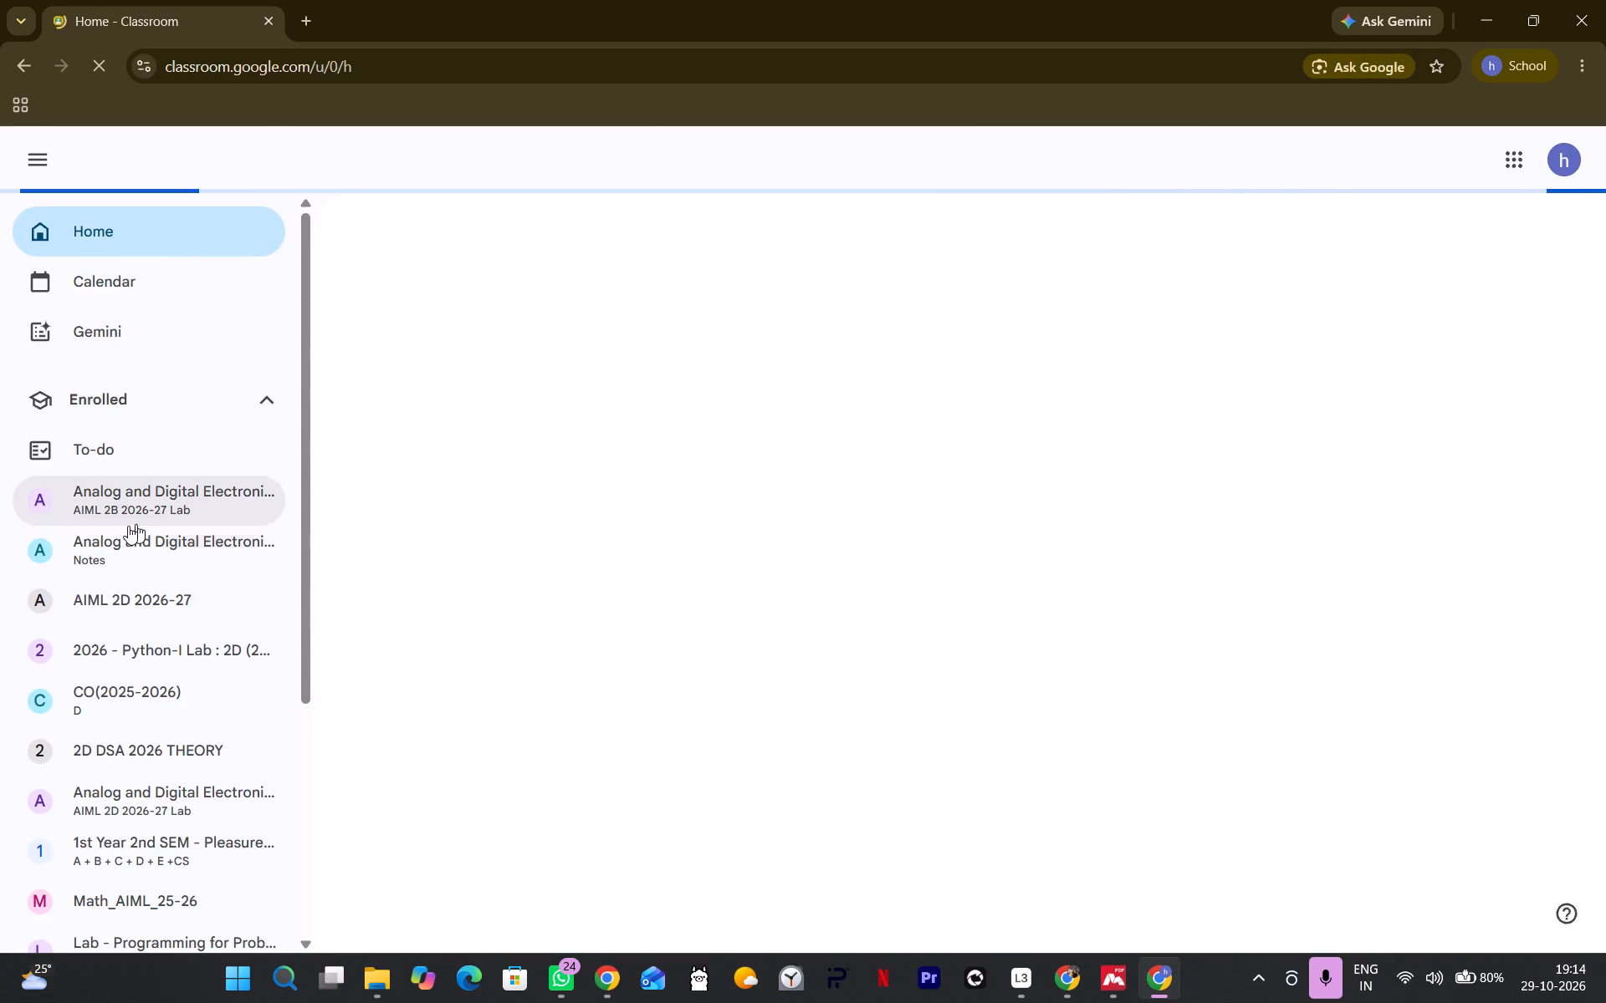
{"action": "left_click", "coordinate": [158, 746]}
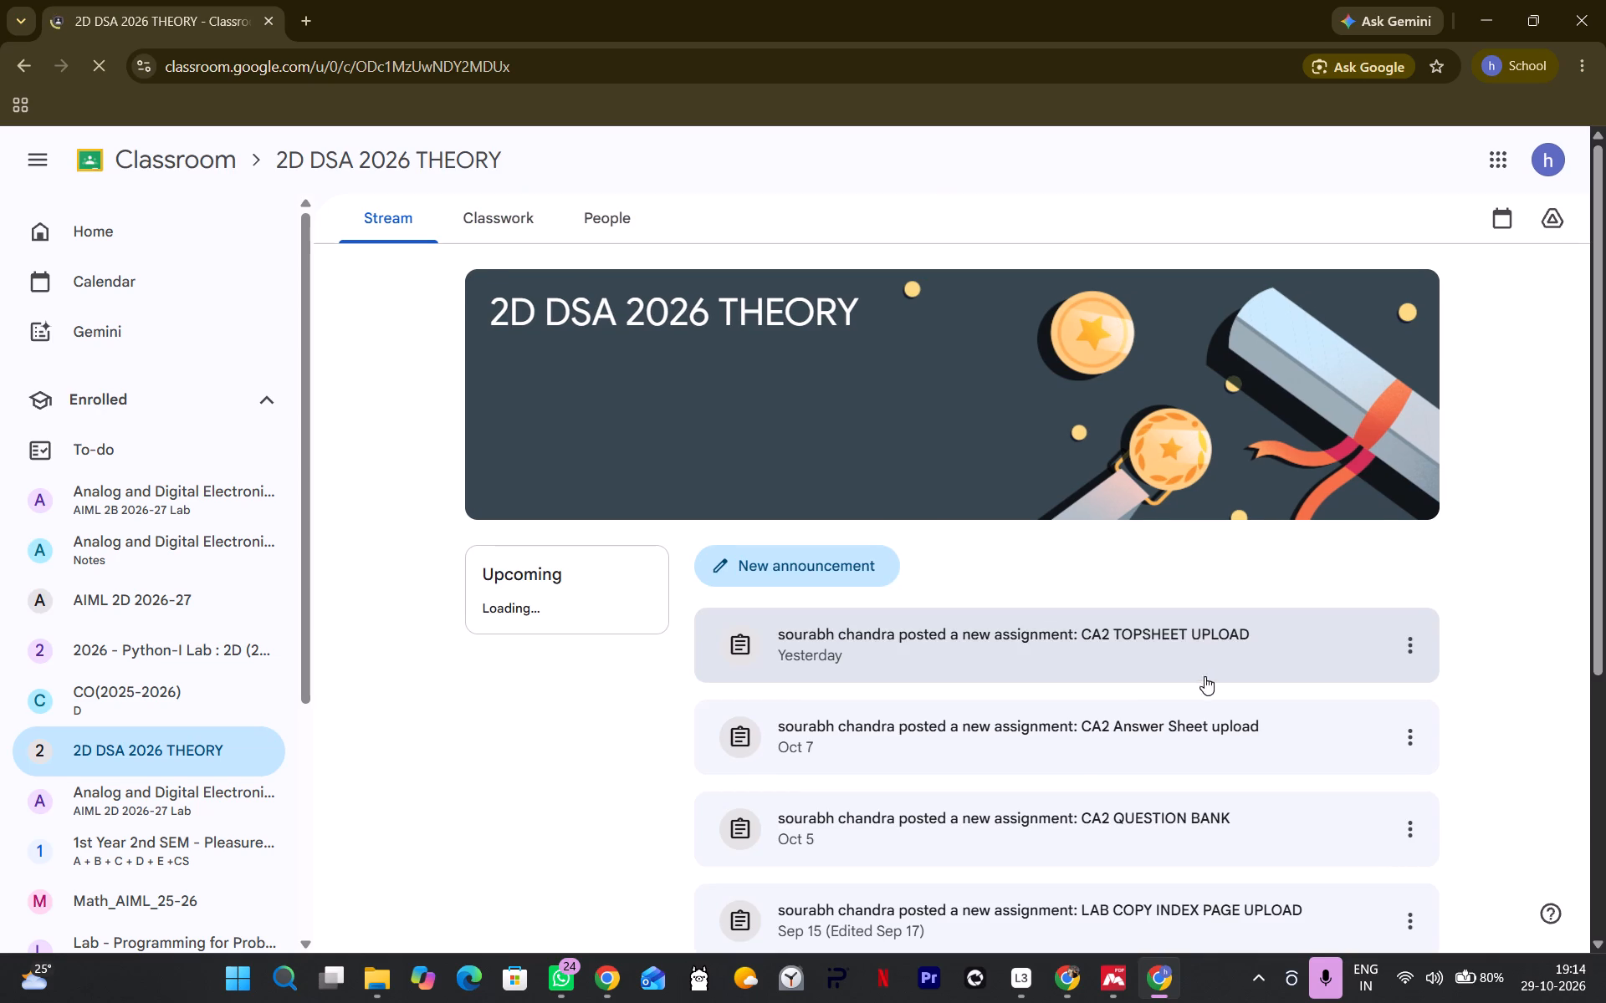
Open the PDF attached to the CA2 TOPSHEET UPLOAD assignment and review its student details, rubric, marks table, feedback and signatures.
{"action": "left_click", "coordinate": [1108, 640]}
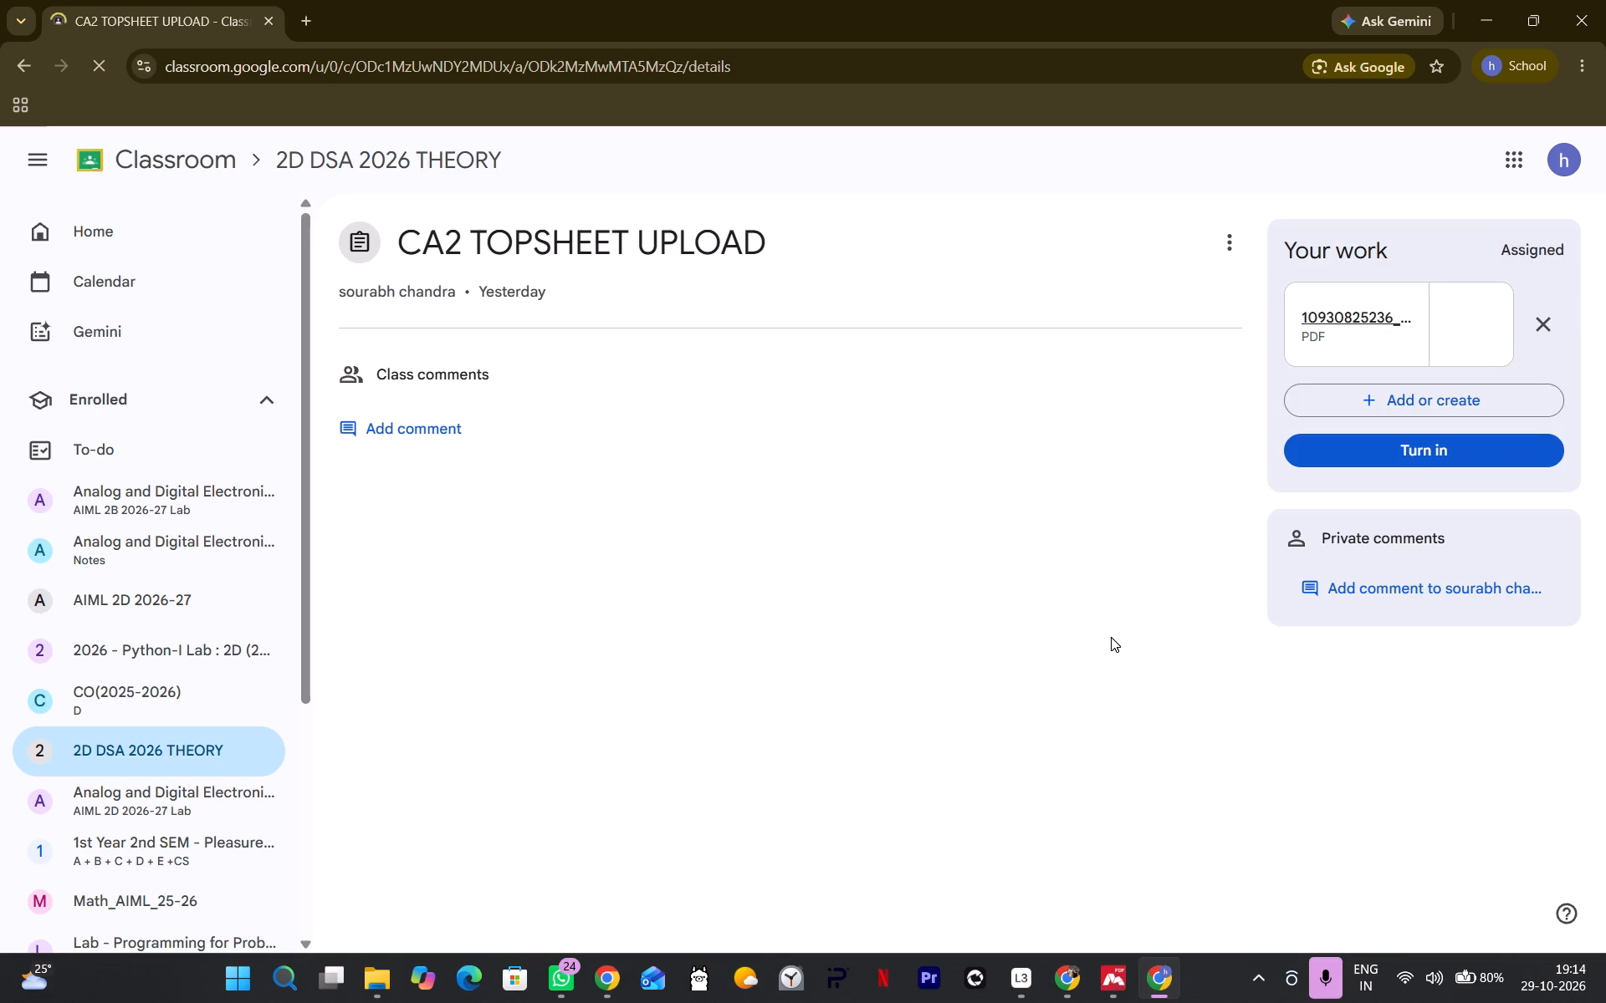
{"action": "left_click", "coordinate": [1365, 318]}
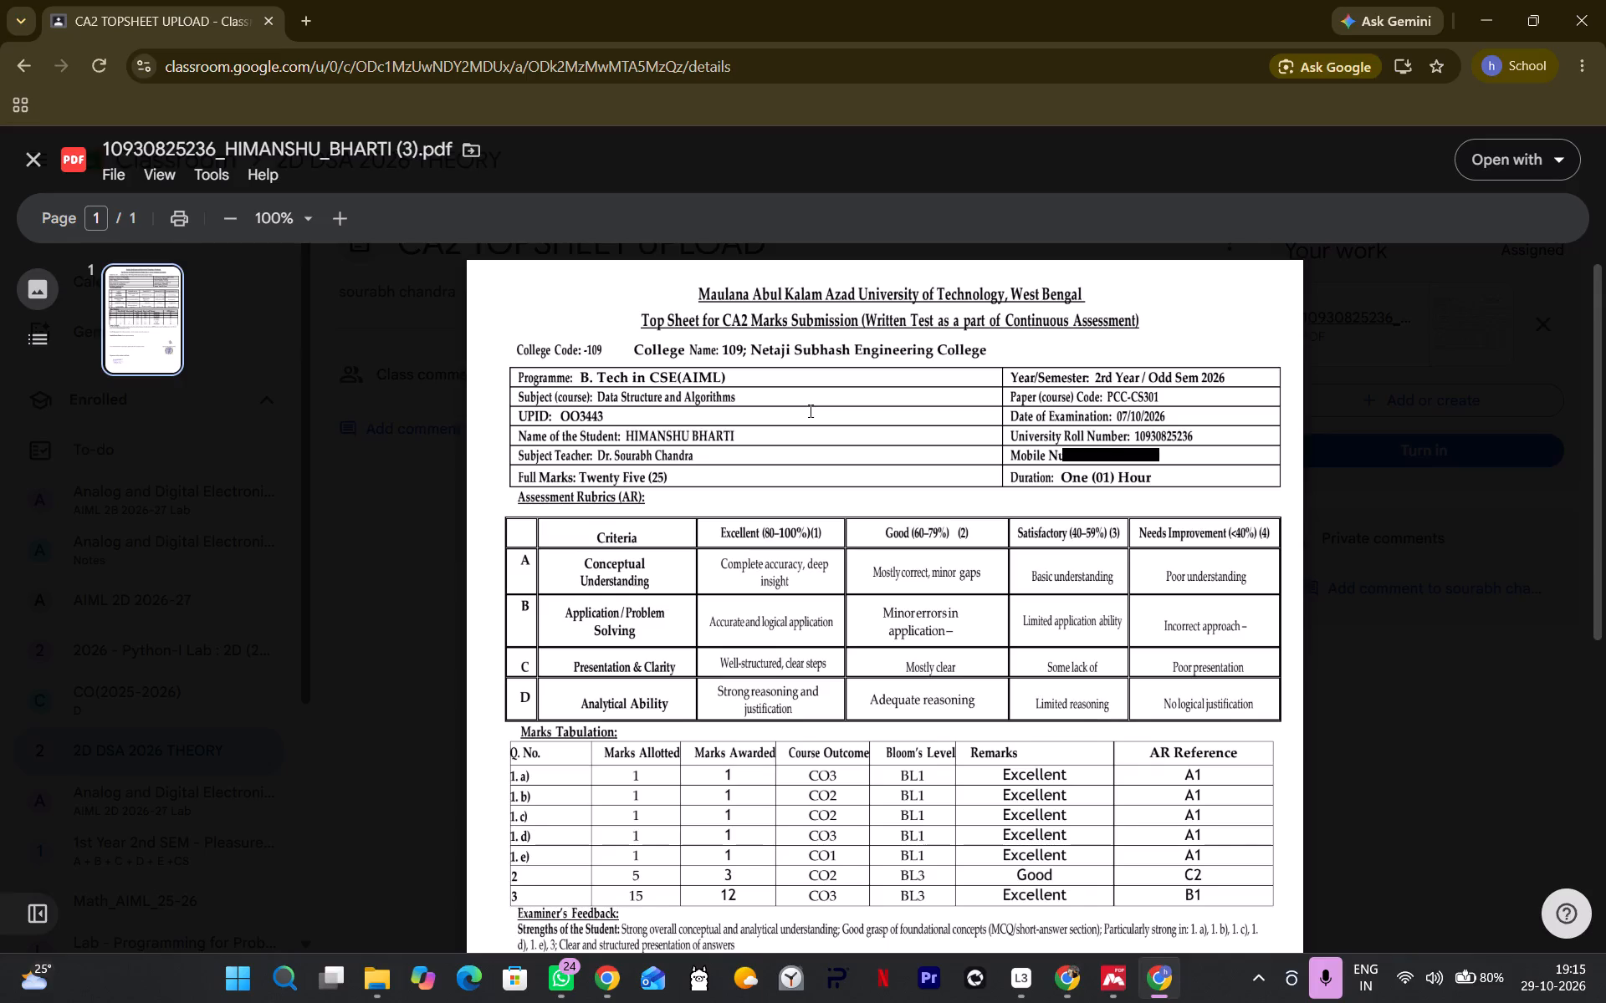
{"action": "scroll", "coordinate": [811, 411], "scroll_direction": "down", "scroll_amount": 4}
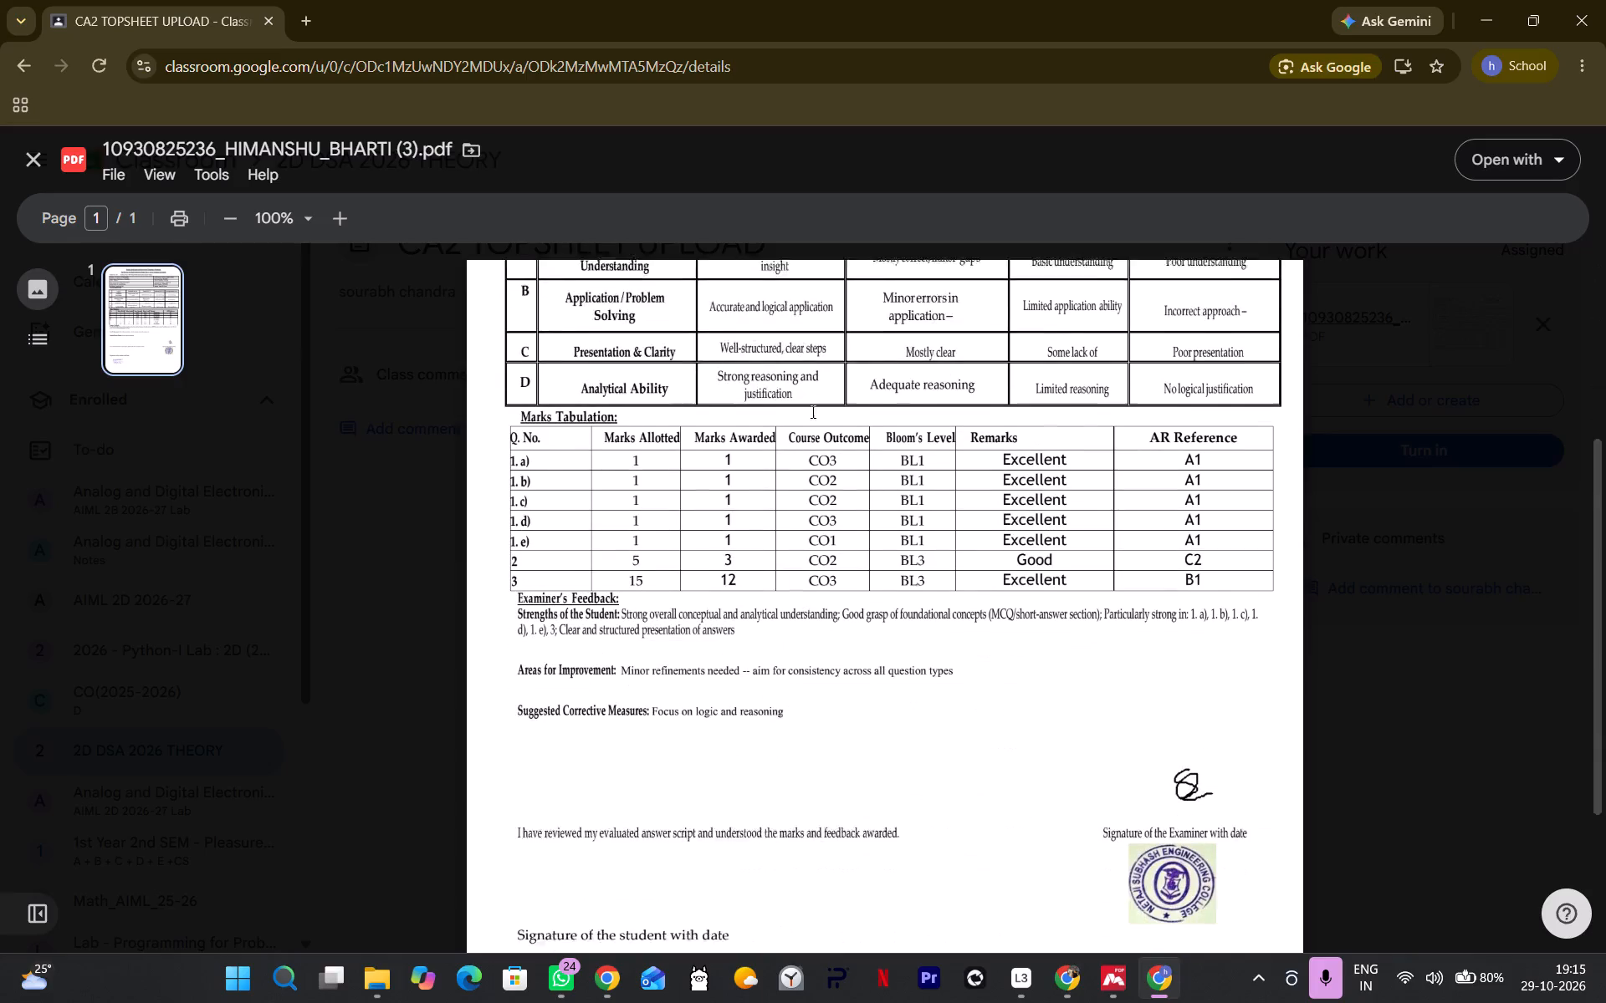
{"action": "scroll", "coordinate": [811, 411], "scroll_direction": "down", "scroll_amount": 1}
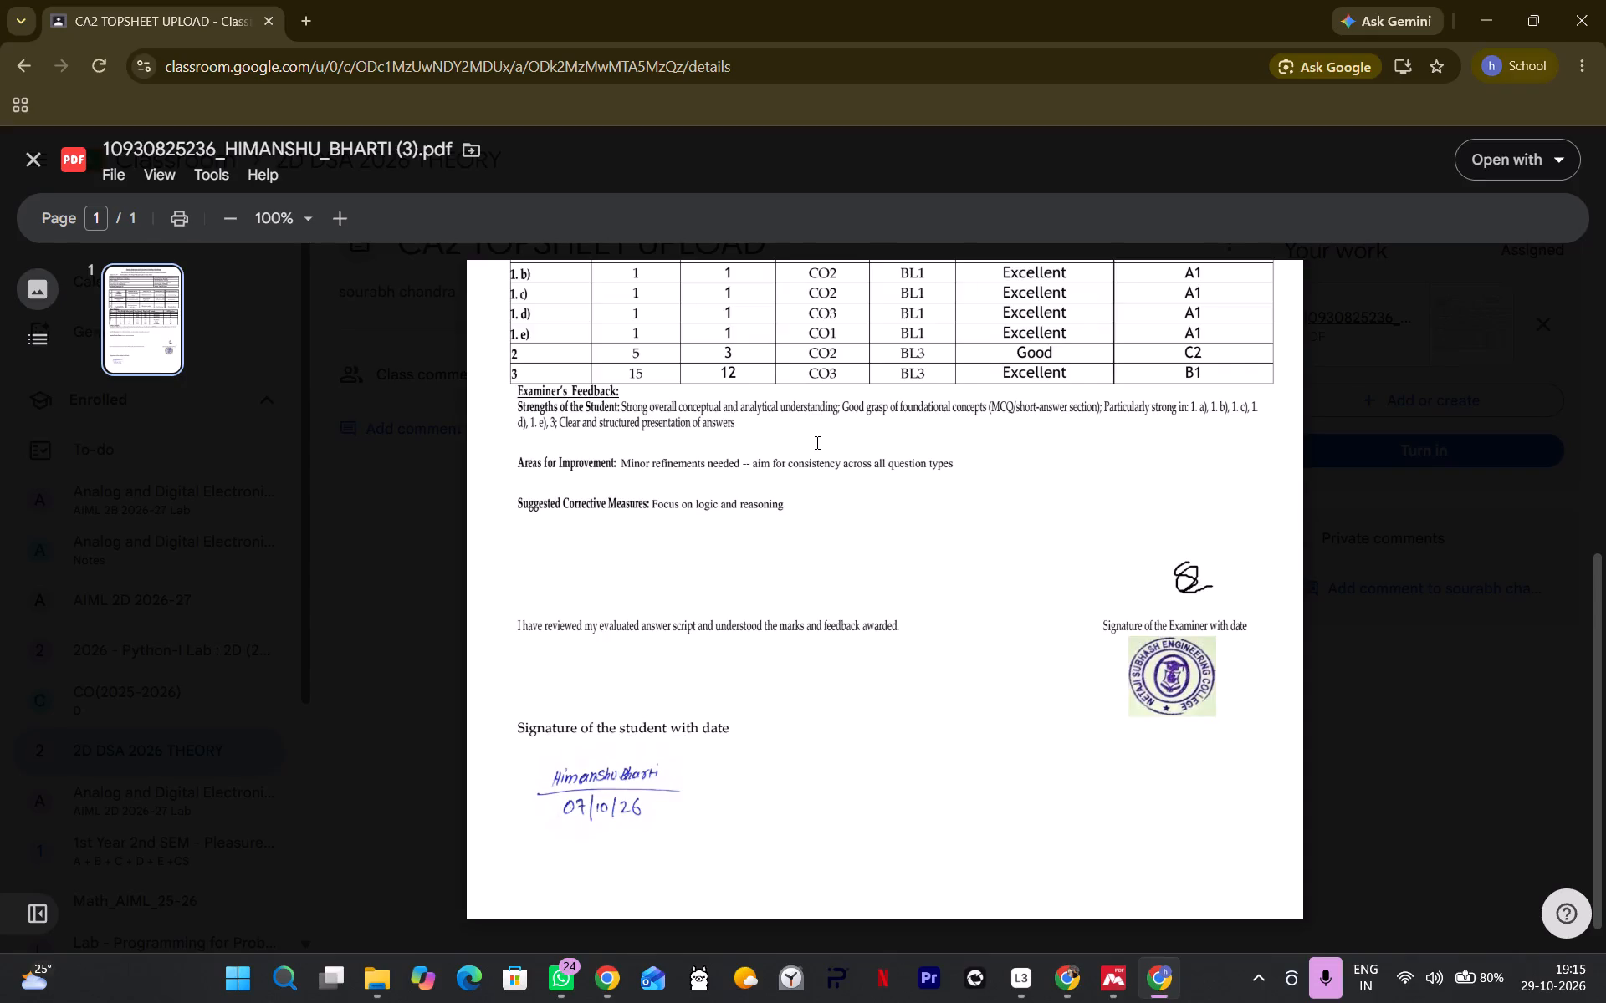
{"action": "scroll", "coordinate": [913, 597], "scroll_direction": "up", "scroll_amount": 5}
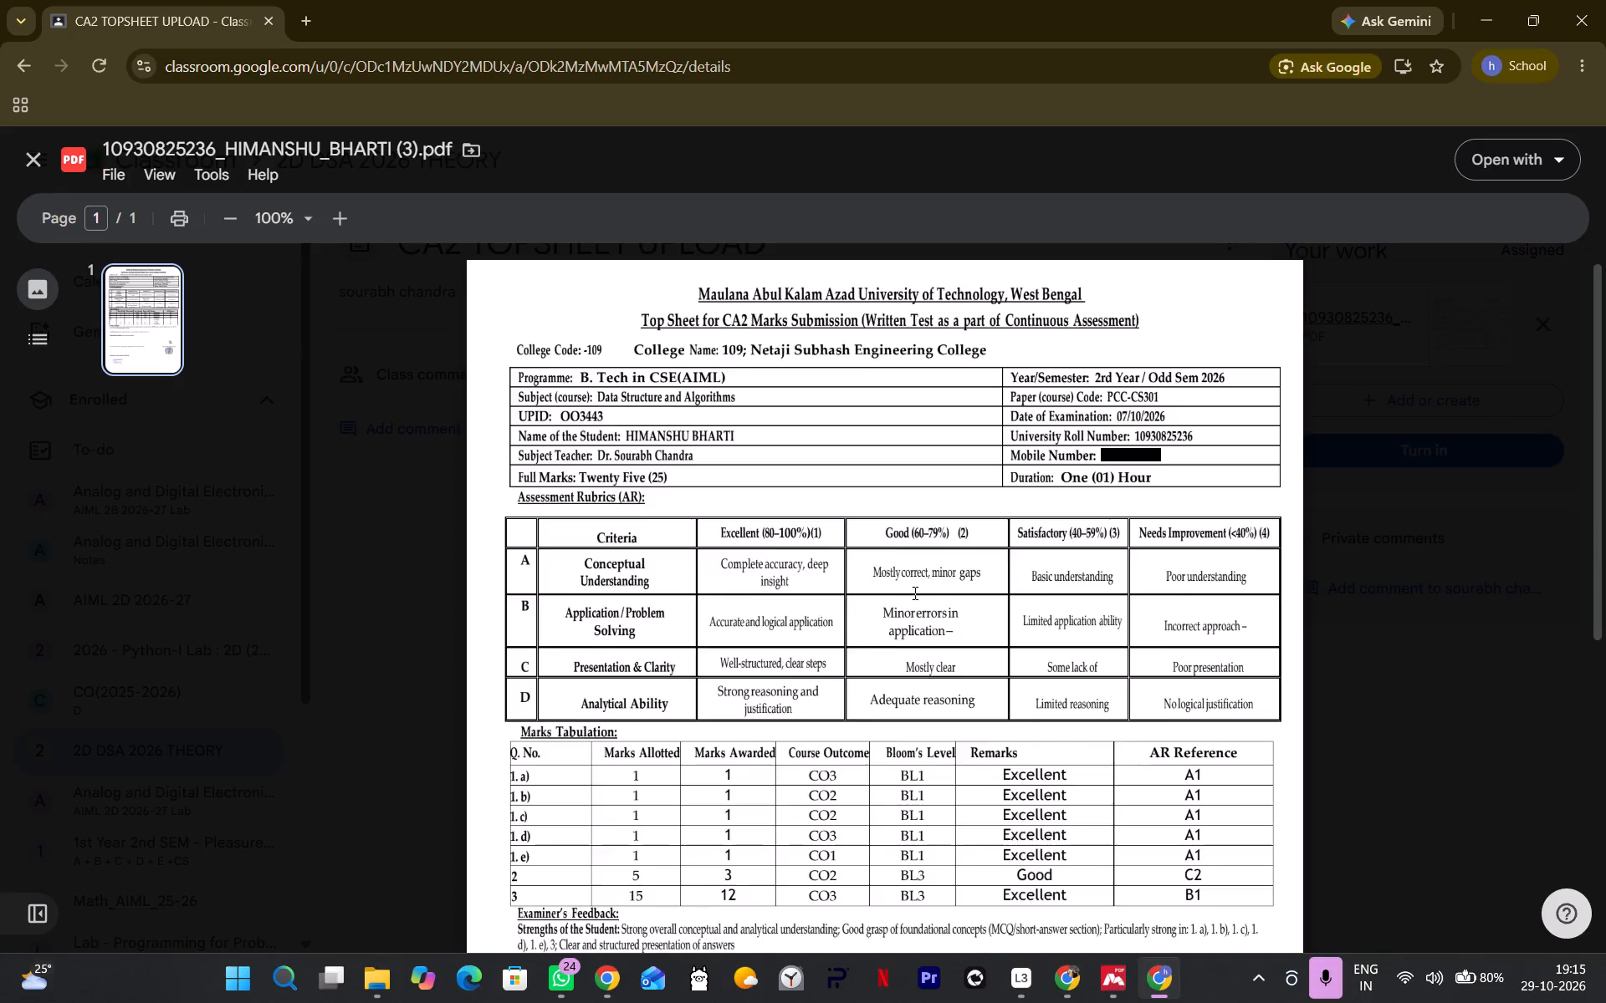
{"action": "scroll", "coordinate": [913, 593], "scroll_direction": "down", "scroll_amount": 6}
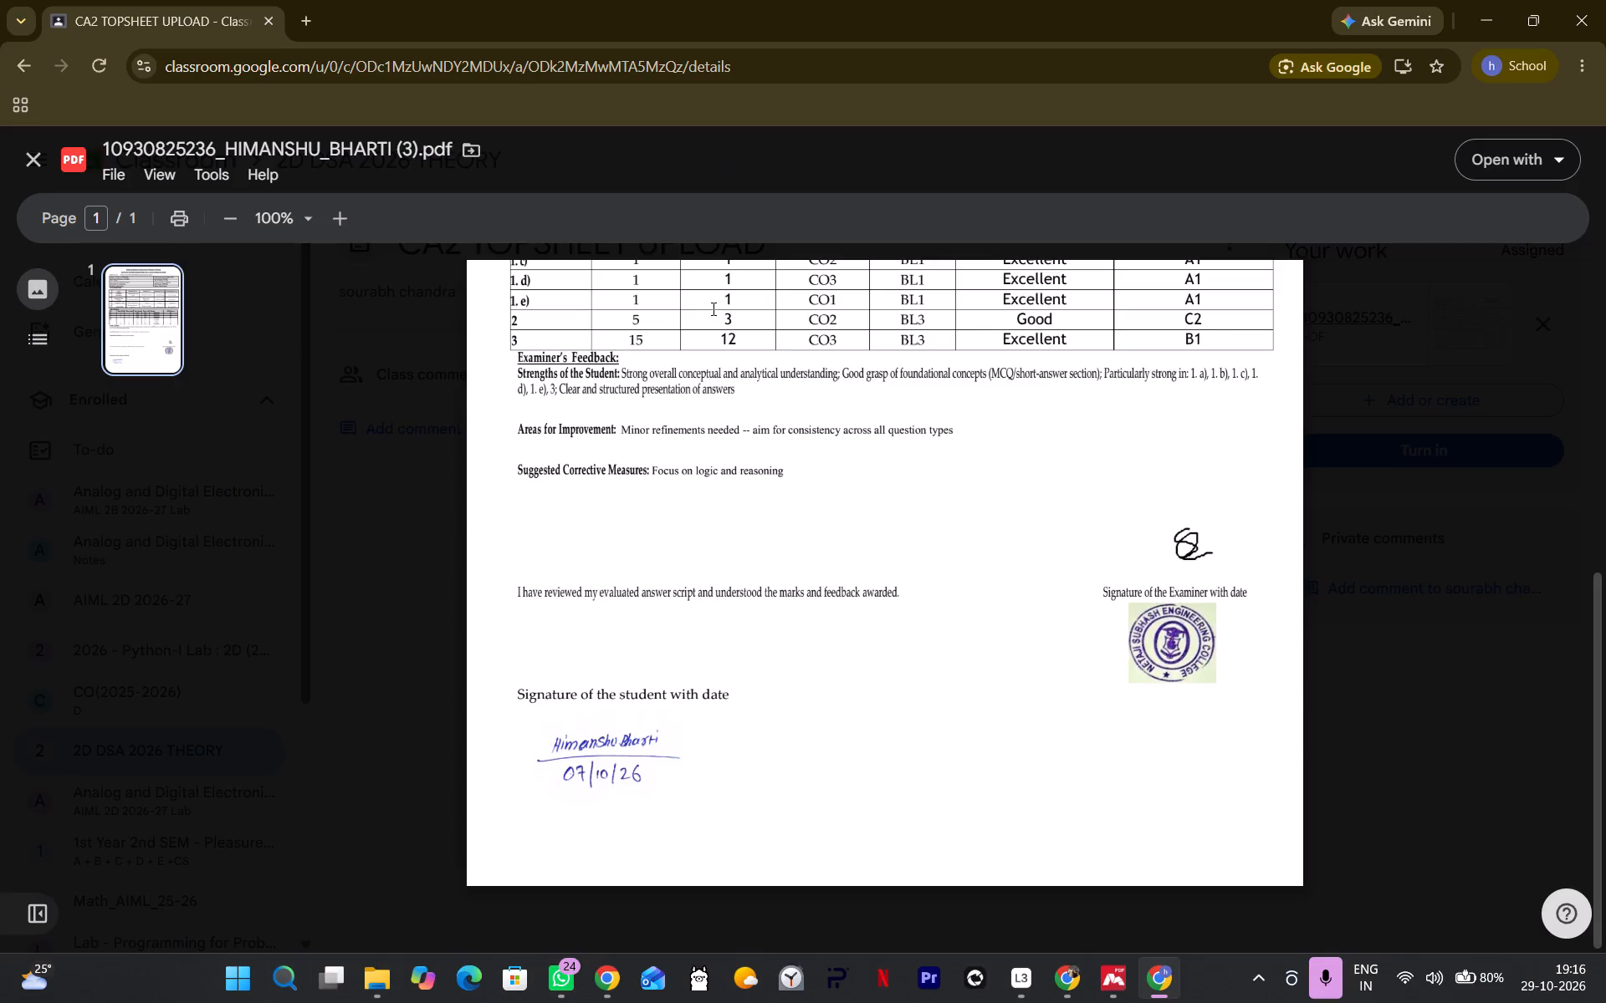
{"action": "scroll", "coordinate": [787, 468], "scroll_direction": "up", "scroll_amount": 7}
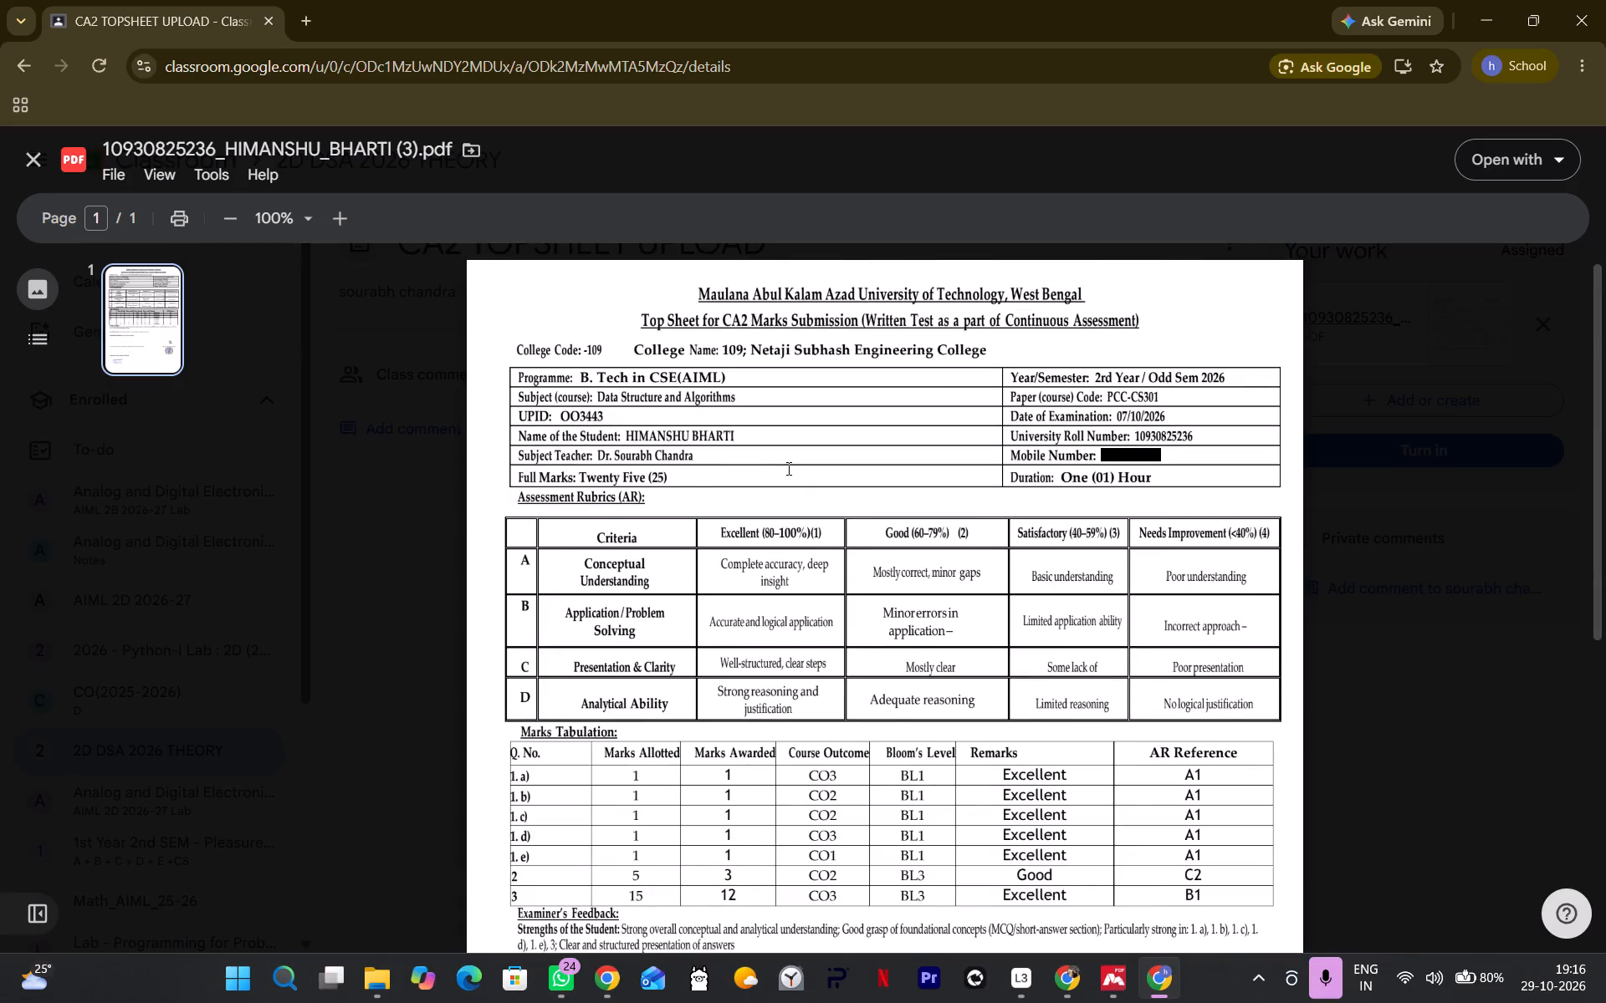
{"action": "scroll", "coordinate": [787, 468], "scroll_direction": "up", "scroll_amount": 3}
{"action": "scroll", "coordinate": [787, 468], "scroll_direction": "down", "scroll_amount": 5}
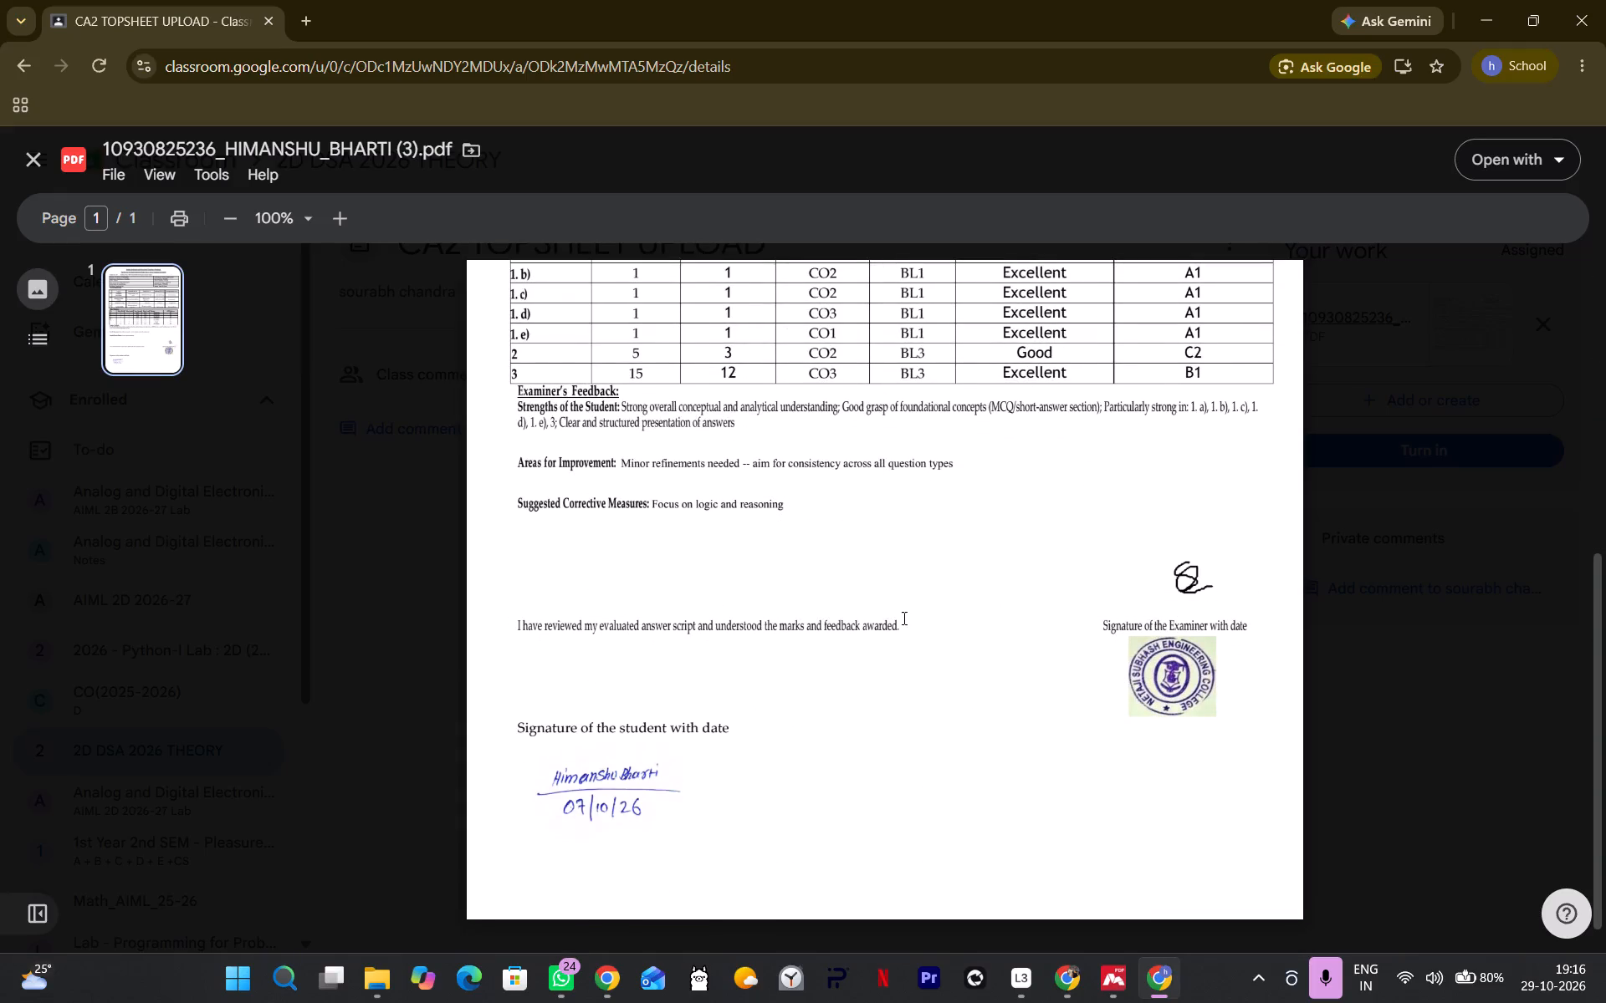
{"action": "scroll", "coordinate": [940, 609], "scroll_direction": "up", "scroll_amount": 5}
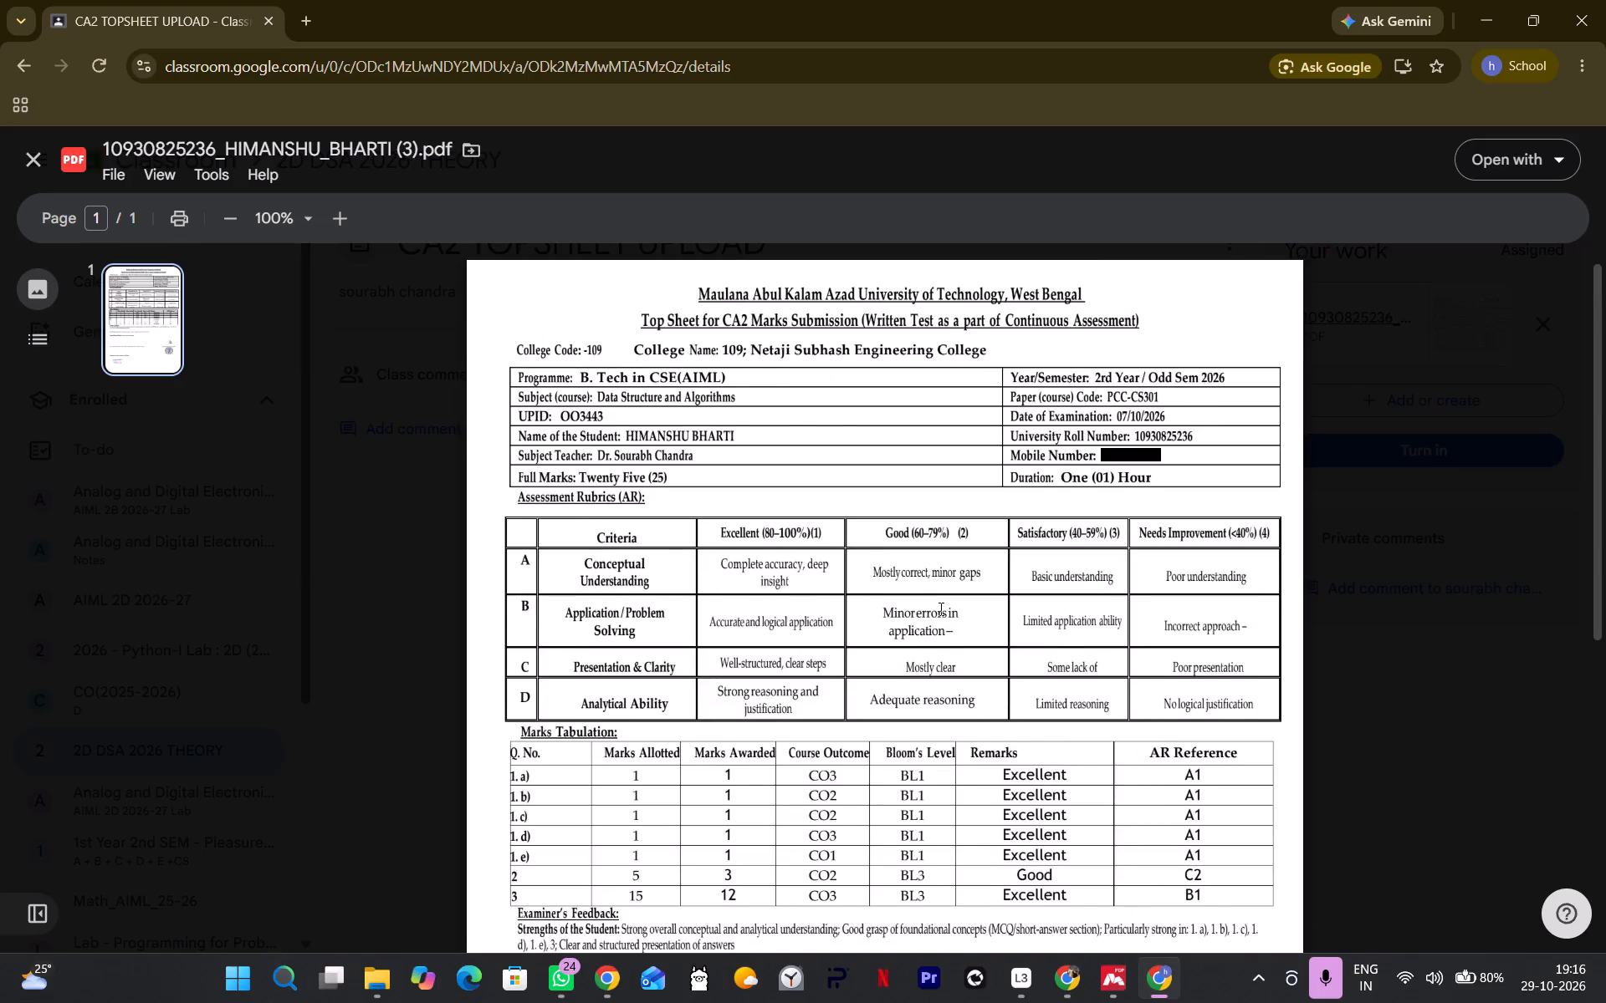
{"action": "scroll", "coordinate": [1063, 566], "scroll_direction": "down", "scroll_amount": 4}
{"action": "scroll", "coordinate": [1062, 568], "scroll_direction": "up", "scroll_amount": 1}
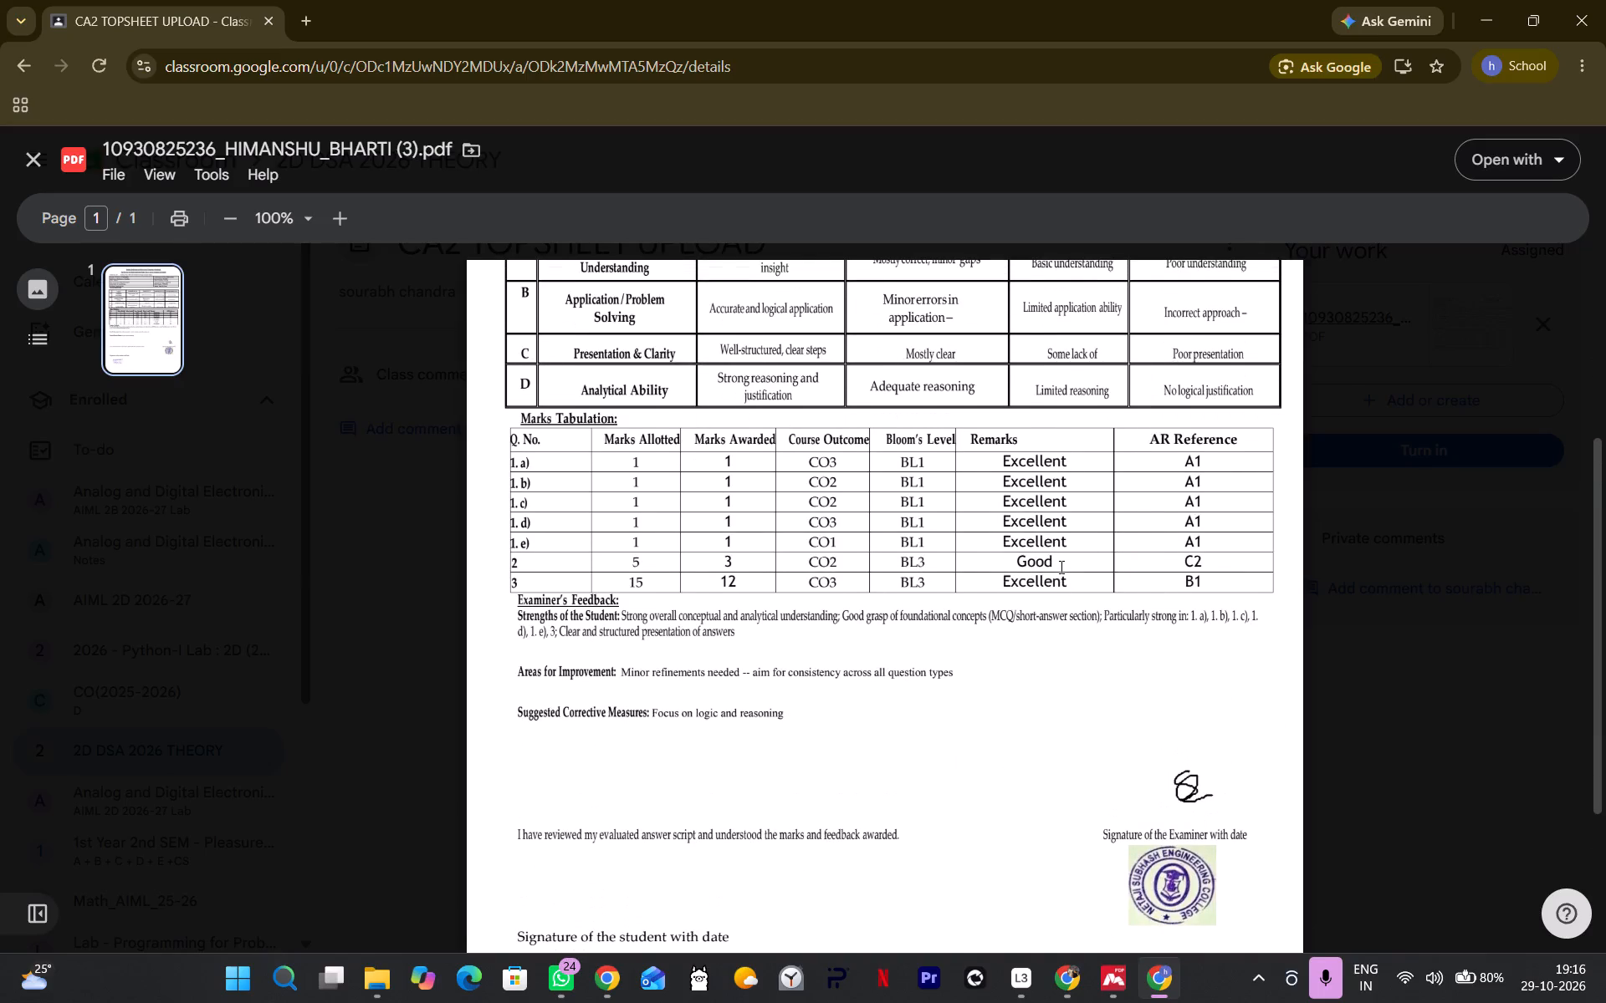
{"action": "scroll", "coordinate": [1054, 567], "scroll_direction": "up", "scroll_amount": 2}
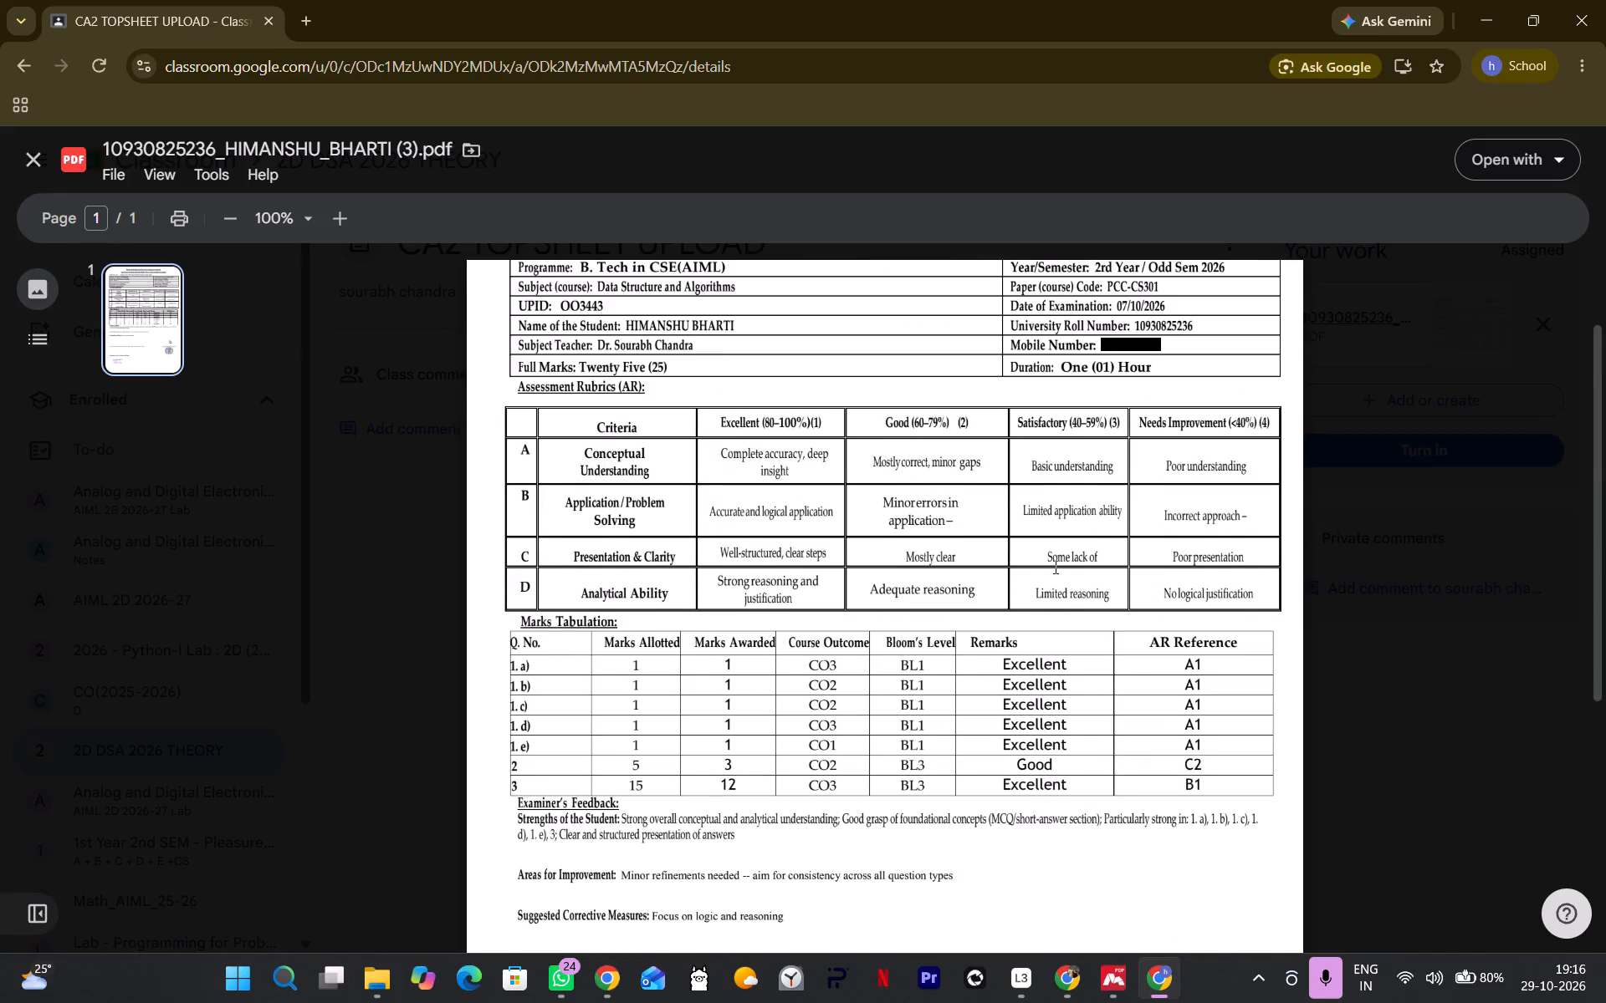
Finish checking the attached top sheet PDF, close its preview, and turn in the work for the CA2 TOPSHEET UPLOAD assignment.
{"action": "scroll", "coordinate": [1054, 567], "scroll_direction": "up", "scroll_amount": 2}
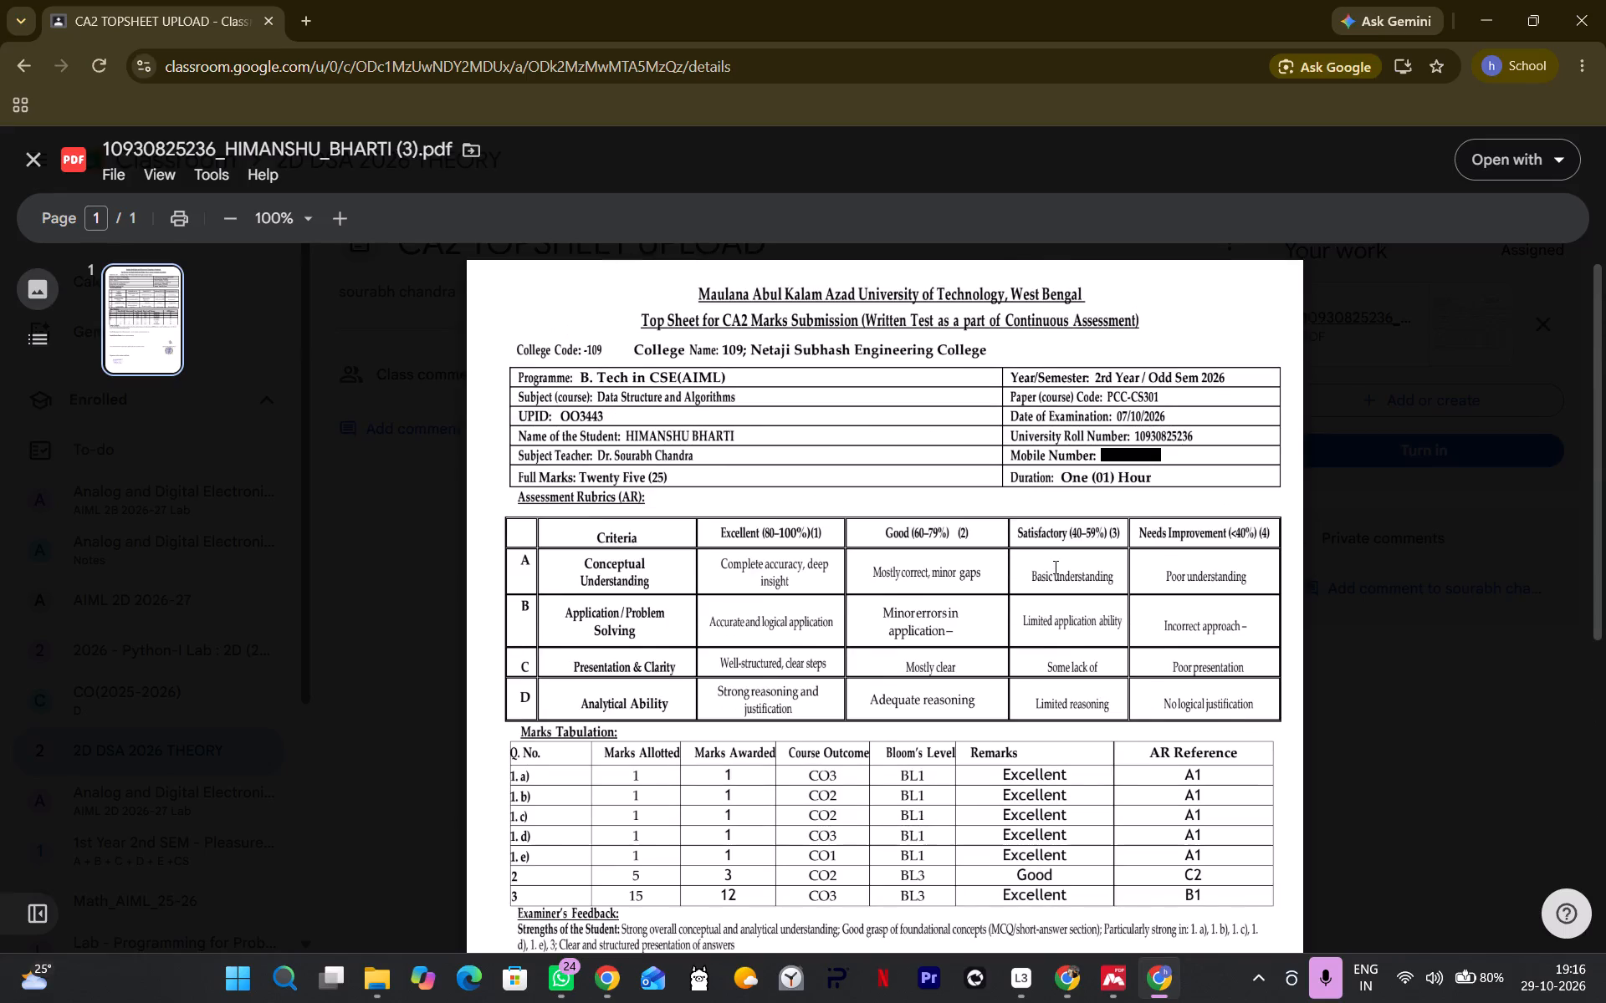
{"action": "scroll", "coordinate": [1050, 567], "scroll_direction": "down", "scroll_amount": 5}
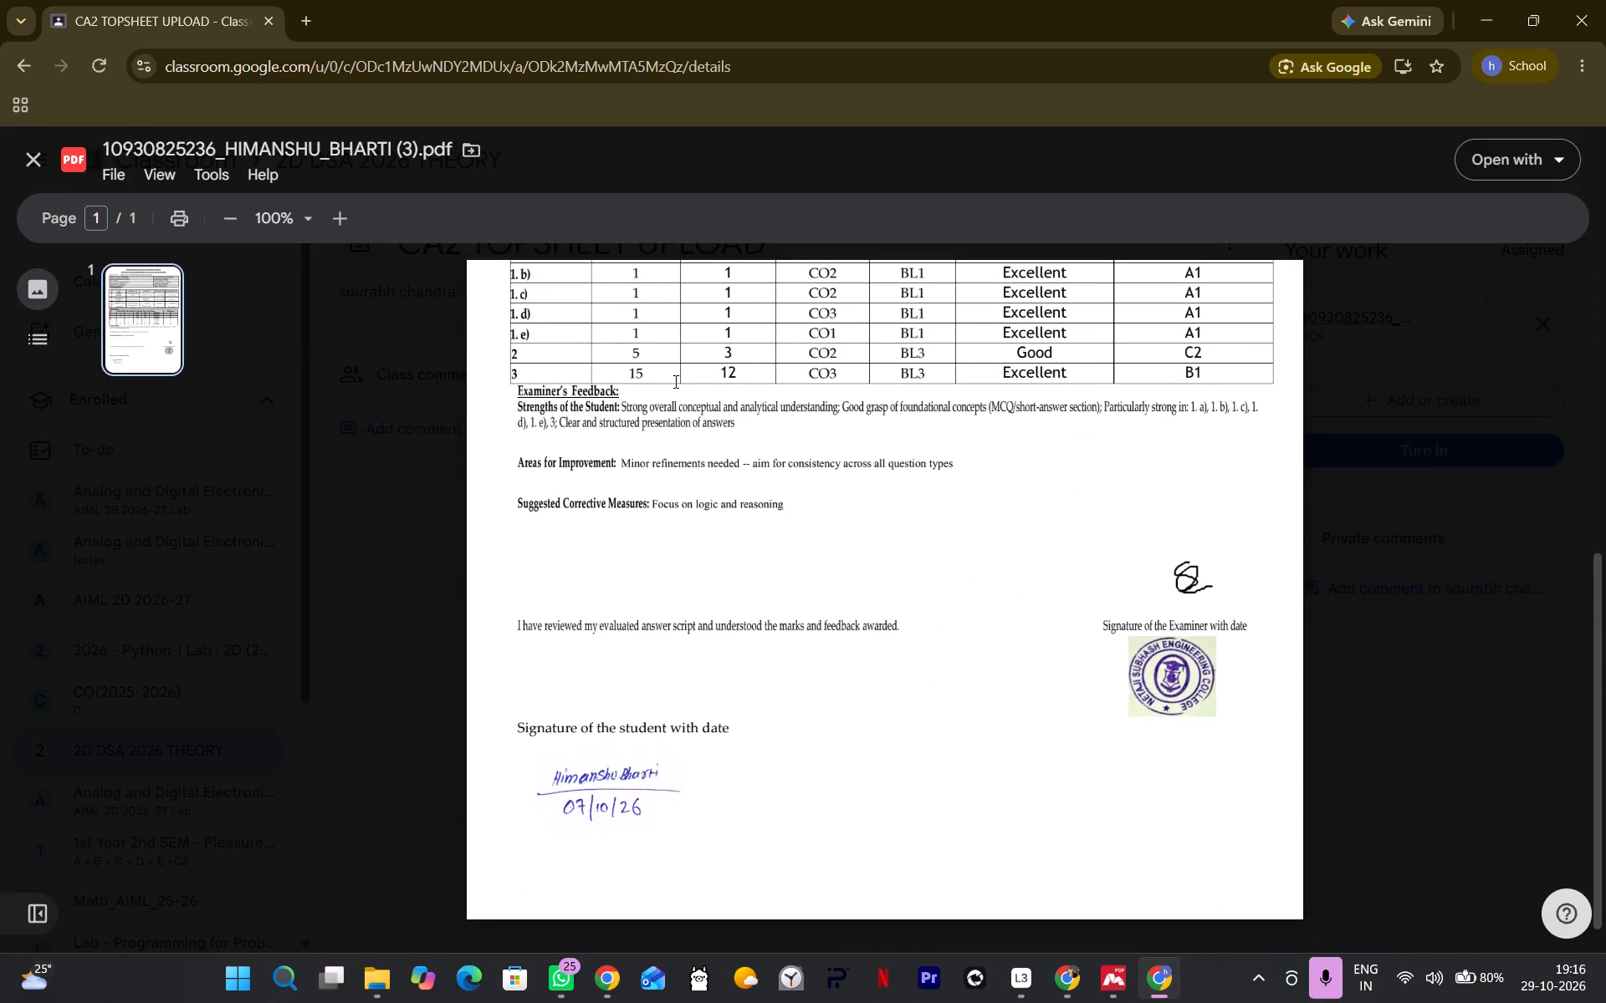
{"action": "left_click", "coordinate": [18, 149]}
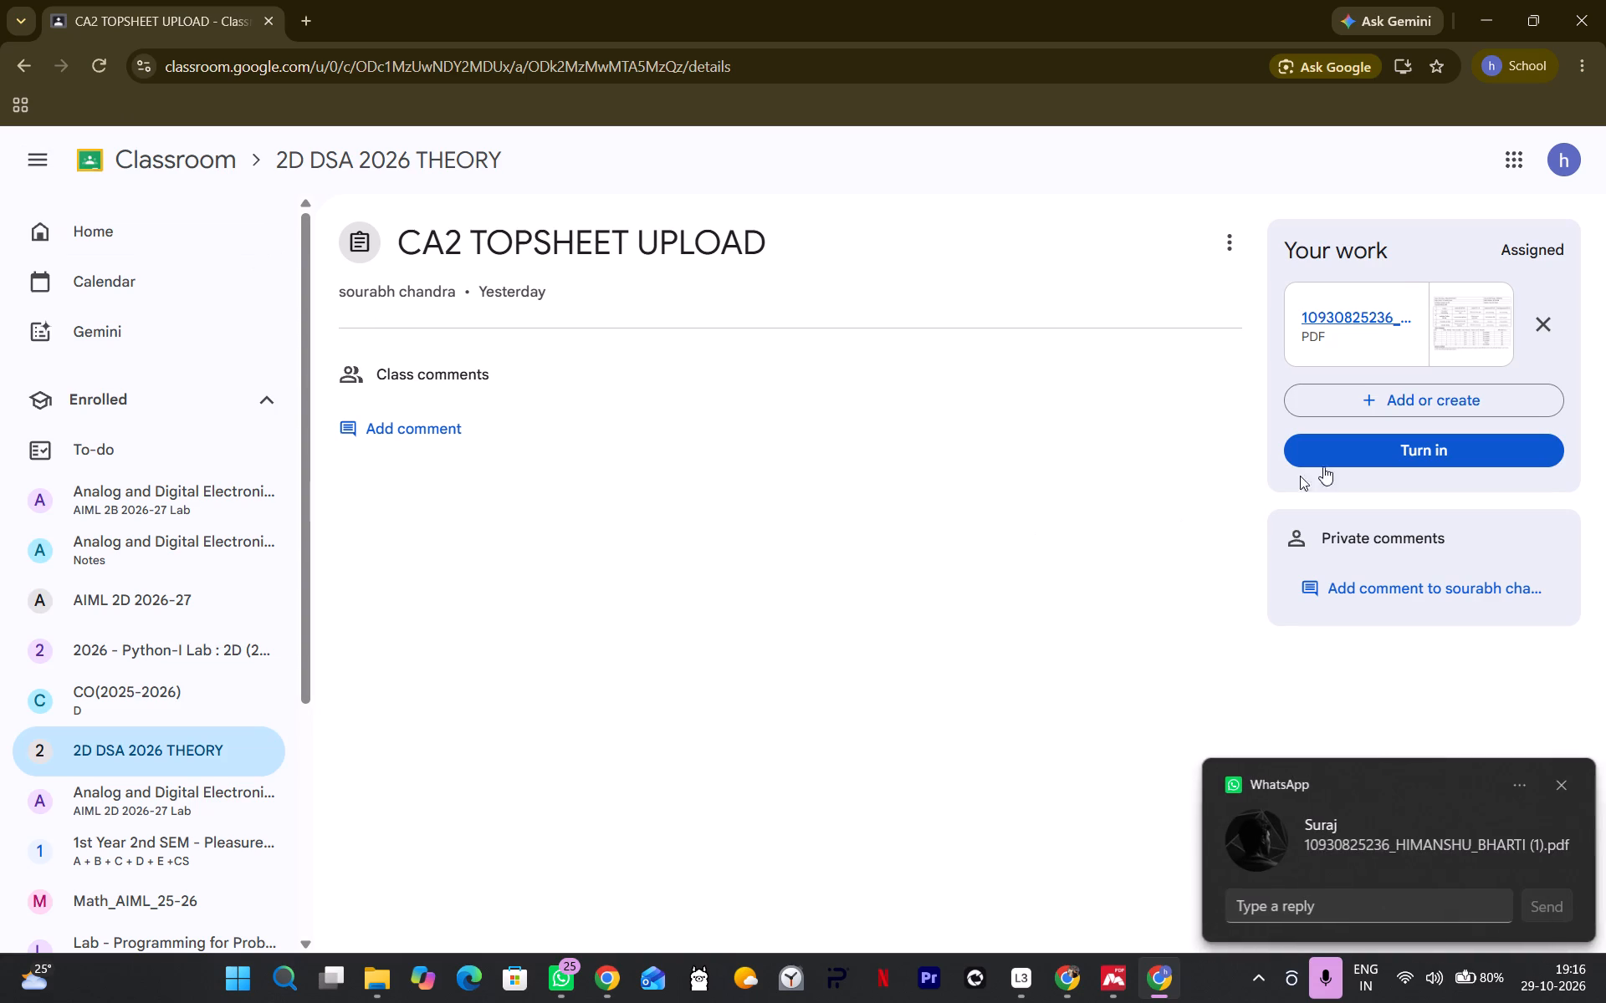
{"action": "left_click", "coordinate": [1462, 445]}
{"action": "left_click", "coordinate": [1019, 618]}
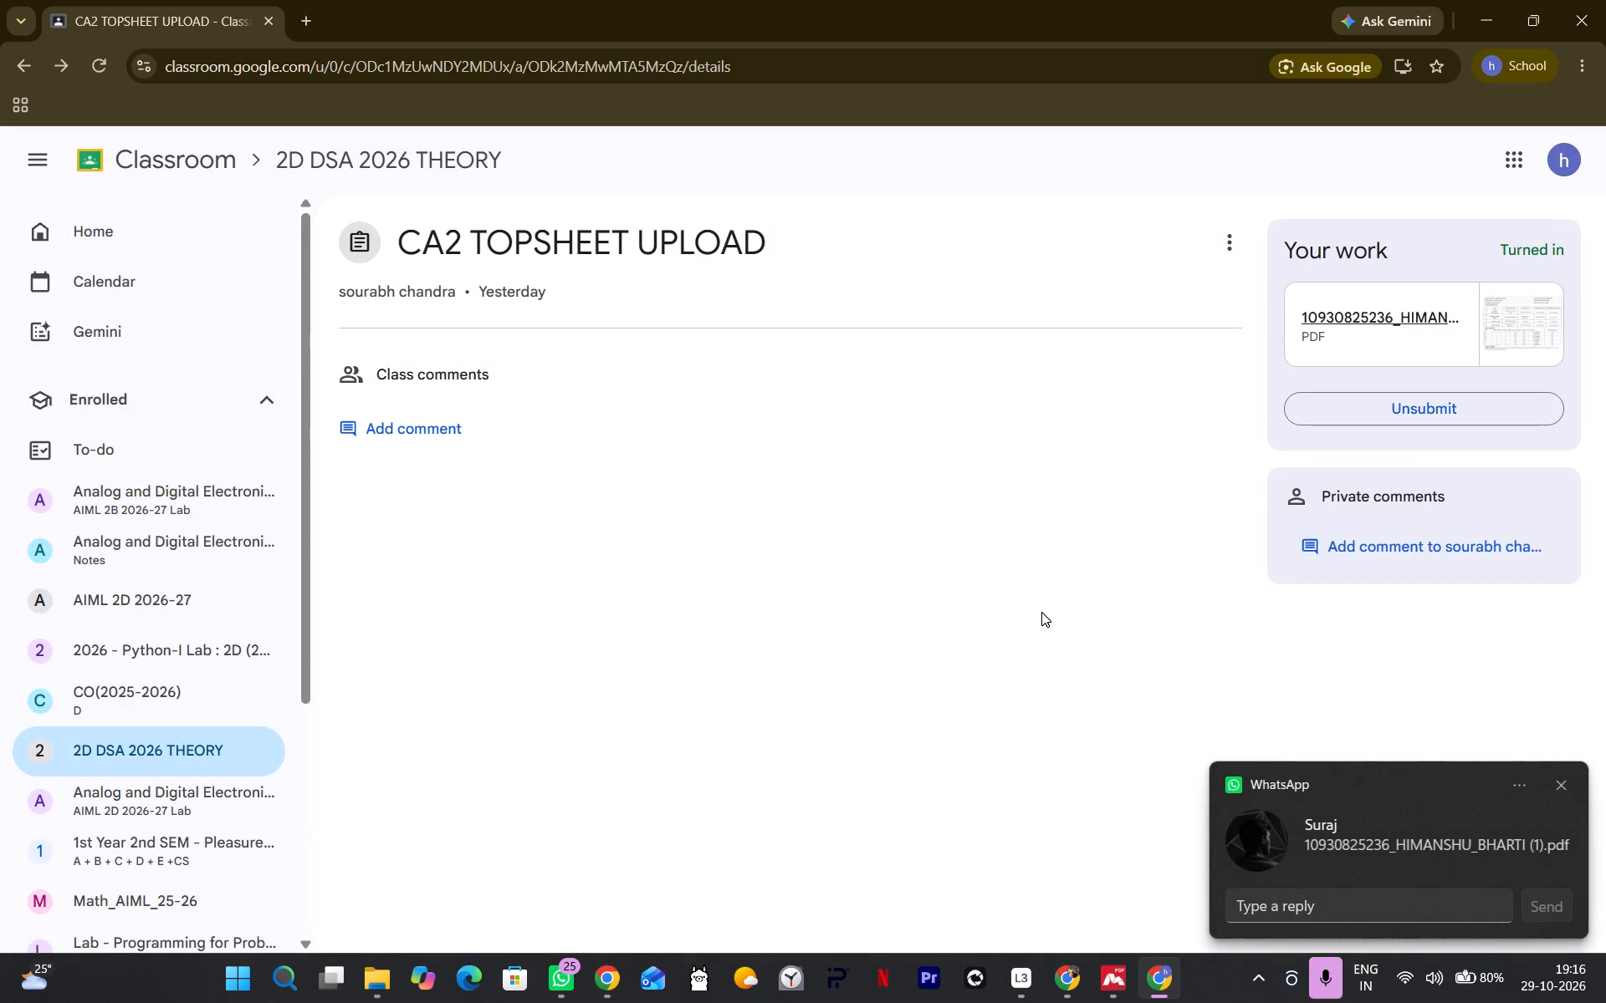
{"action": "scroll", "coordinate": [1041, 611], "scroll_direction": "down", "scroll_amount": 3}
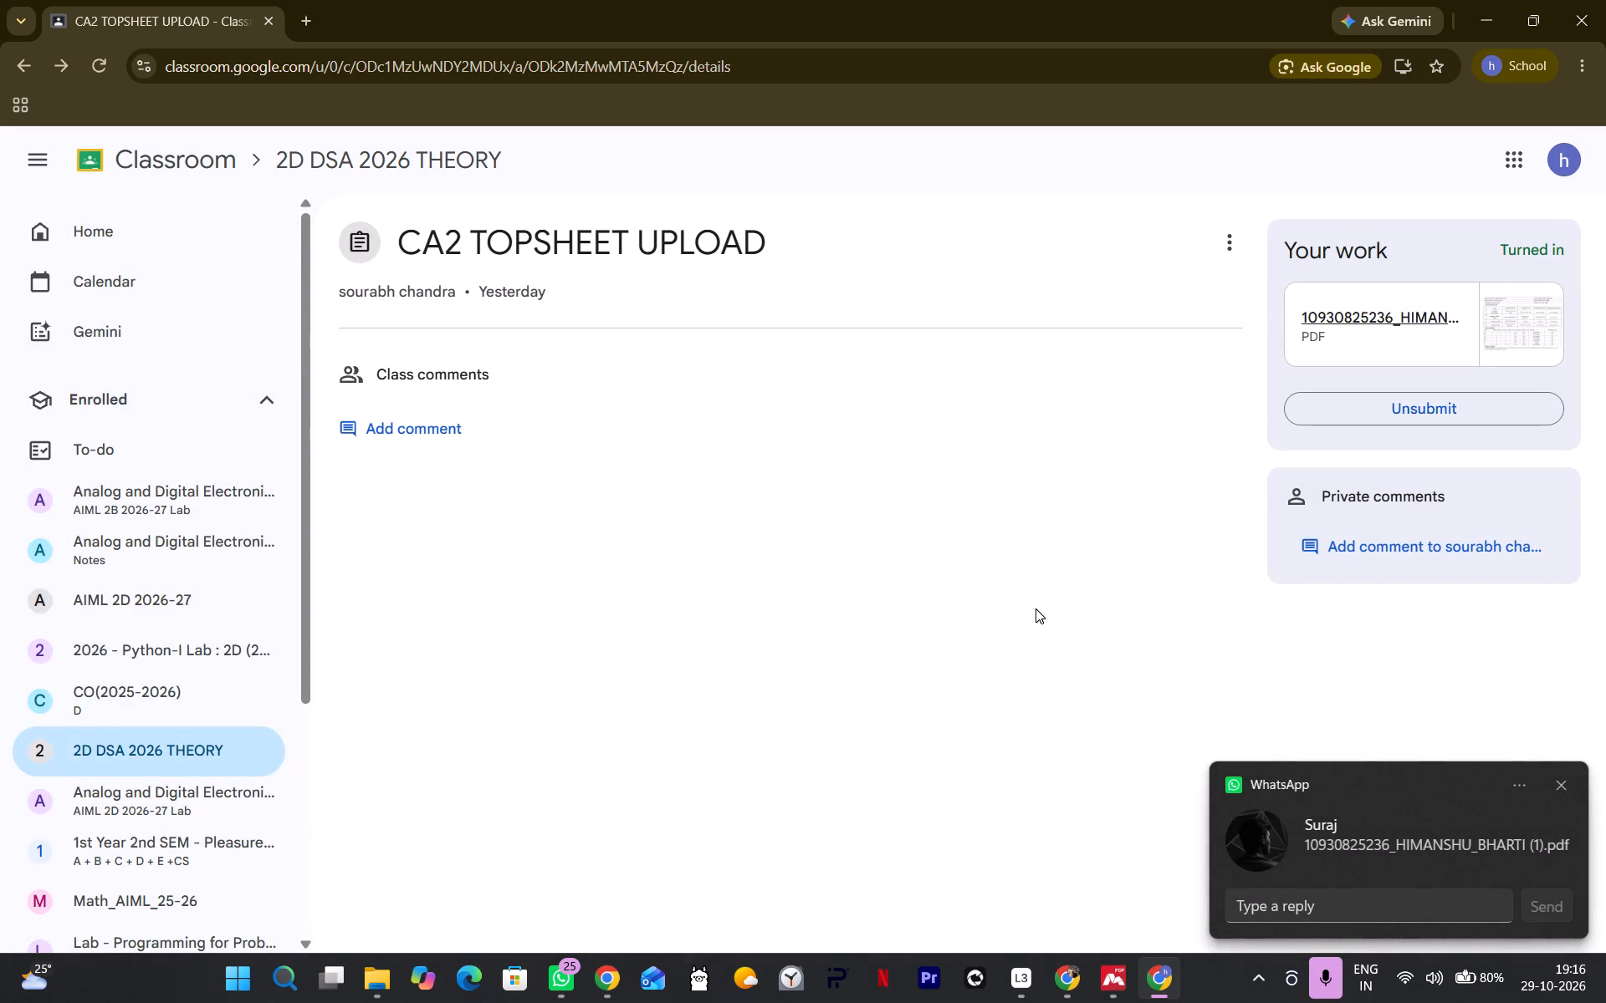
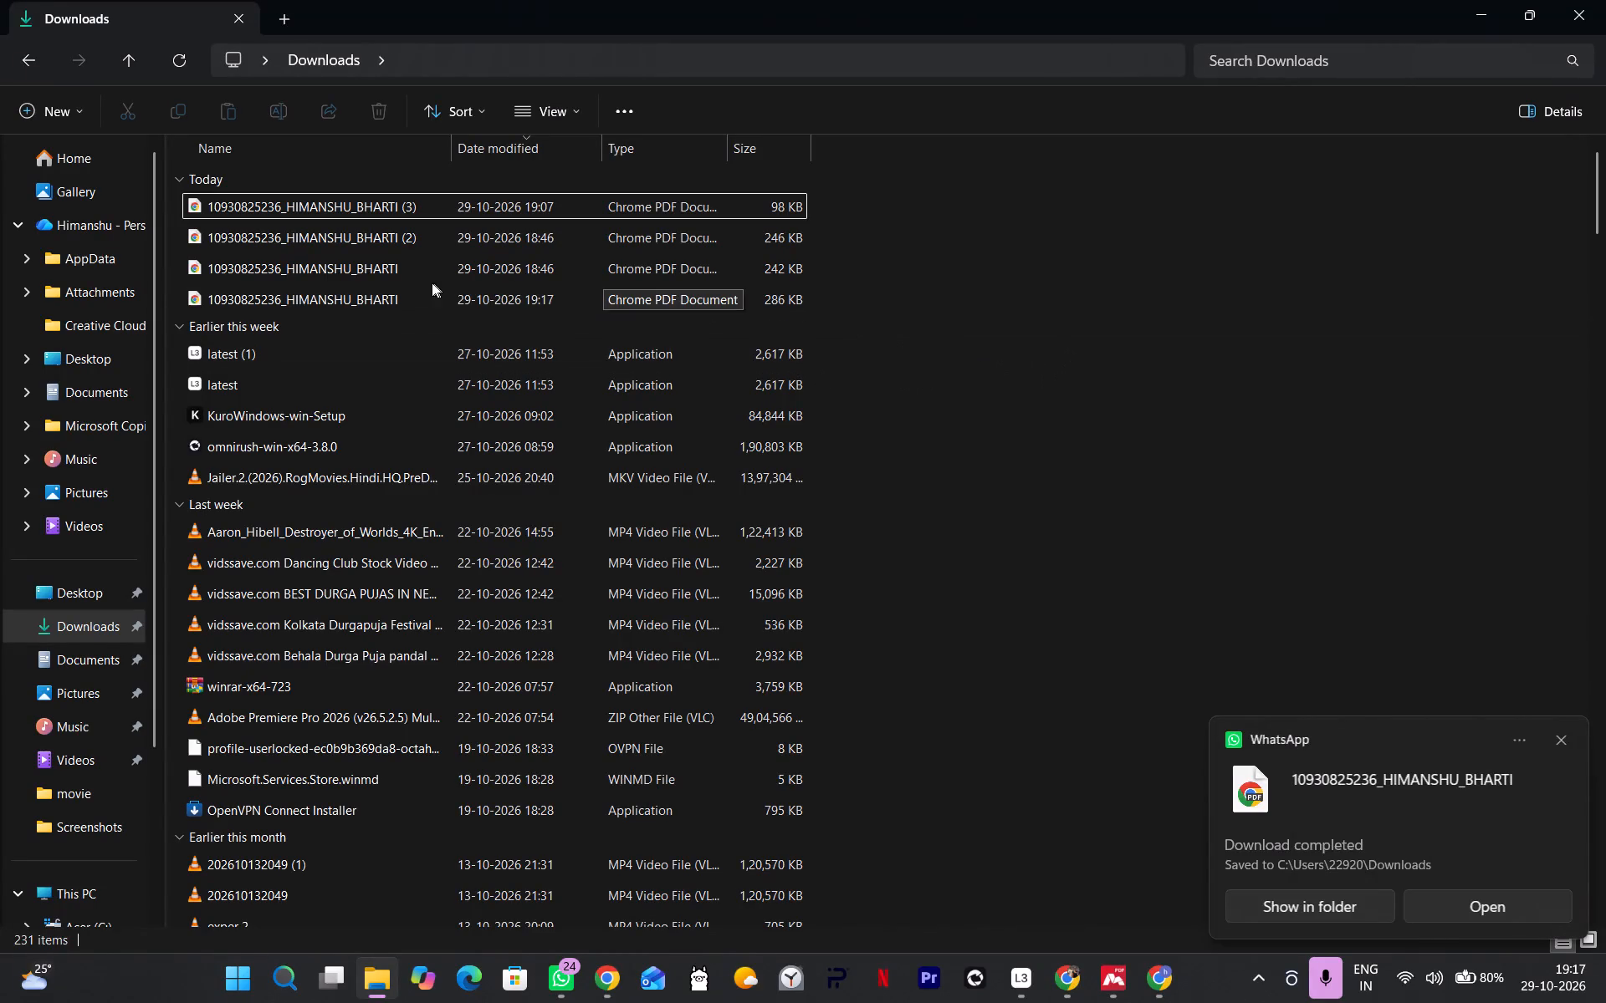
{"action": "double_click", "coordinate": [408, 302]}
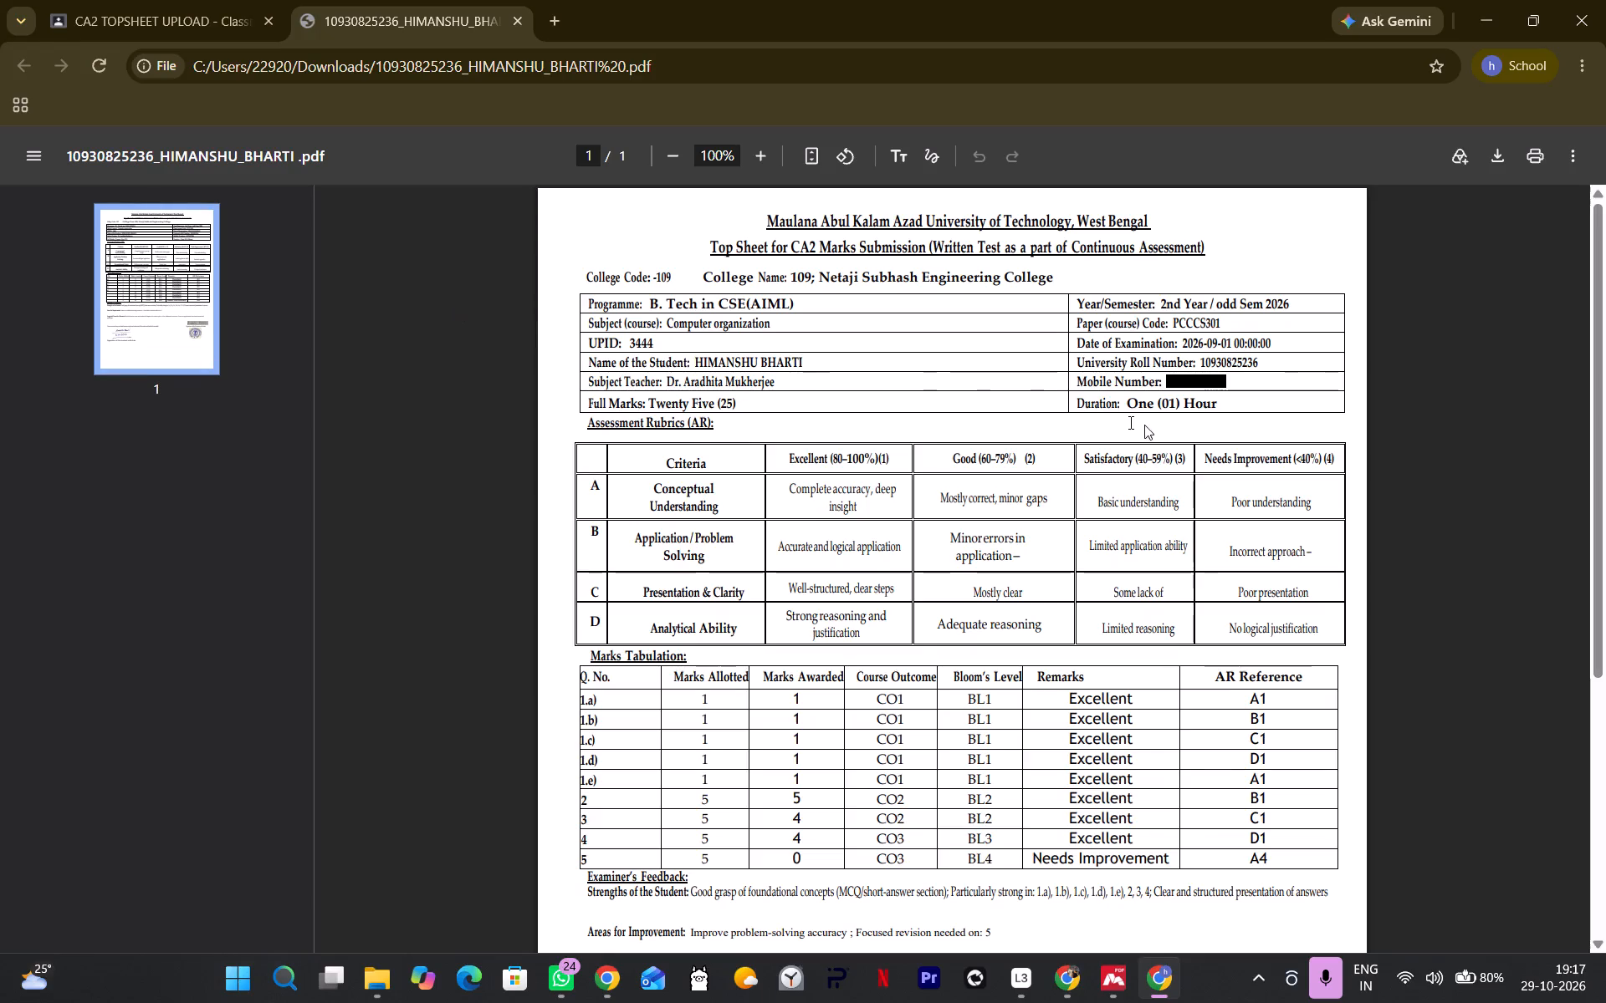
{"action": "scroll", "coordinate": [1151, 420], "scroll_direction": "down", "scroll_amount": 8}
{"action": "scroll", "coordinate": [1144, 422], "scroll_direction": "up", "scroll_amount": 7}
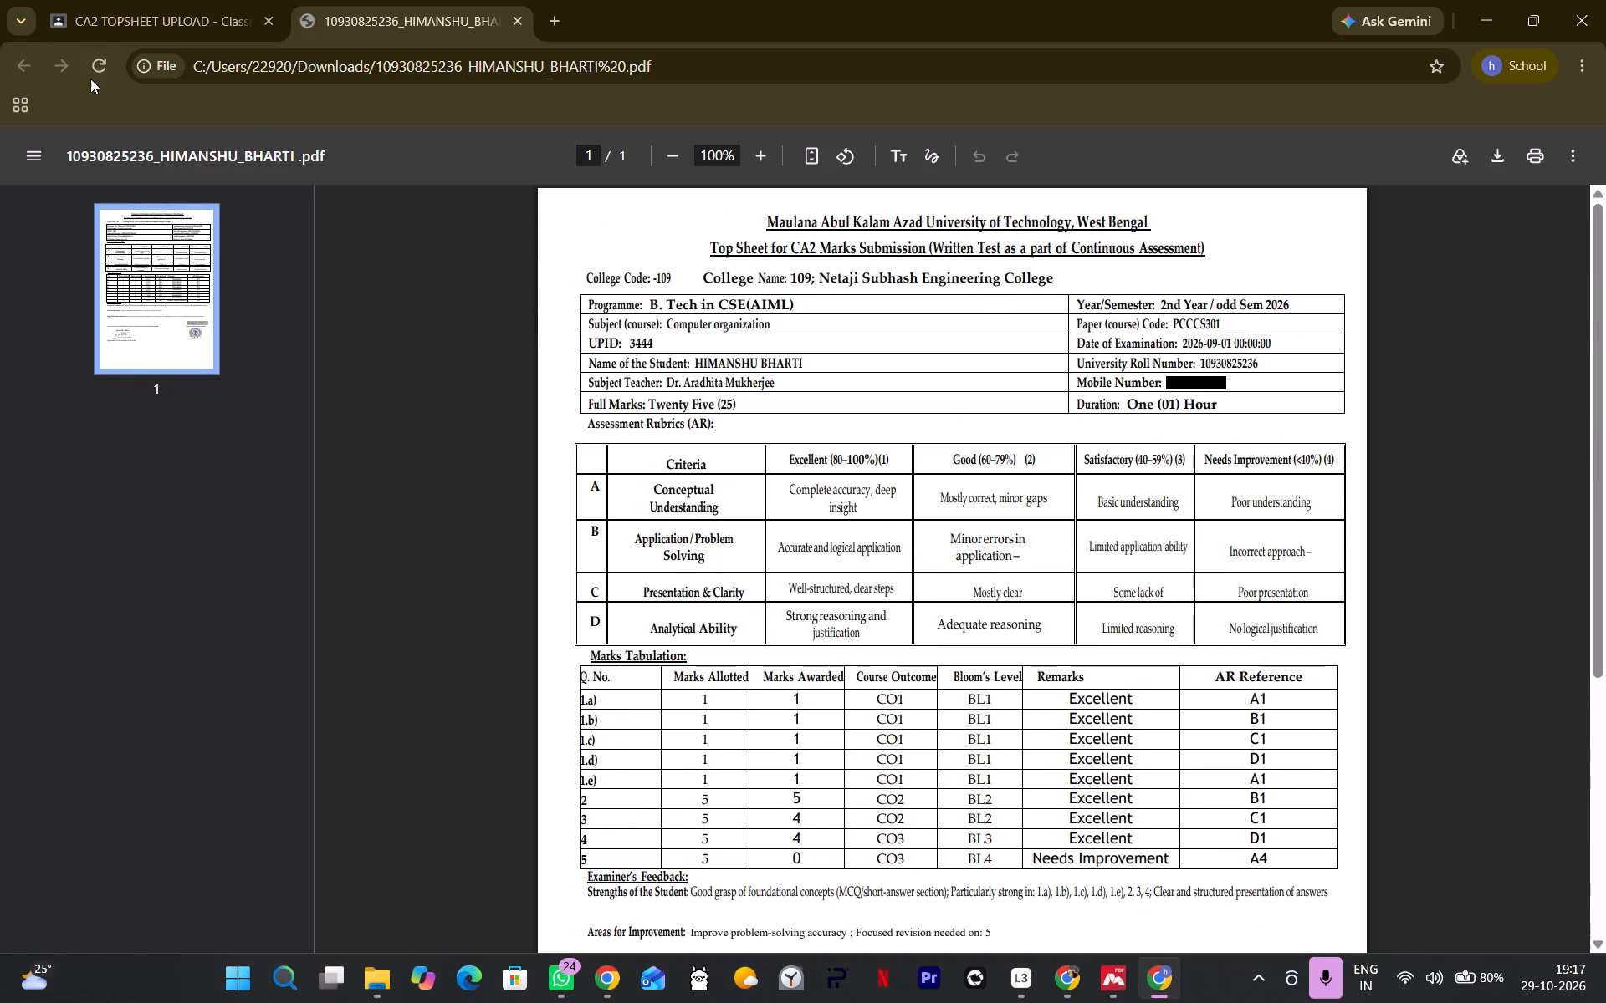
{"action": "left_click", "coordinate": [376, 980]}
{"action": "left_click", "coordinate": [351, 257]}
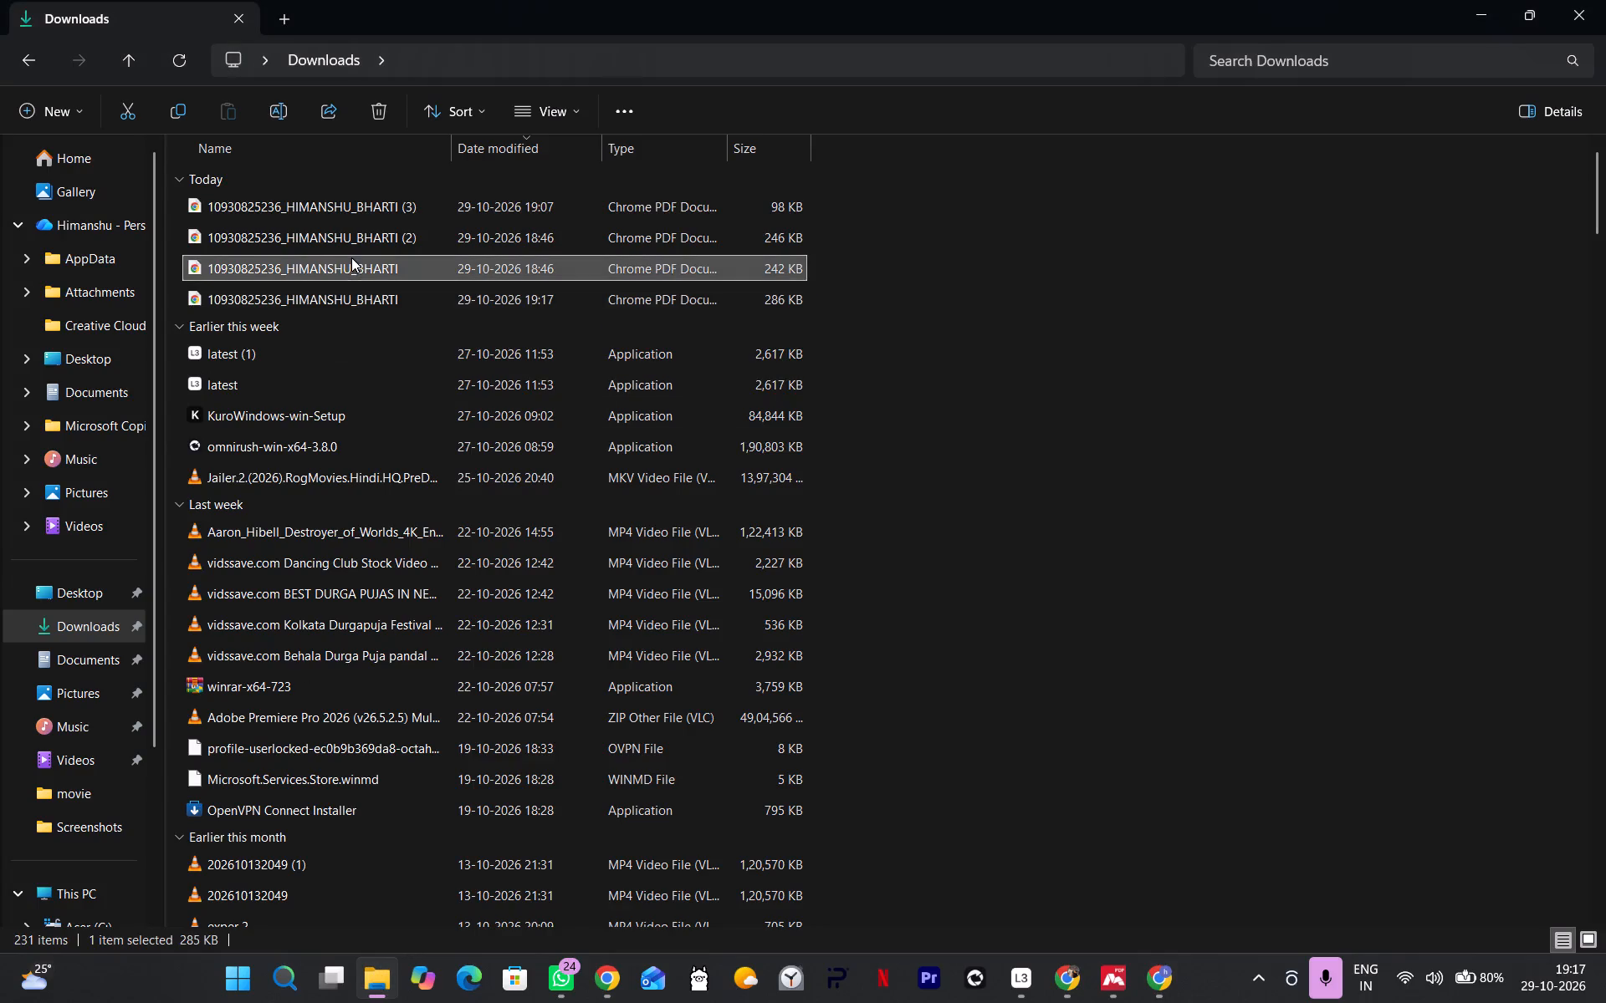
{"action": "right_click", "coordinate": [353, 257]}
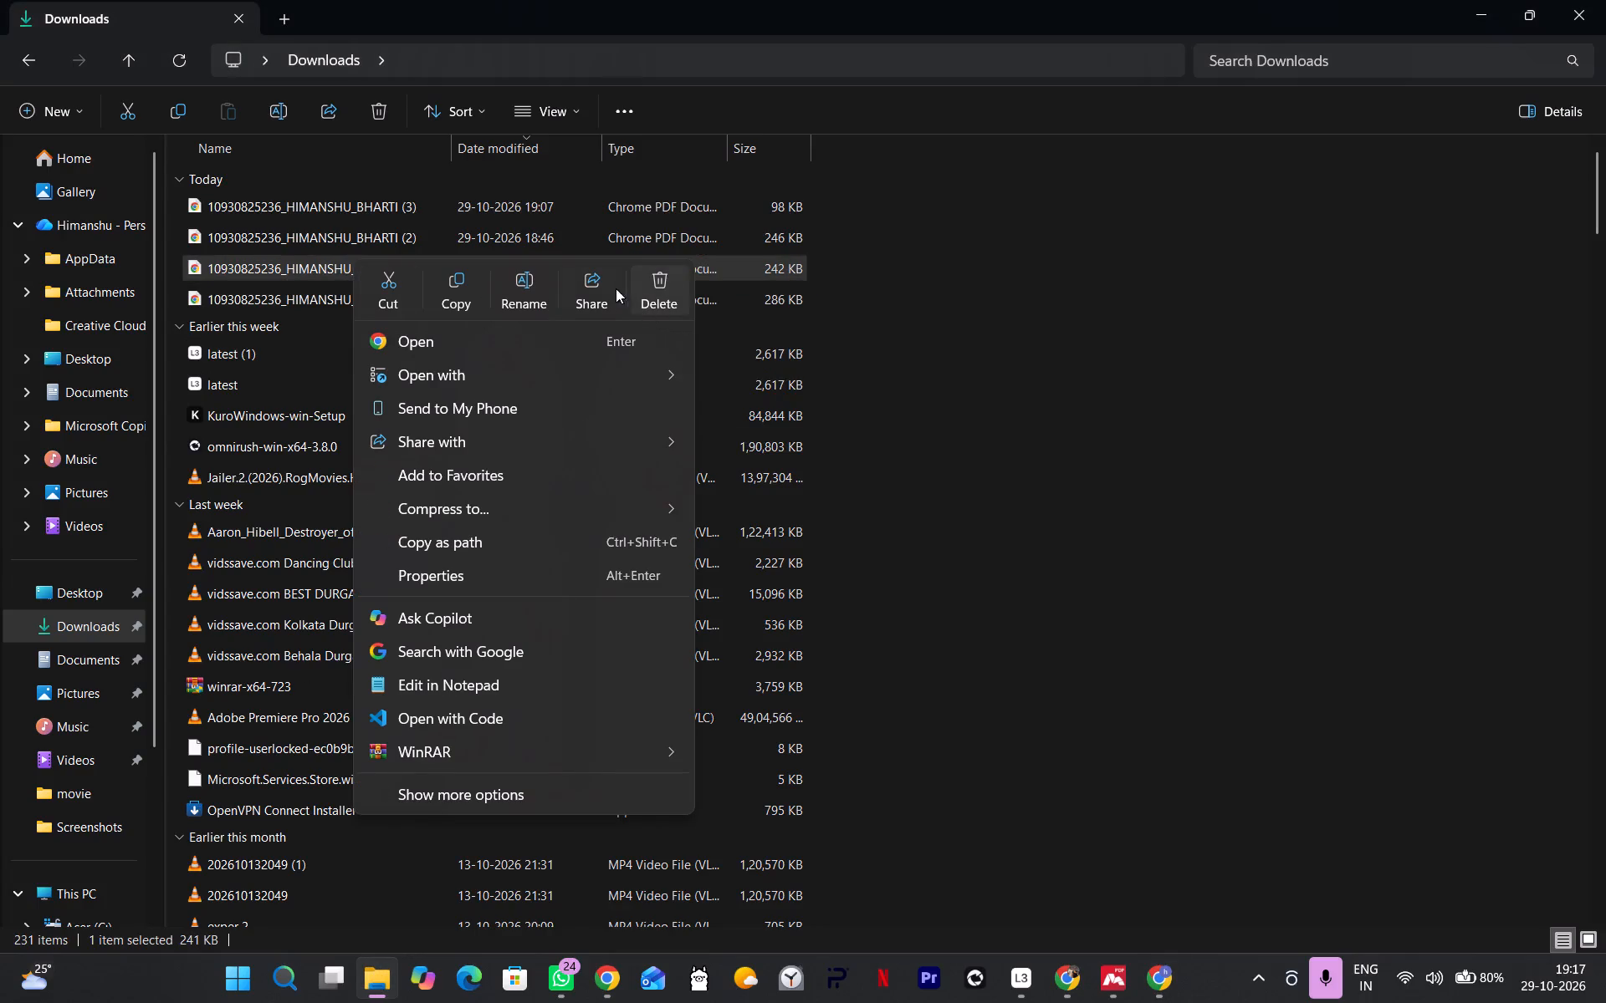
{"action": "left_click", "coordinate": [651, 284]}
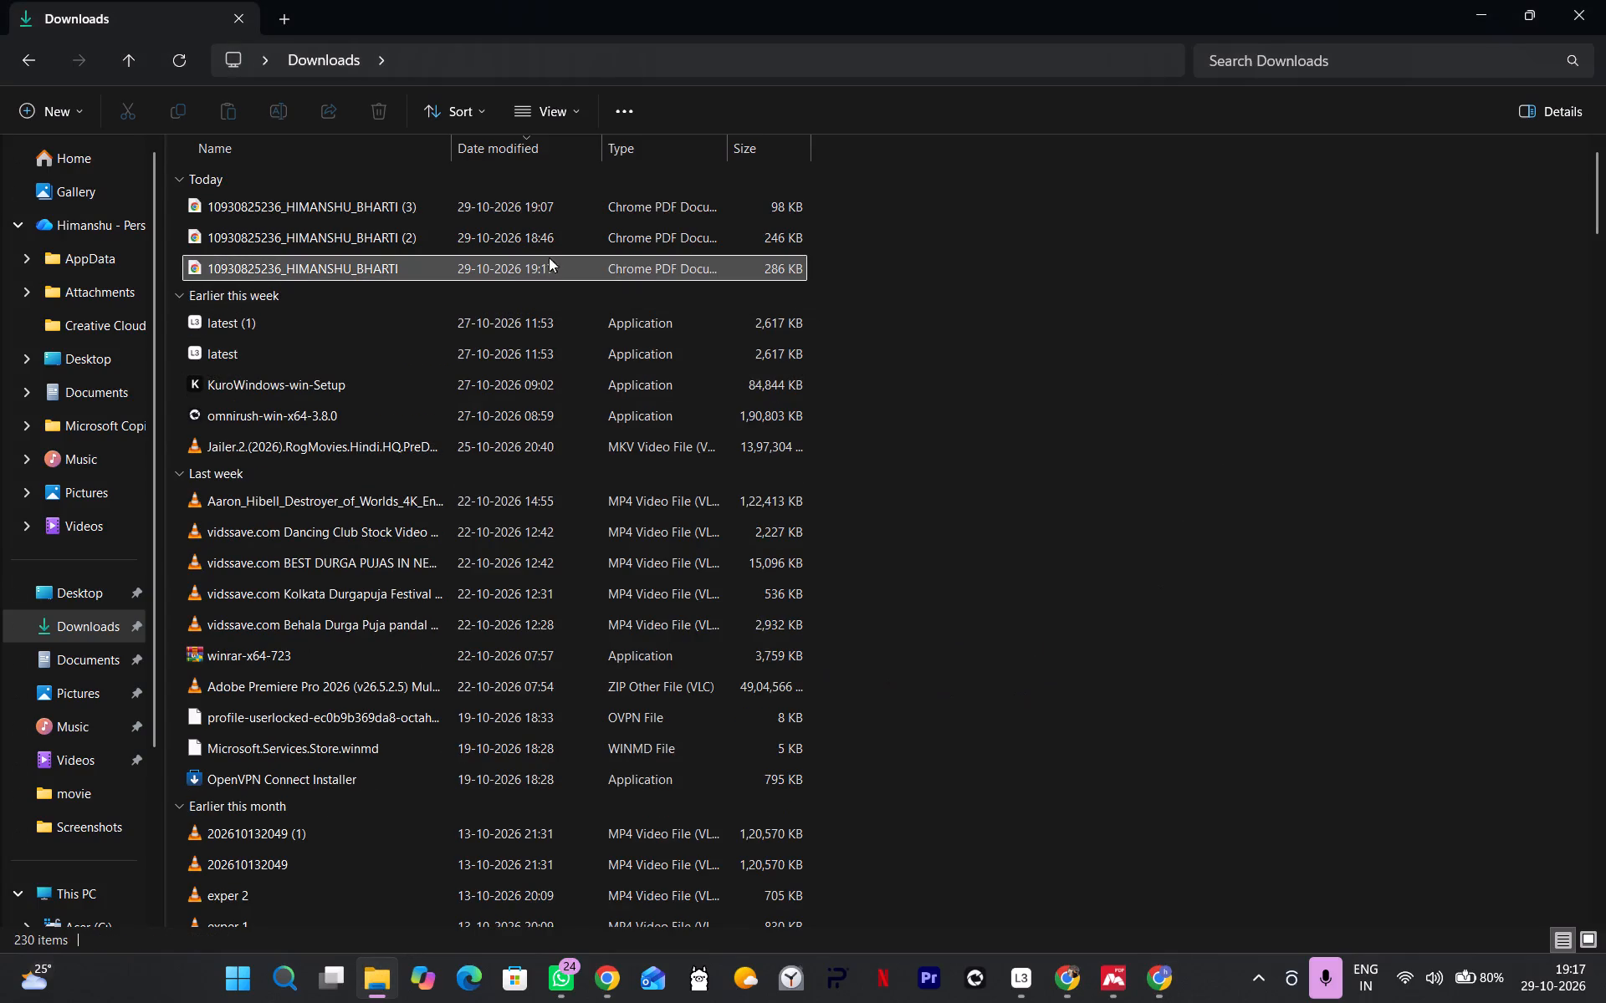
Open the remaining 286 KB top sheet PDF from Downloads and check it down to the marks table, feedback and signatures.
{"action": "double_click", "coordinate": [534, 268]}
{"action": "scroll", "coordinate": [1037, 363], "scroll_direction": "down", "scroll_amount": 2}
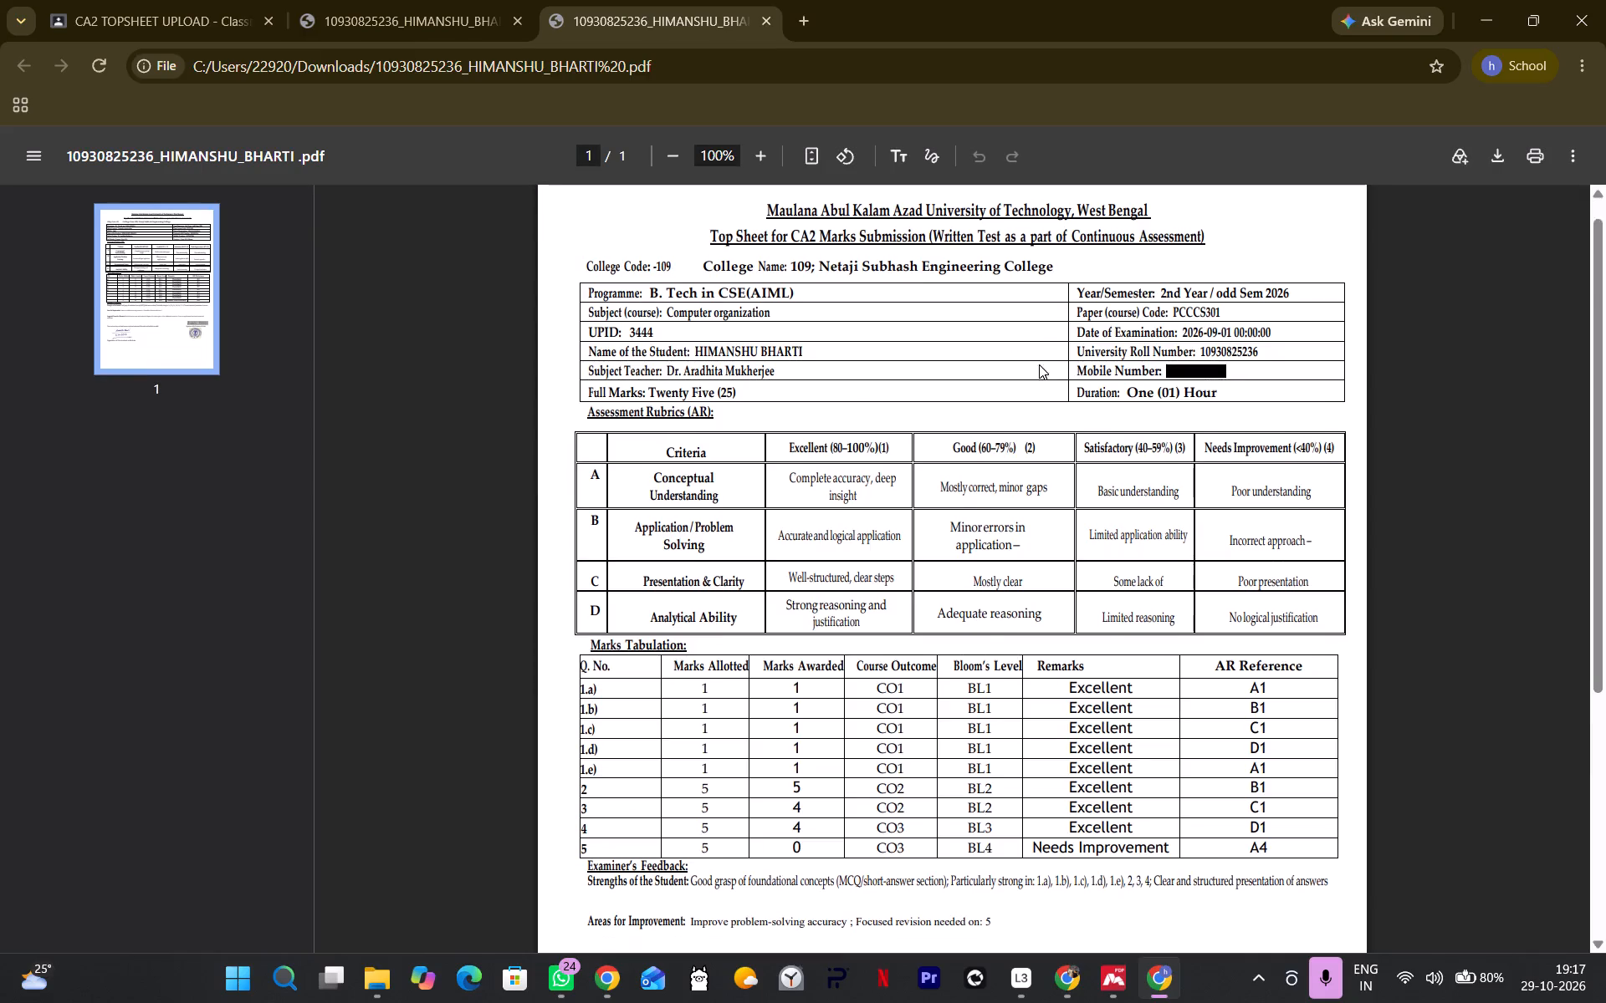
{"action": "scroll", "coordinate": [1039, 364], "scroll_direction": "down", "scroll_amount": 6}
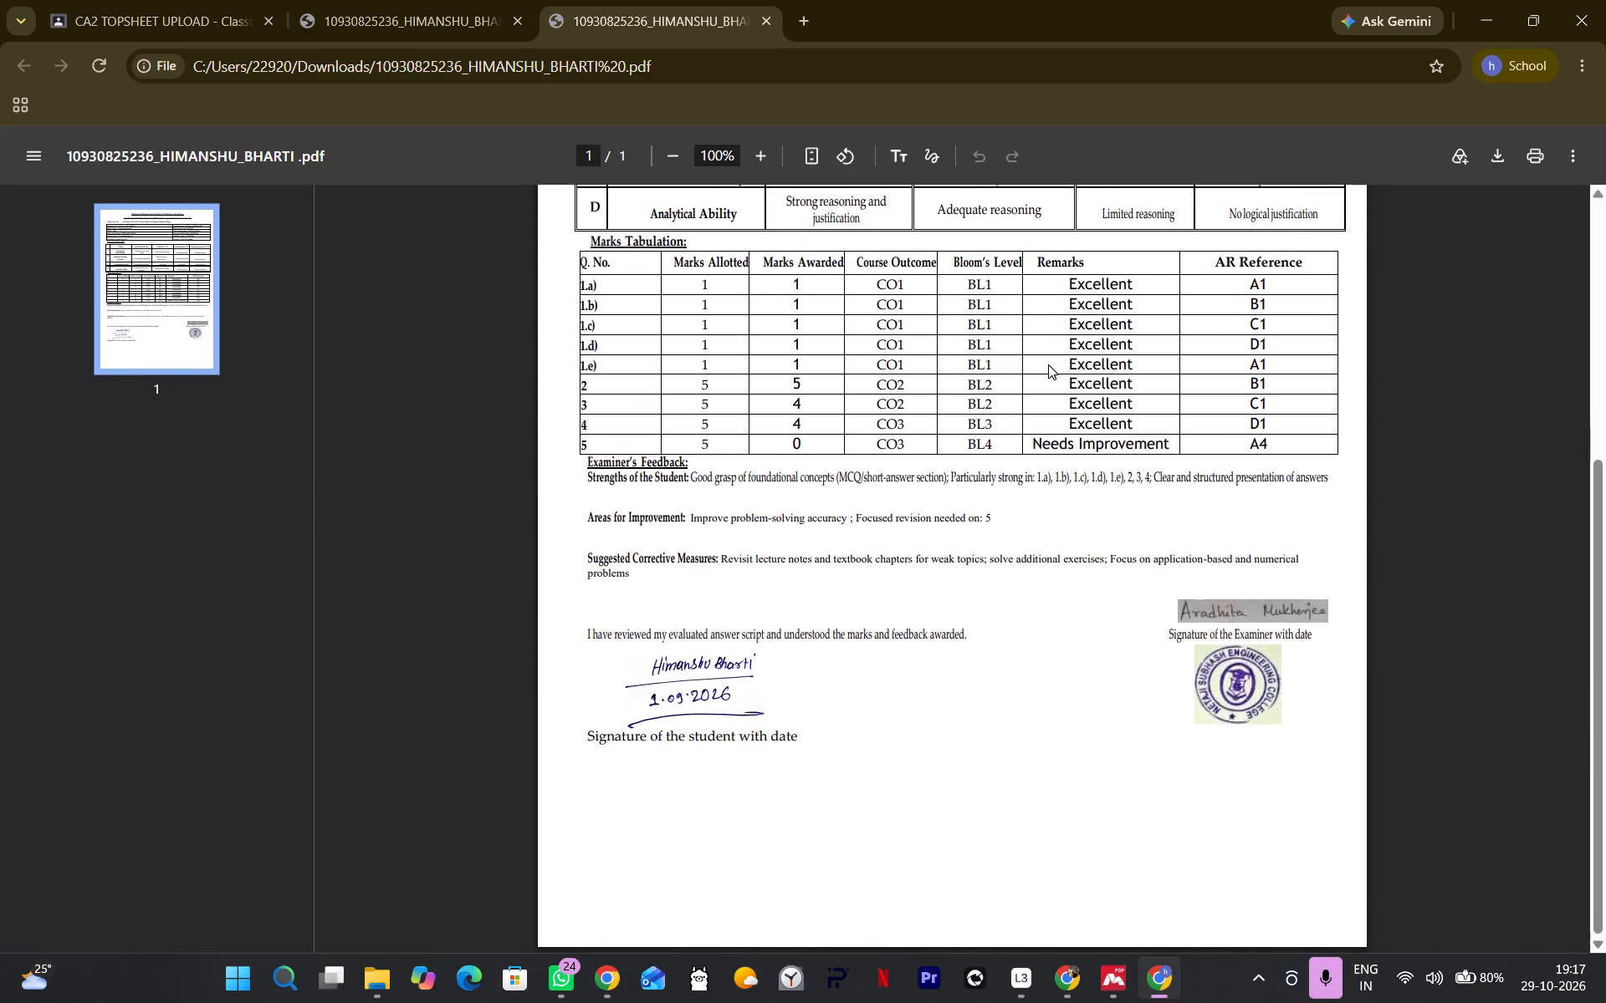
Search the web for "pdf compressor" in a new tab and open iLovePDF's Compress PDF page.
{"action": "left_click", "coordinate": [804, 15]}
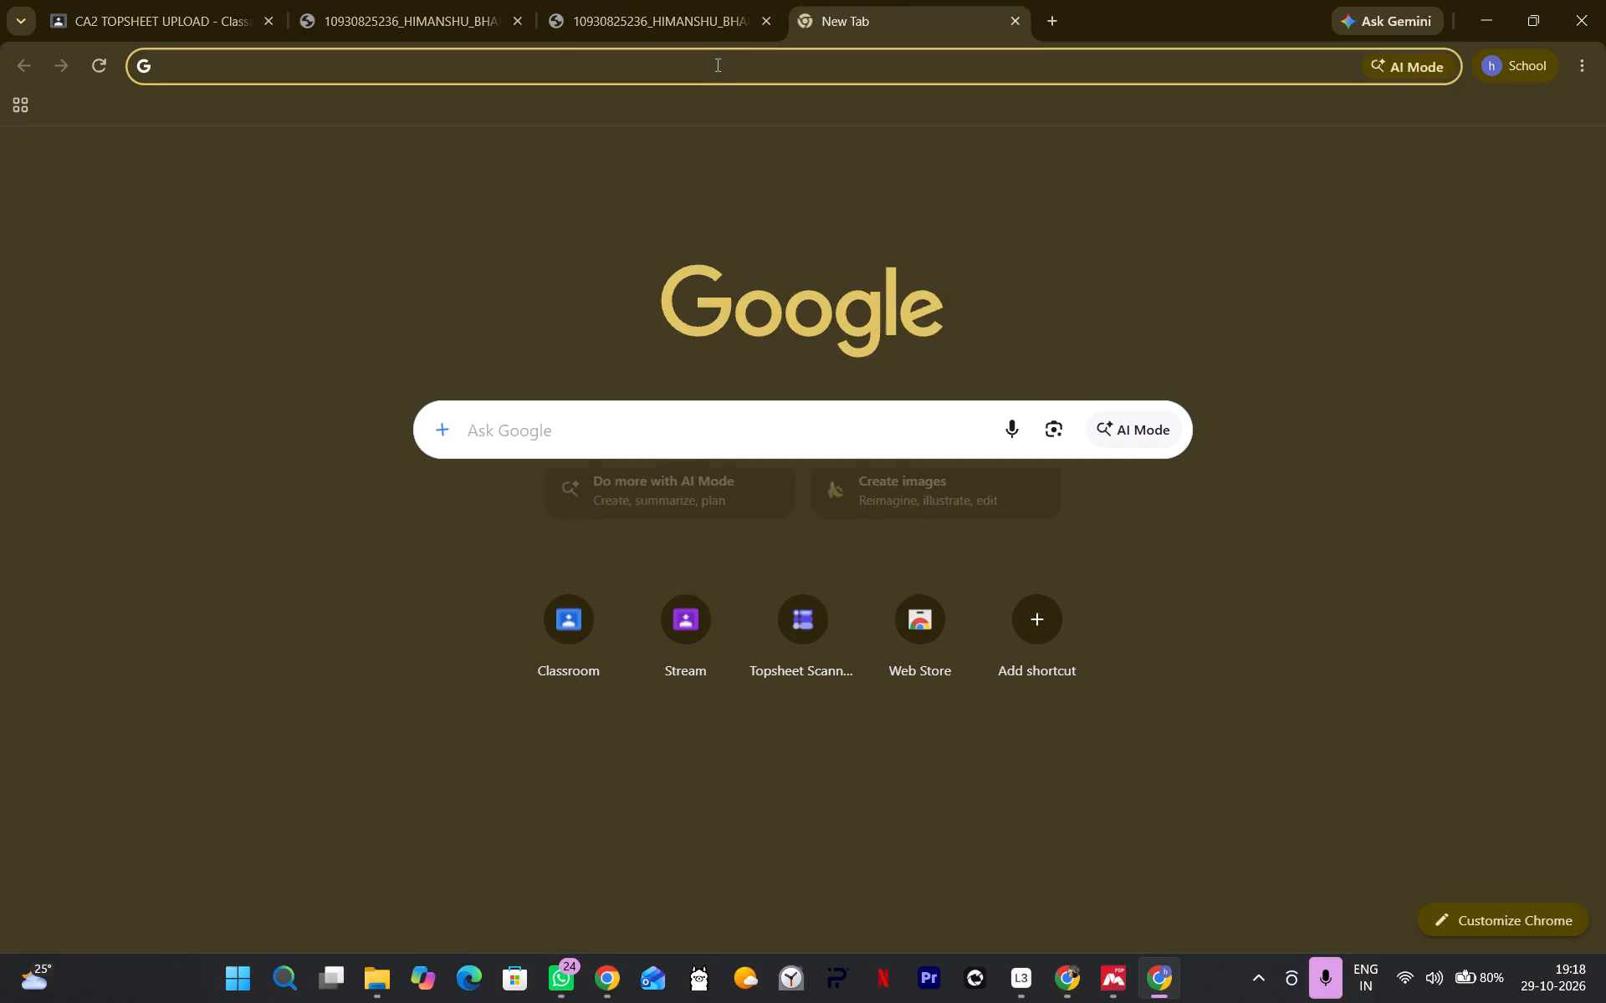
{"action": "left_click", "coordinate": [722, 63]}
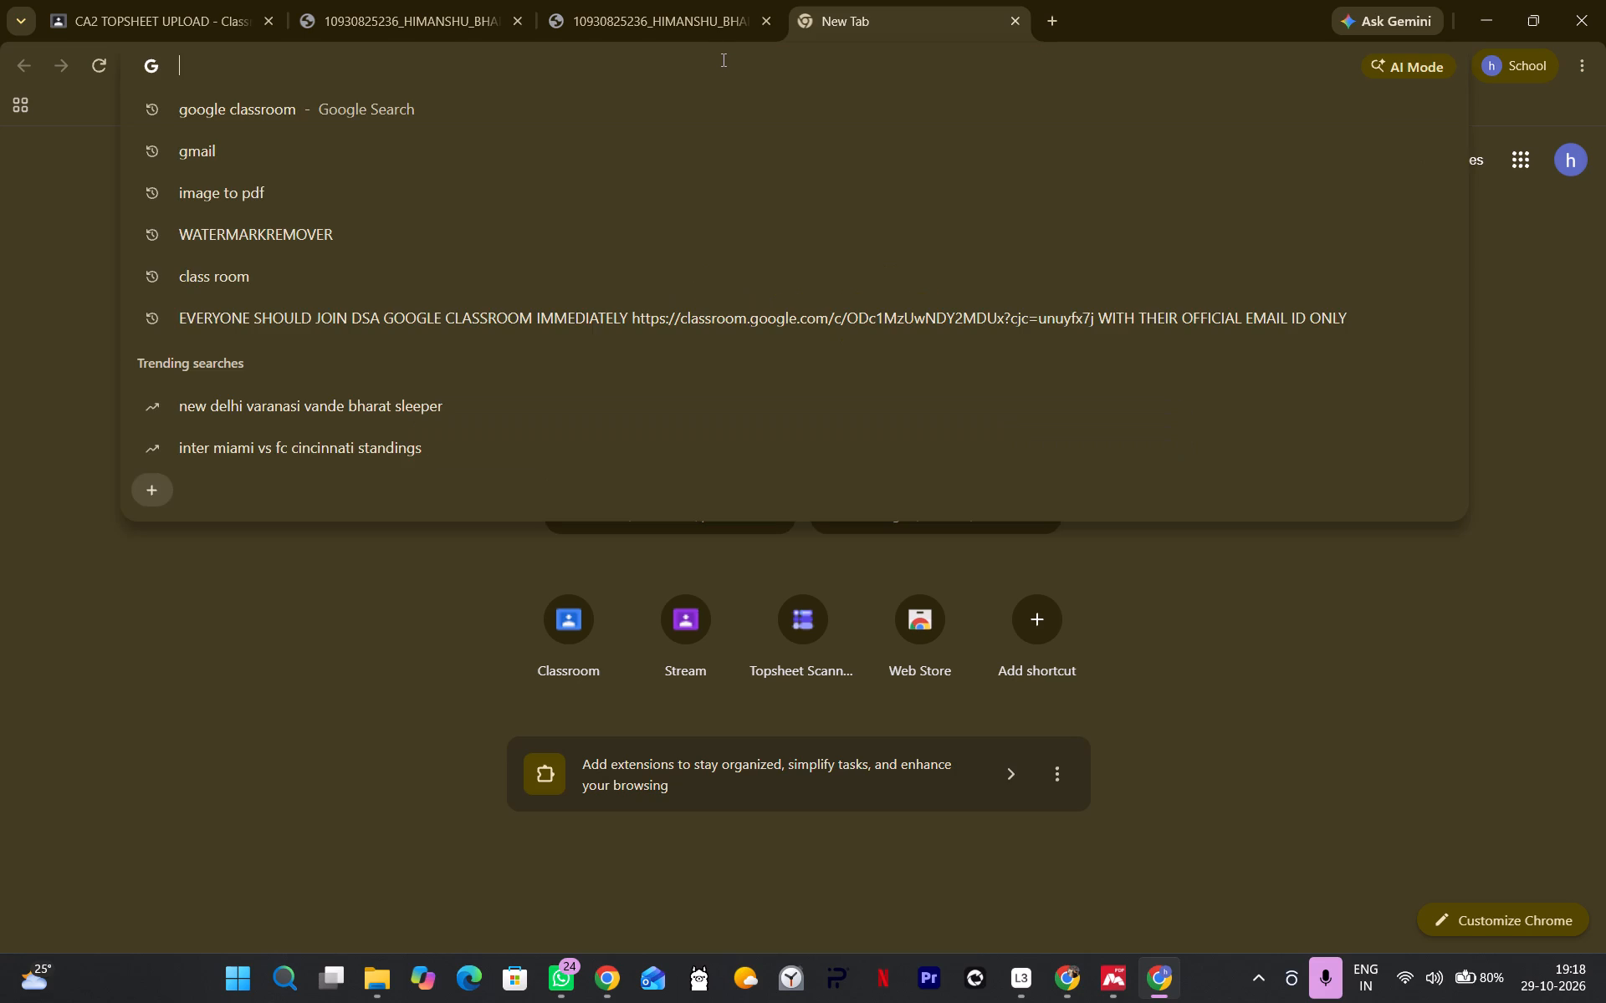
{"action": "key", "text": "p"}
{"action": "type", "text": "DF"}
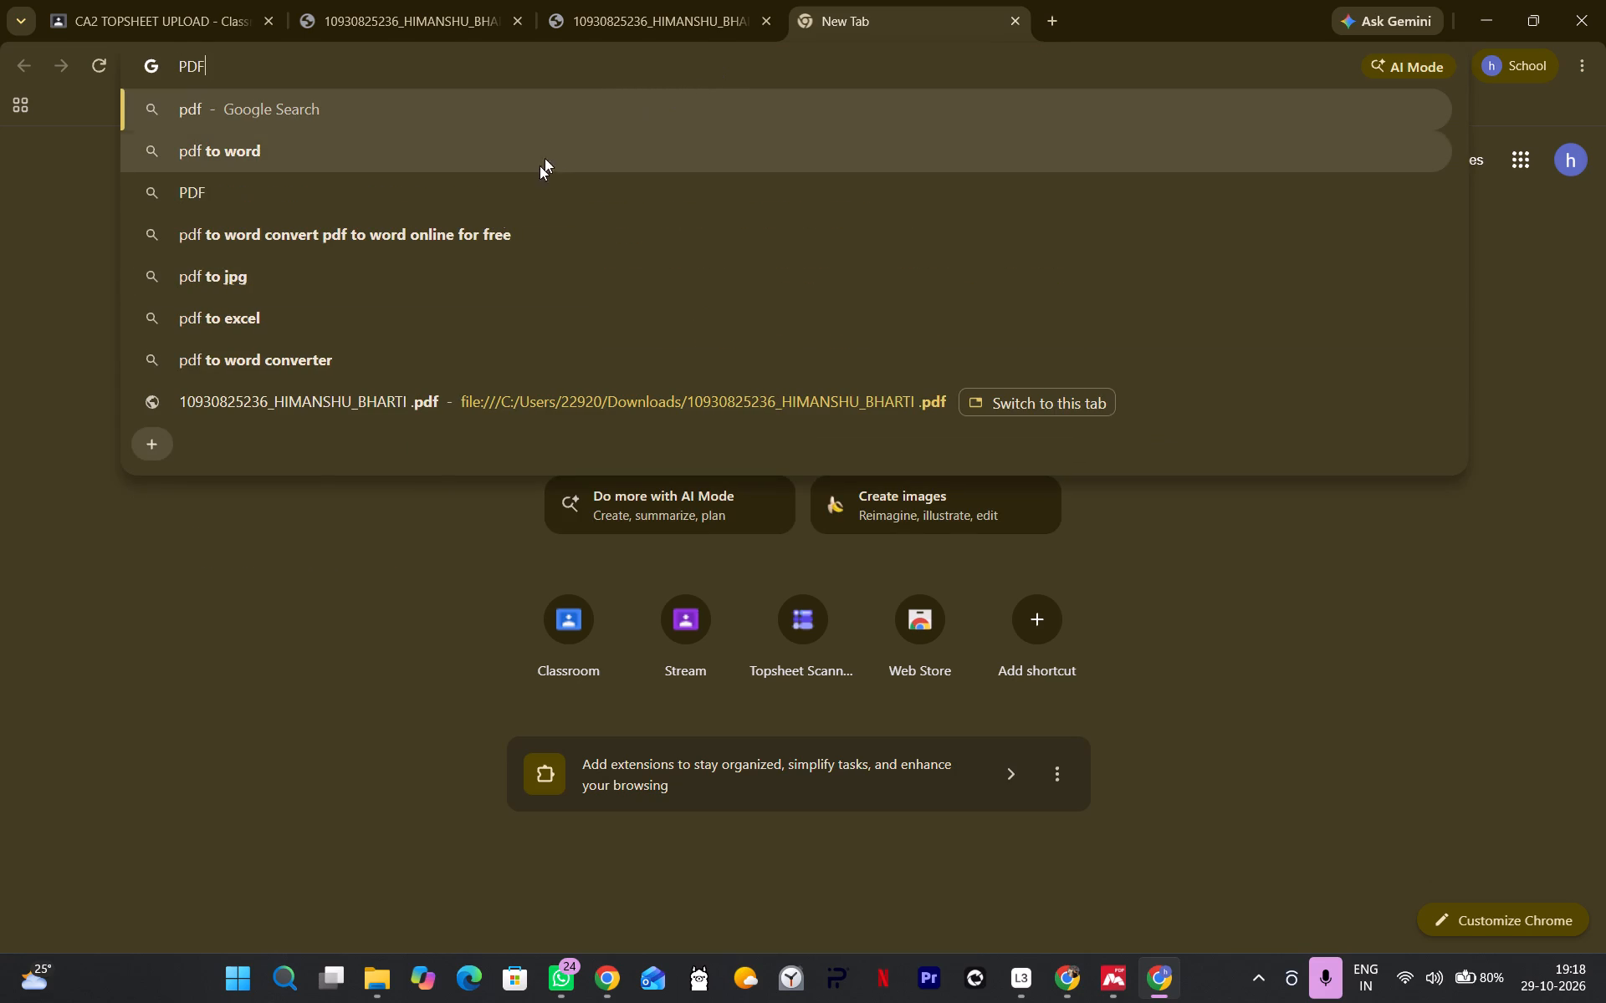
{"action": "key", "text": "space"}
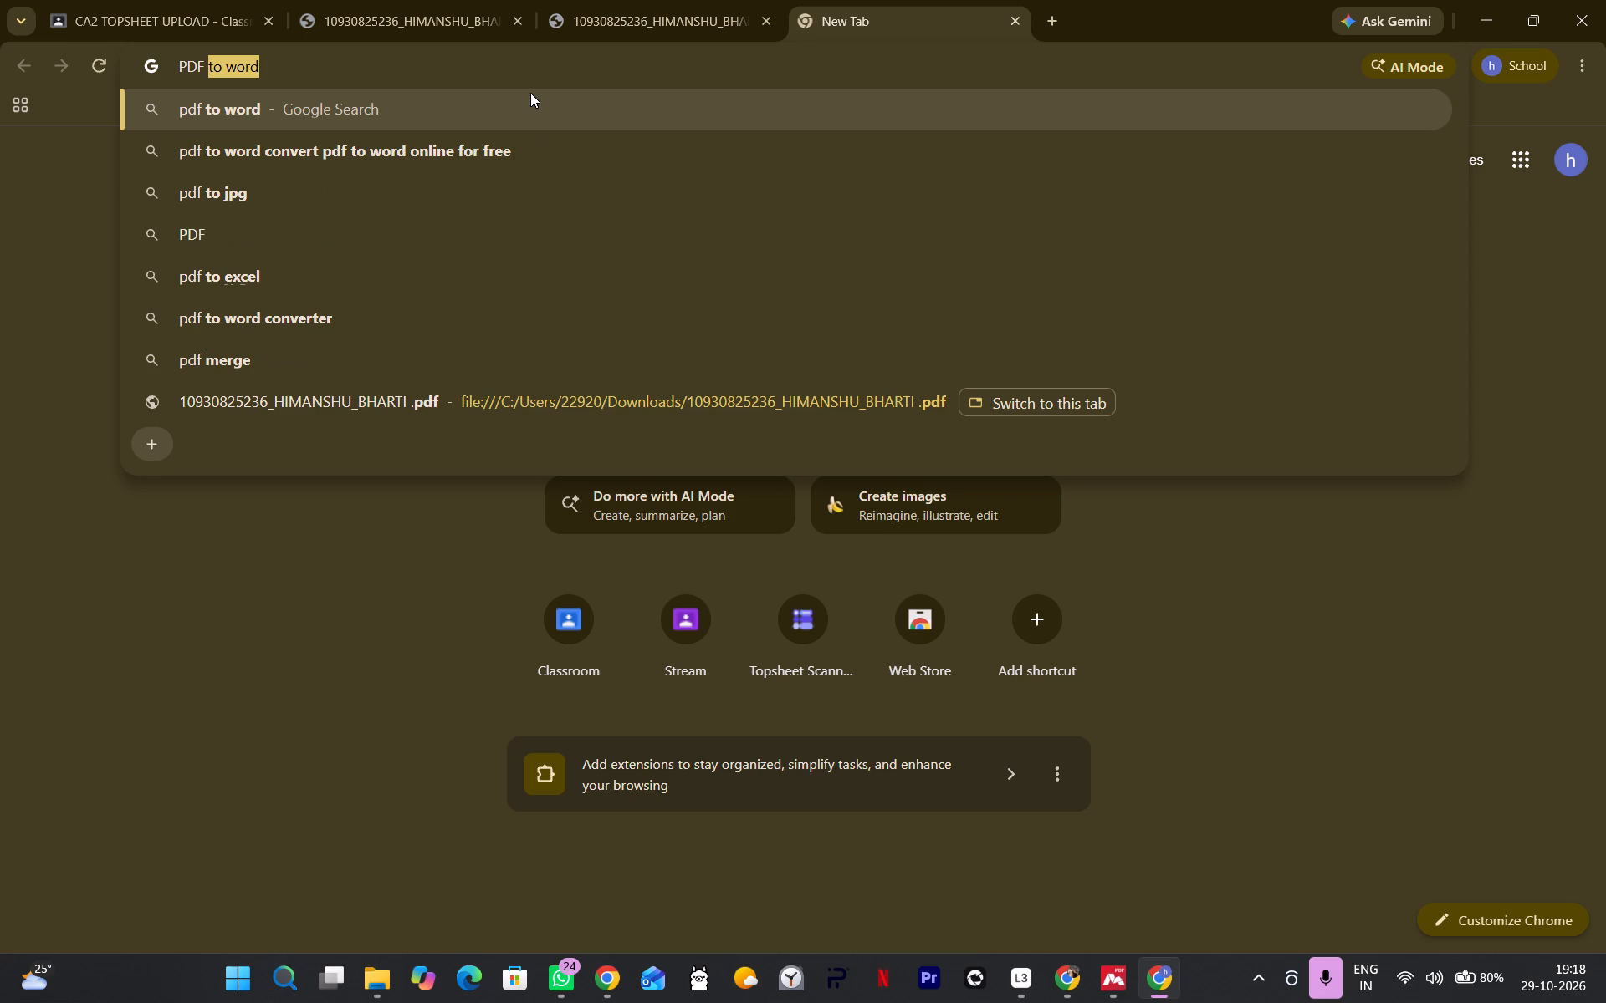
{"action": "key", "text": "c"}
{"action": "left_click", "coordinate": [389, 135]}
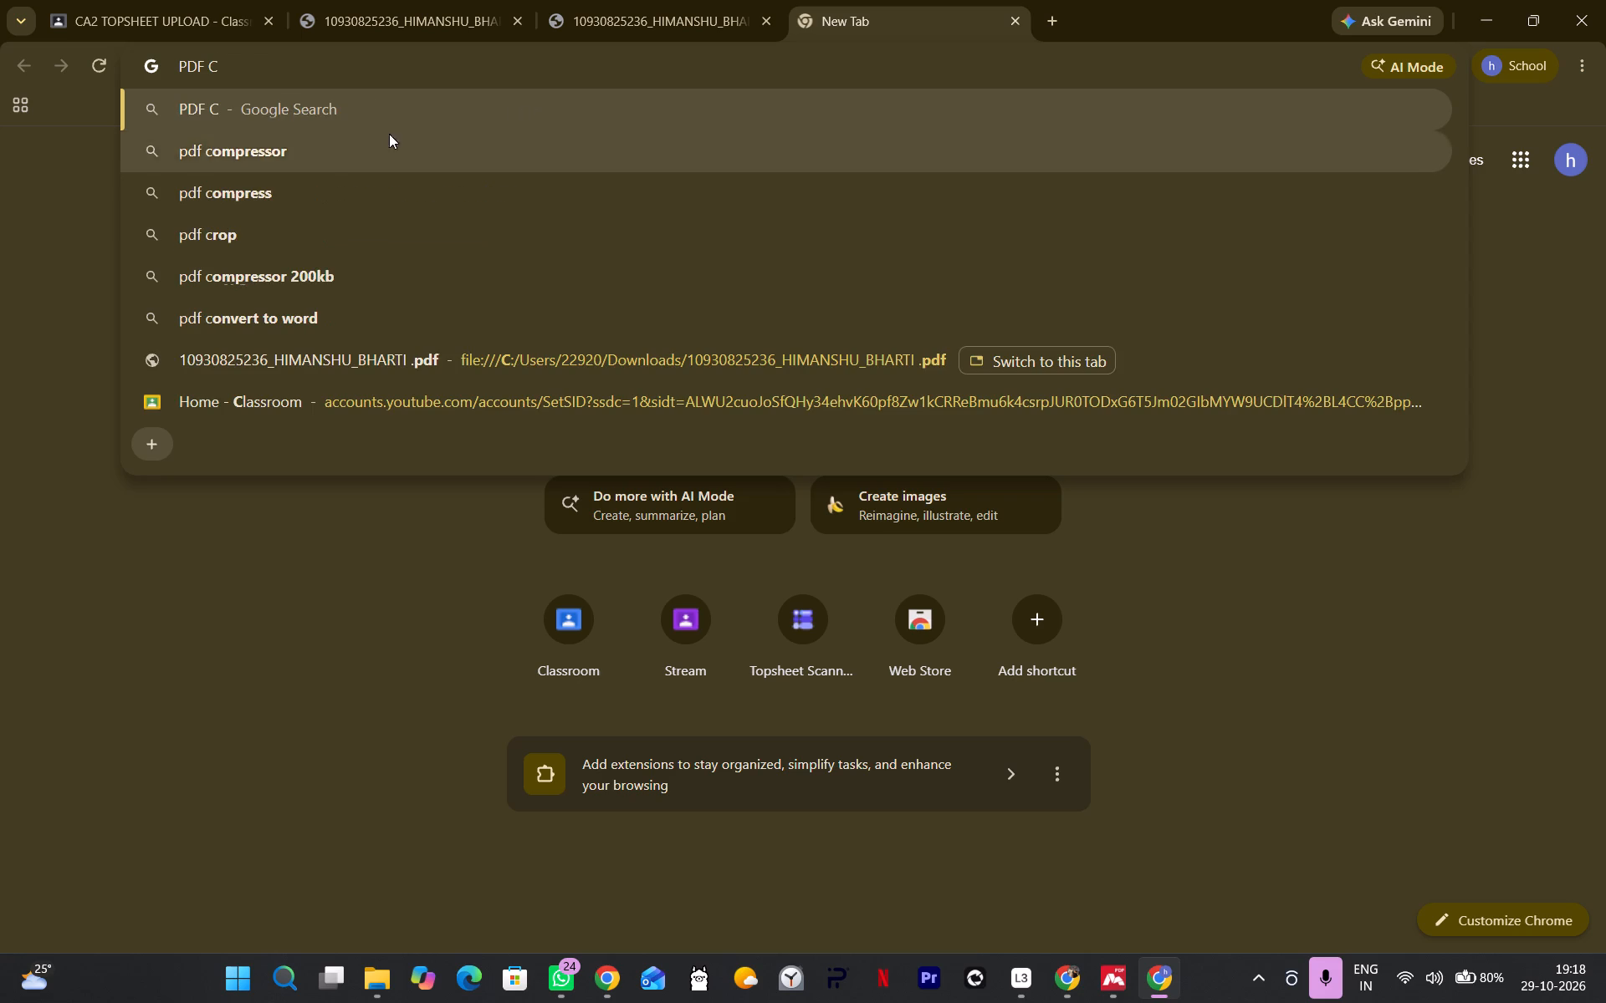
{"action": "left_click", "coordinate": [412, 411]}
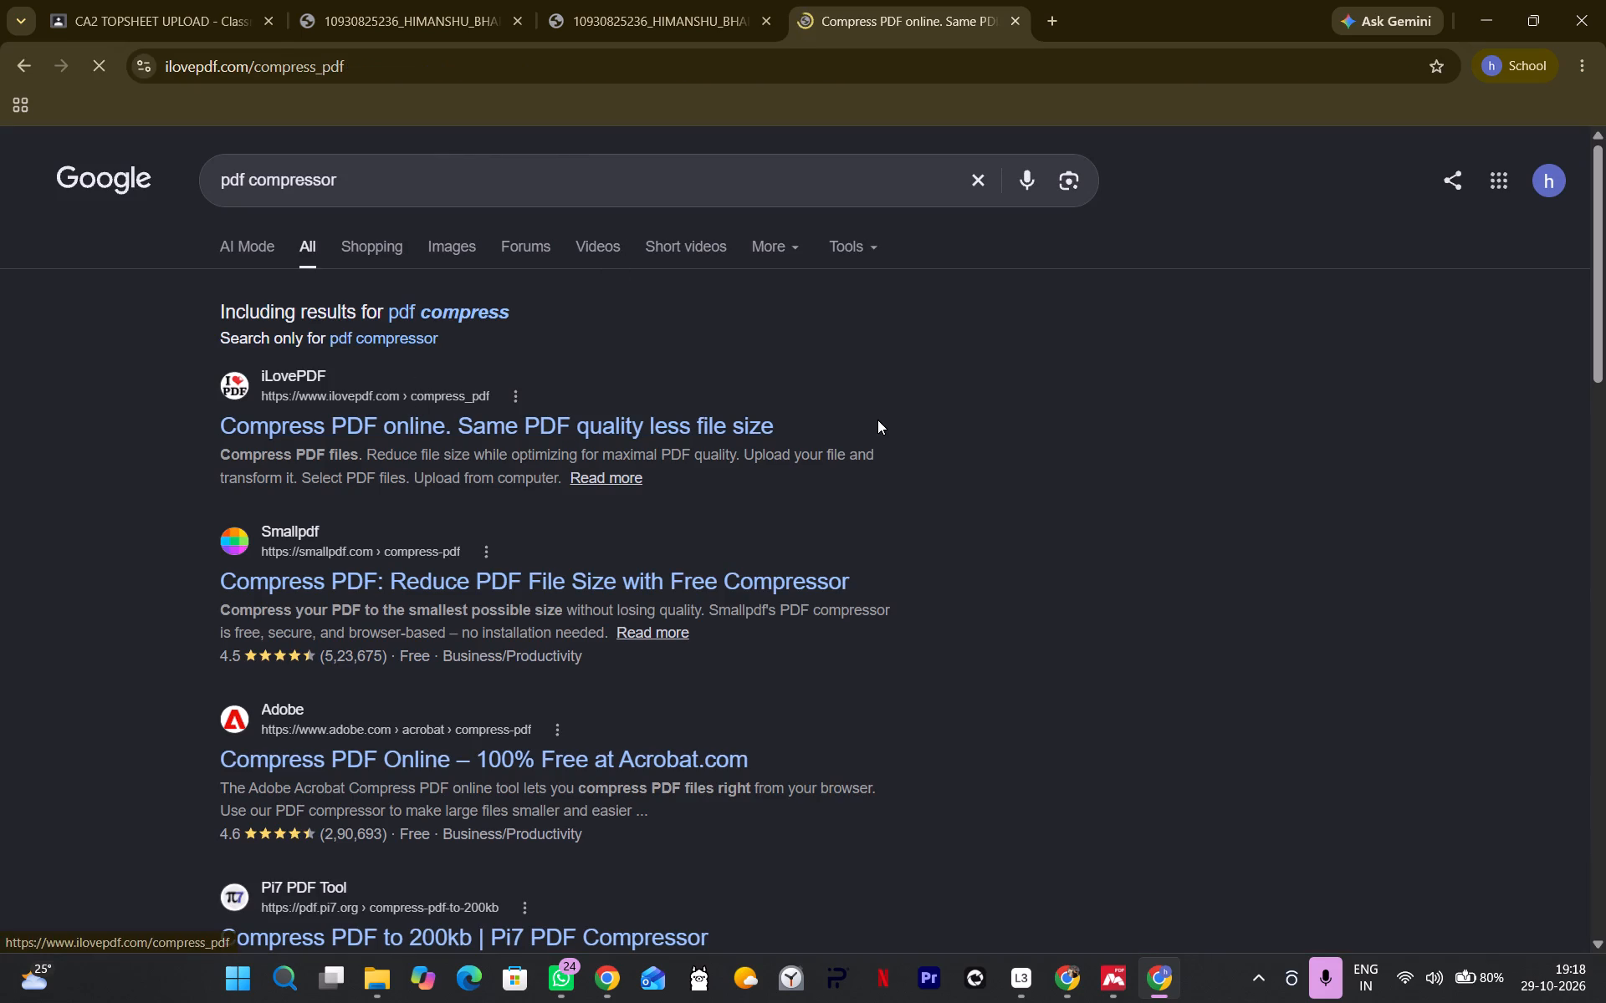
Close the duplicate tab showing the top sheet PDF, returning to the iLovePDF compression page.
{"action": "left_click", "coordinate": [756, 18]}
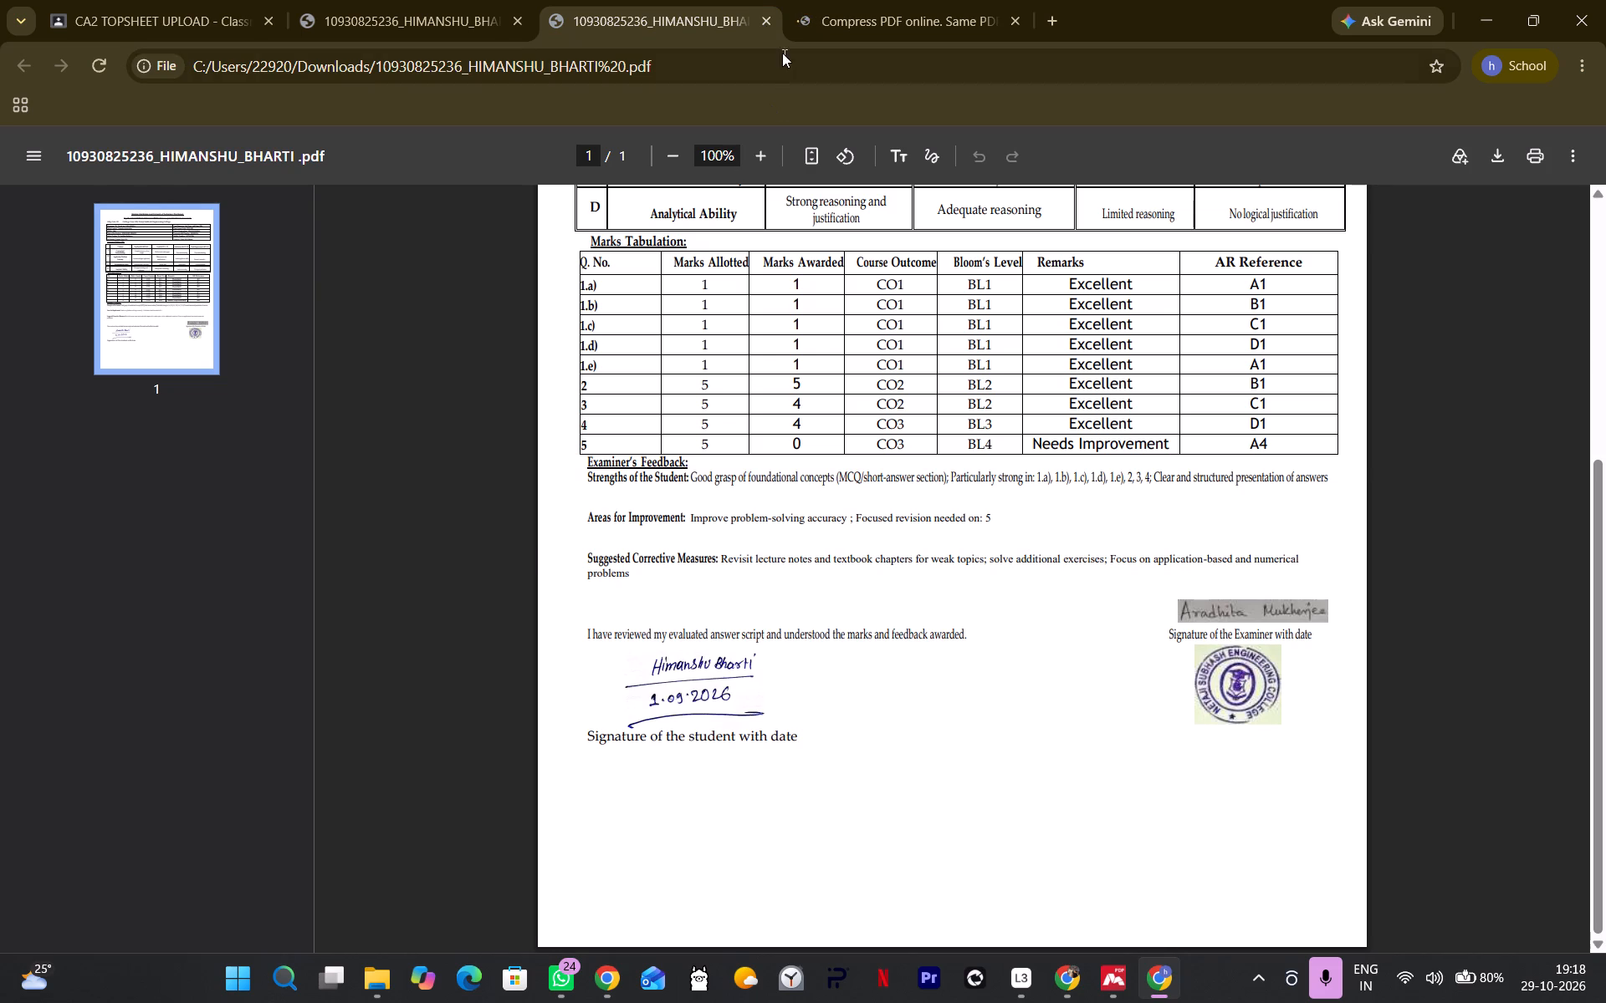
{"action": "left_click", "coordinate": [761, 22]}
{"action": "left_click", "coordinate": [1344, 354]}
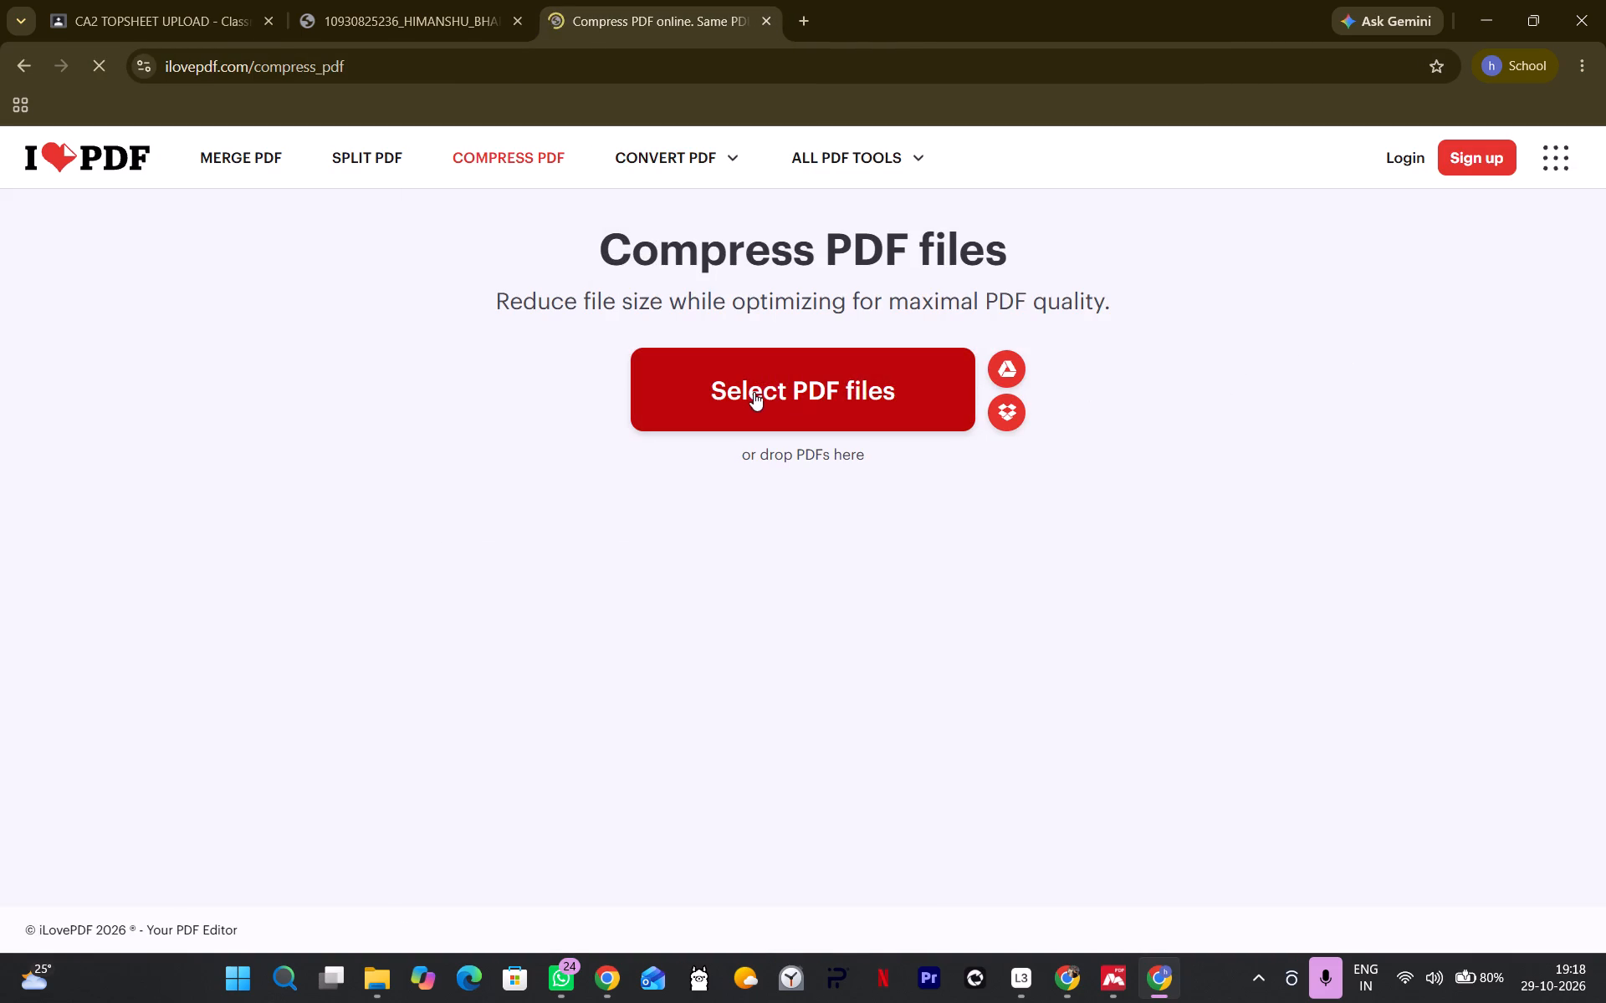
Compress the 286 KB top sheet PDF from Downloads at the recommended compression level and download the compressed copy.
{"action": "left_click", "coordinate": [770, 394]}
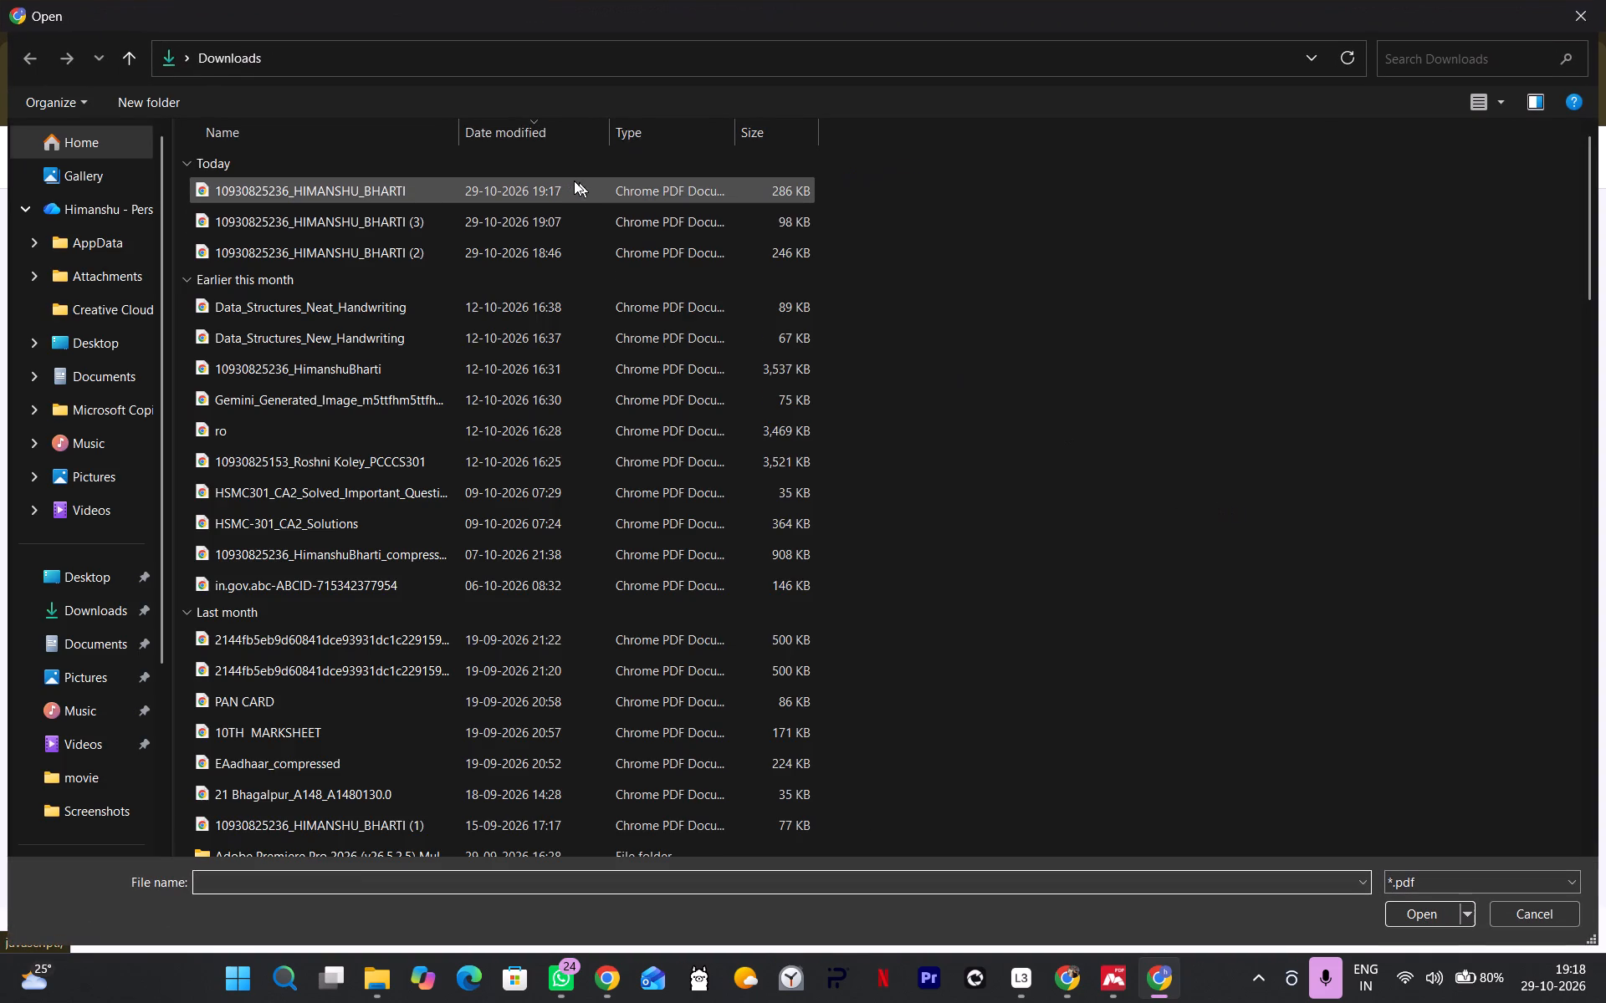
{"action": "left_click", "coordinate": [540, 180]}
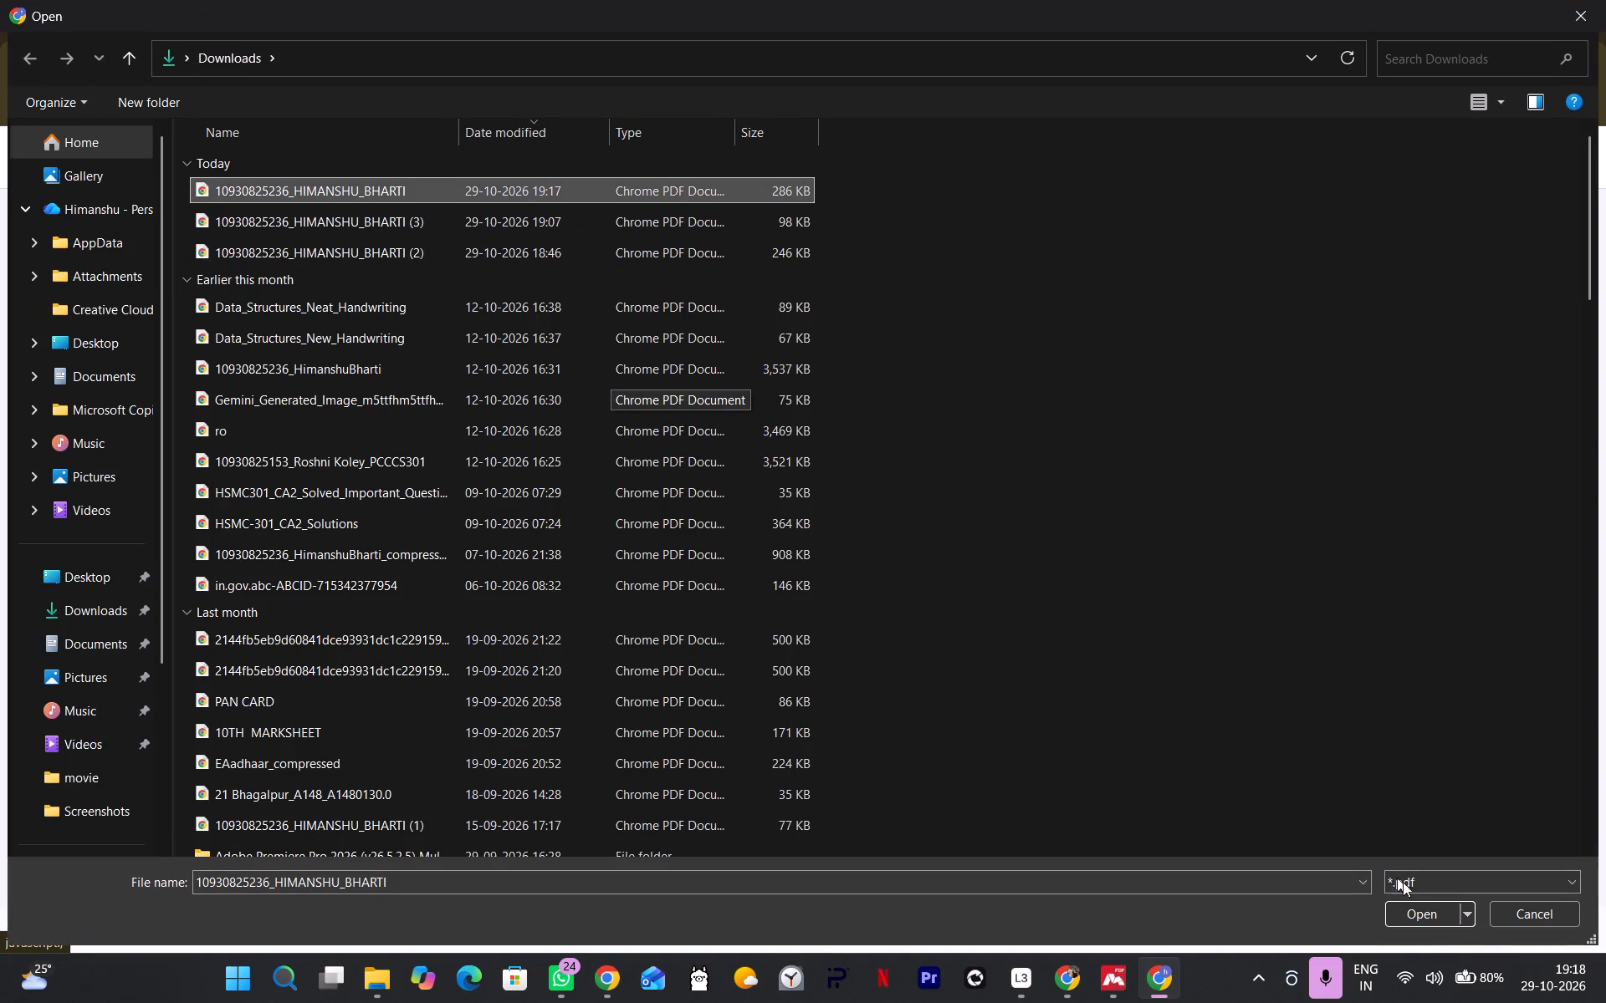
{"action": "left_click", "coordinate": [1424, 909]}
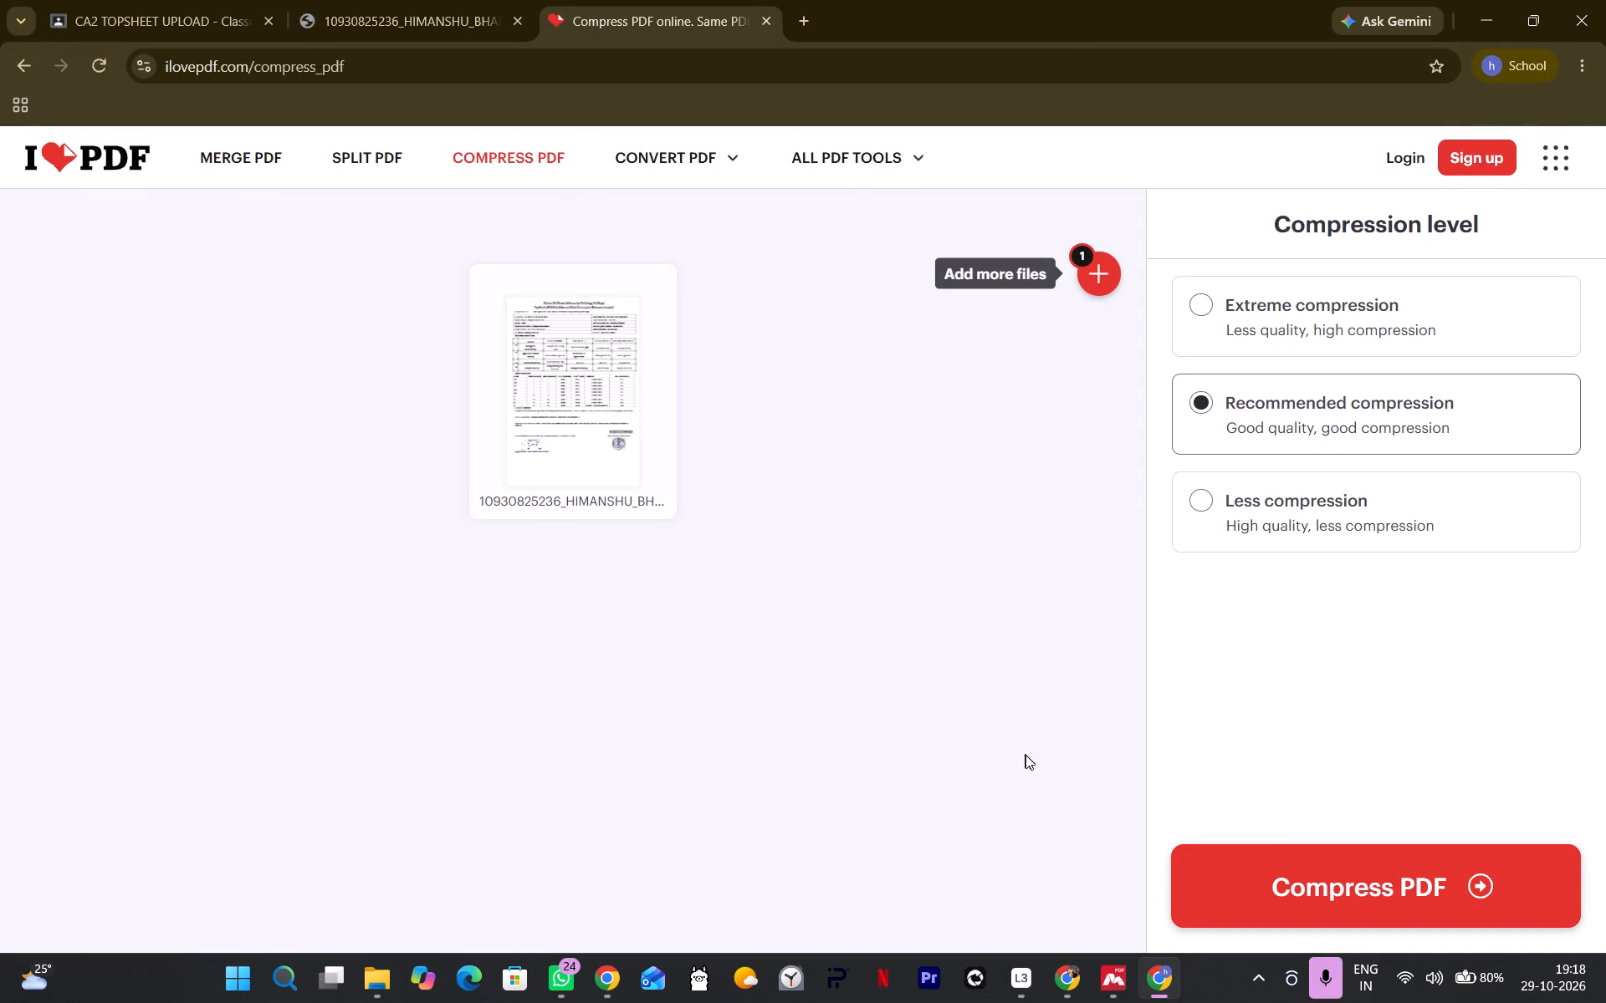
{"action": "left_click", "coordinate": [1297, 893]}
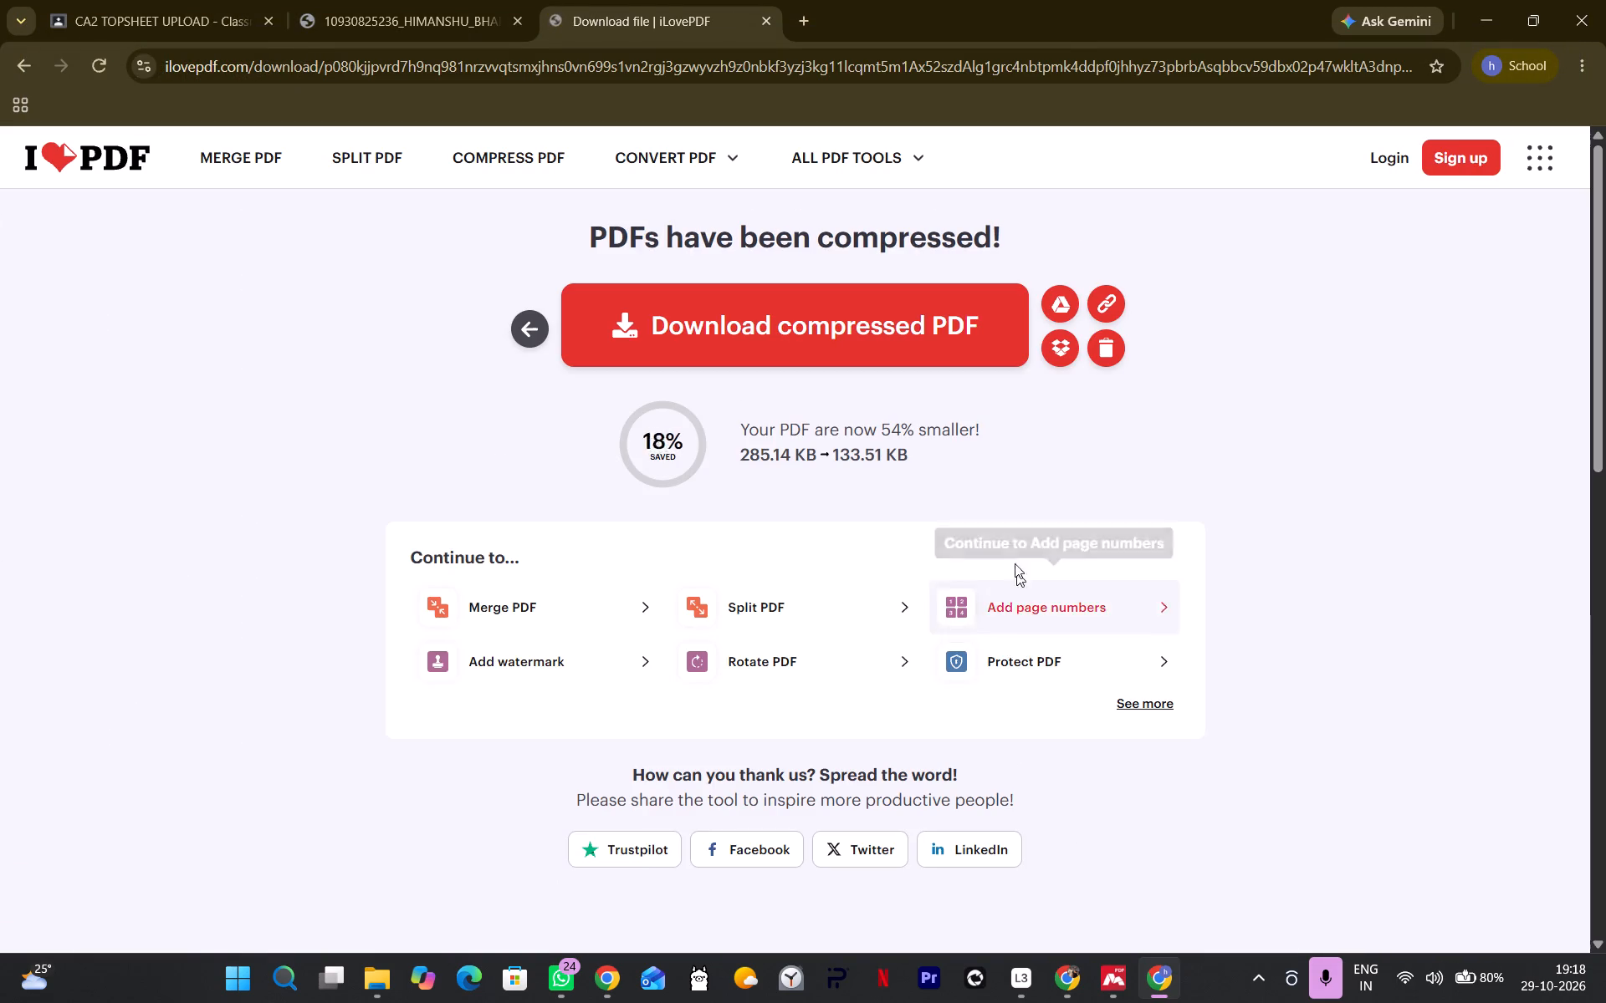
{"action": "left_click", "coordinate": [893, 296]}
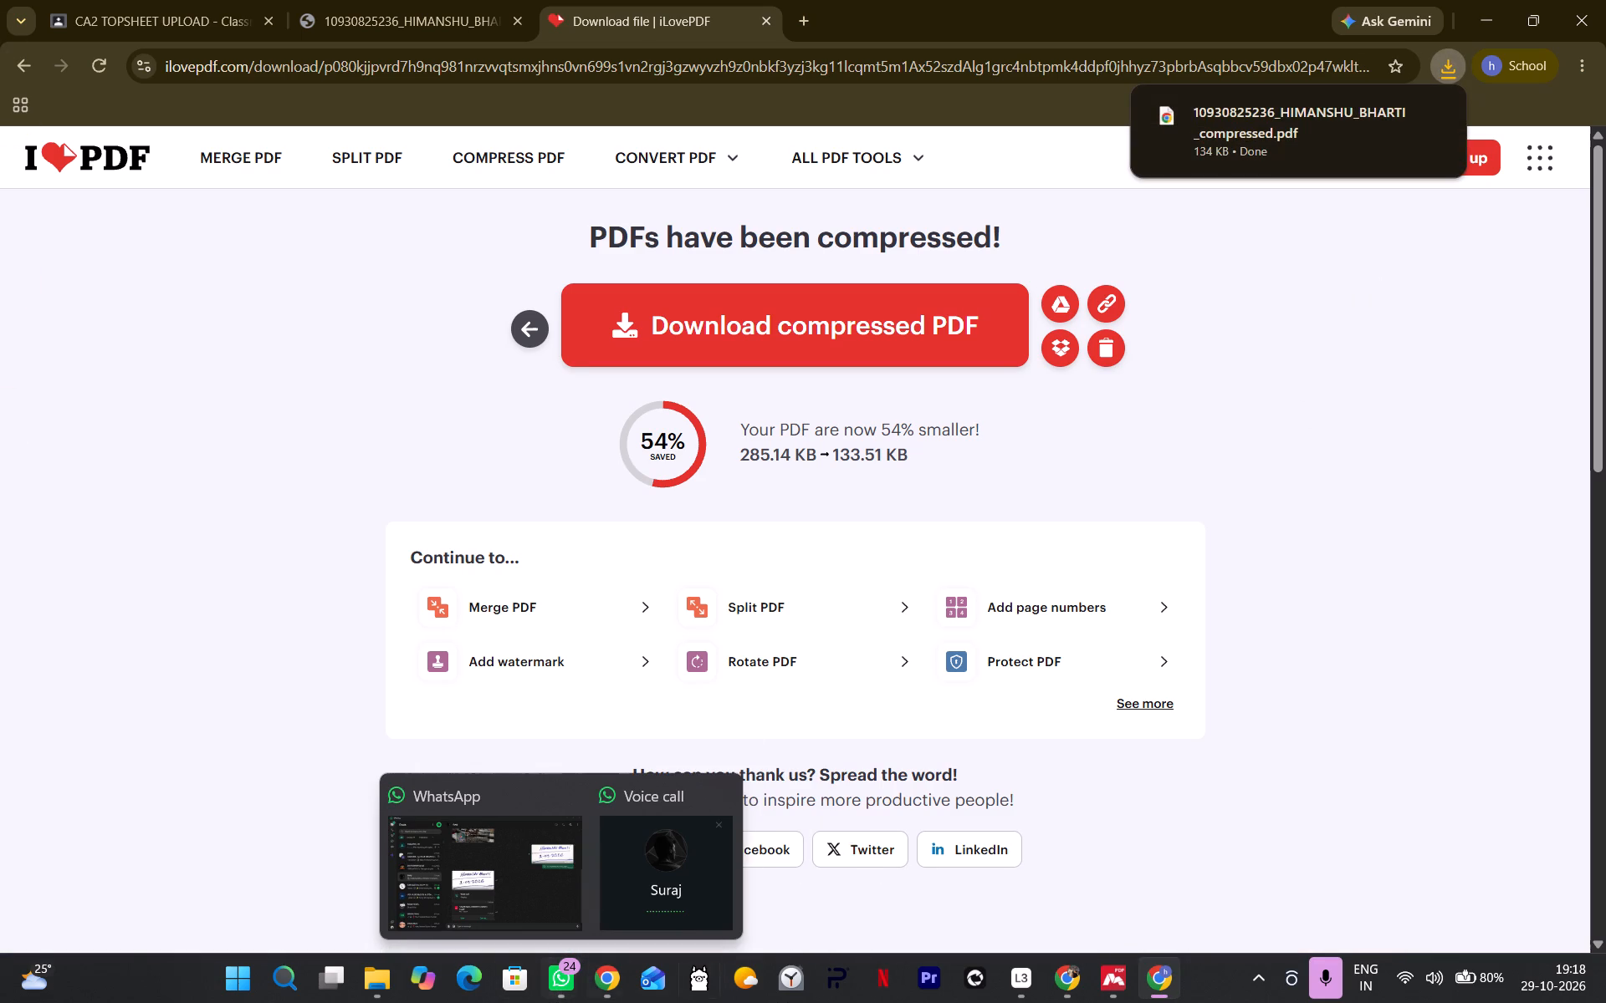
{"action": "left_click", "coordinate": [1160, 904]}
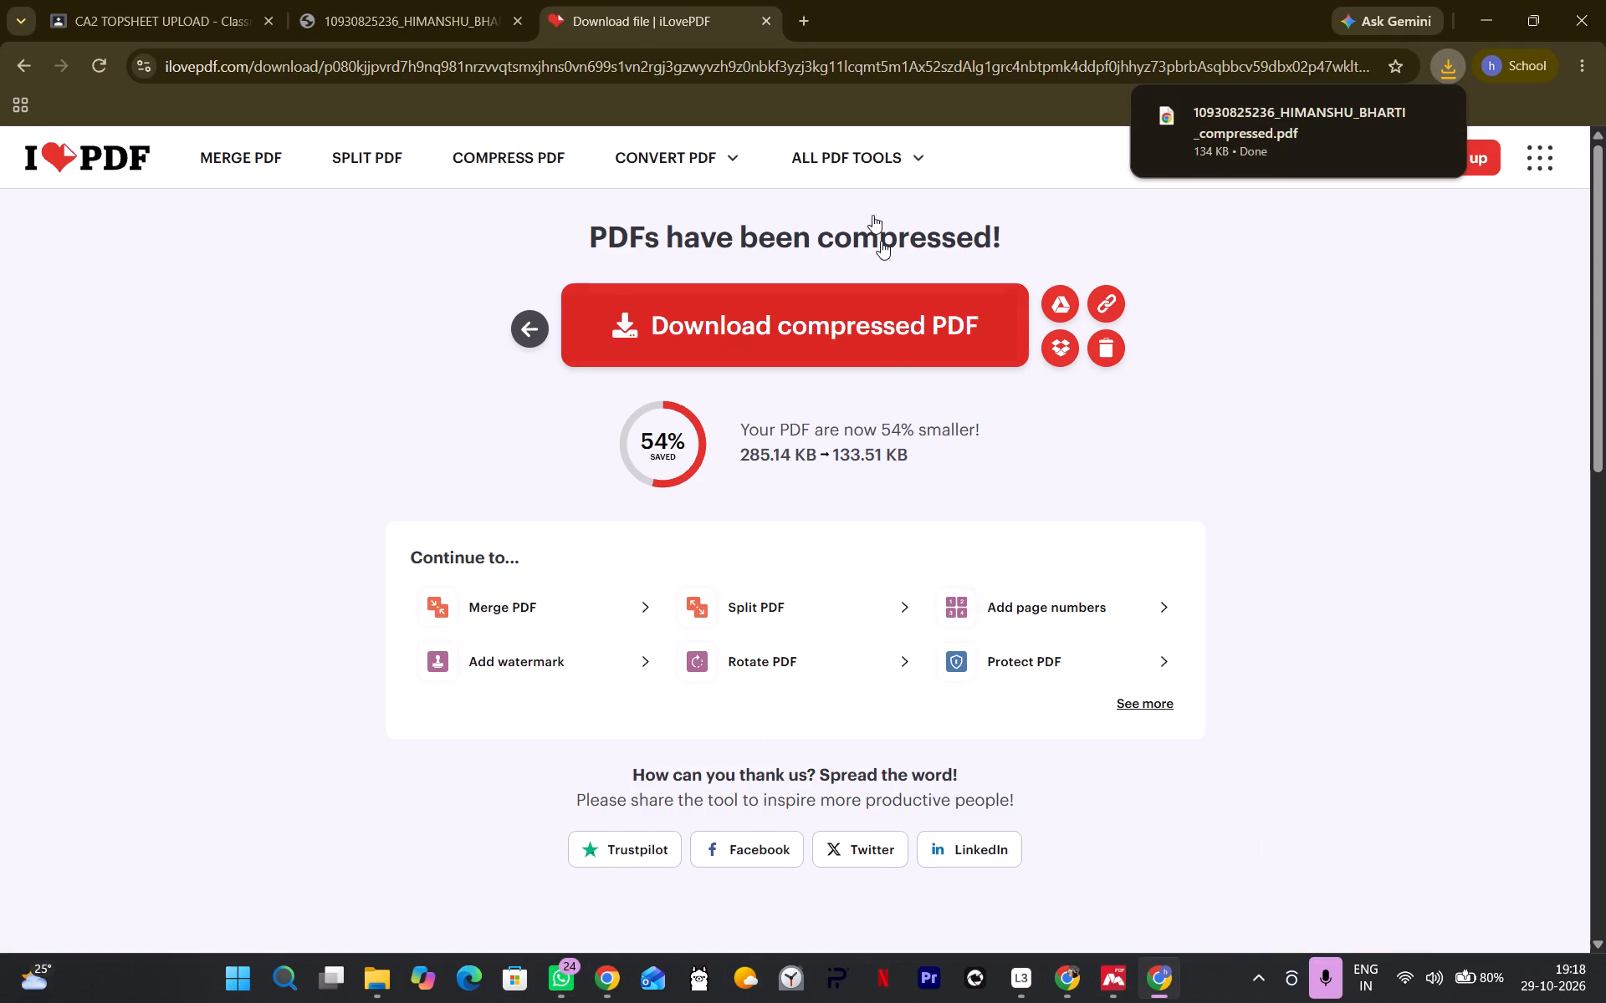
In Google Classroom, open the CO(2025-2026) class and look into its PCA2 and TOP Sheet for CA1 assignments.
{"action": "left_click", "coordinate": [111, 0]}
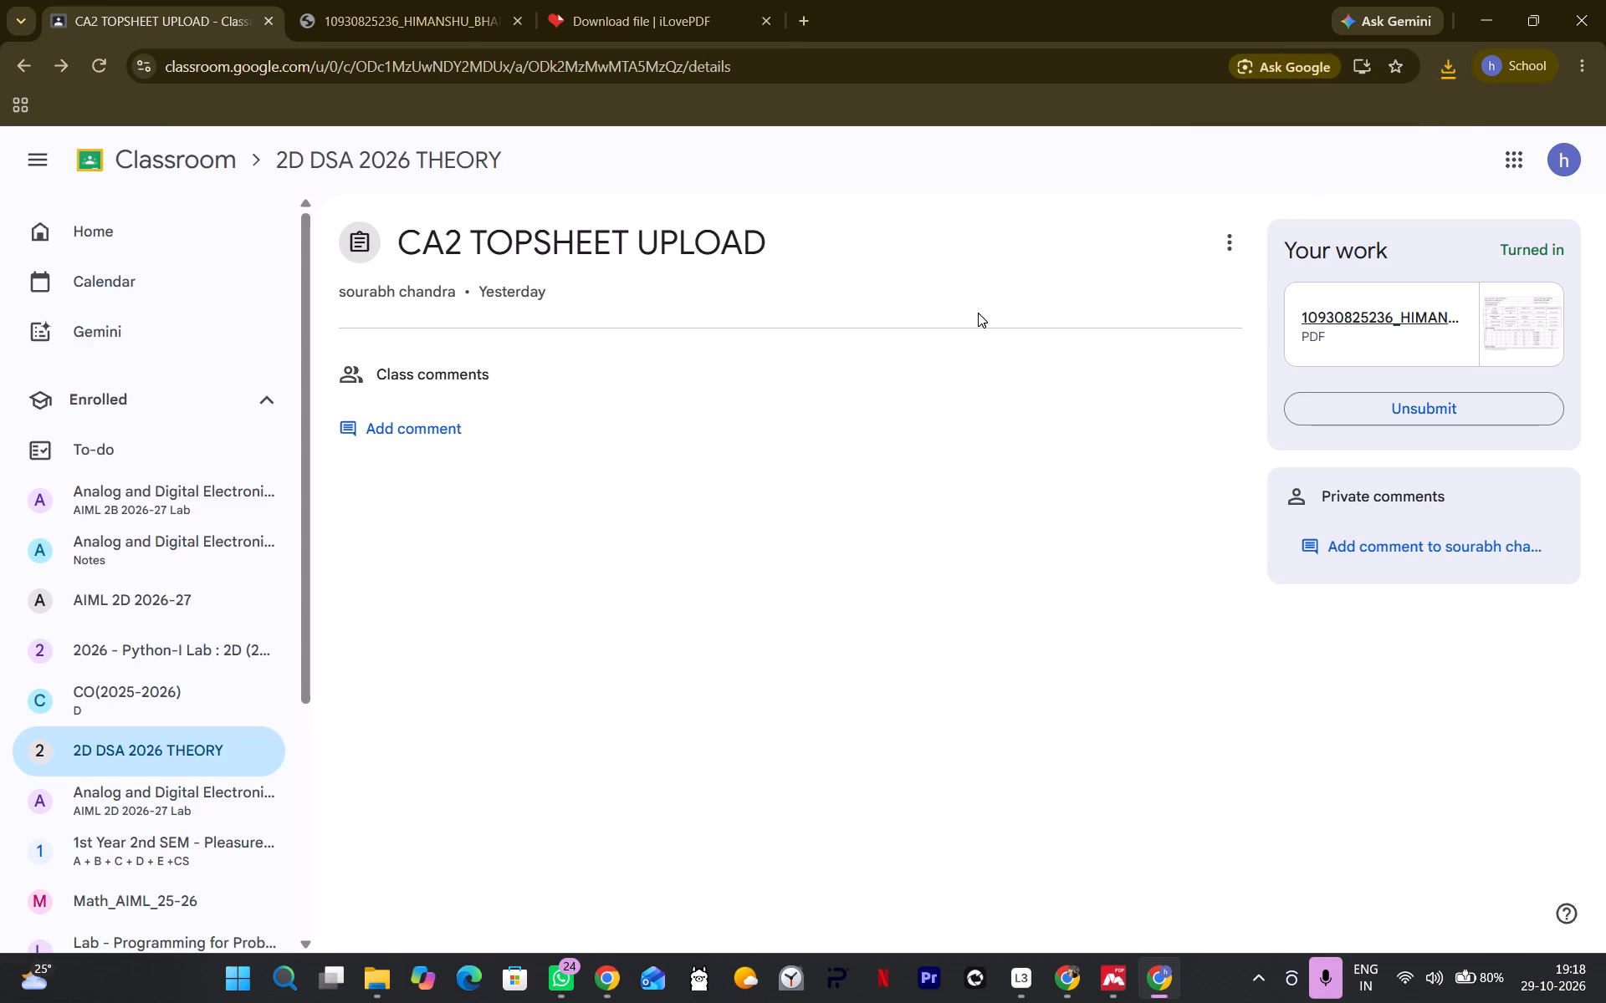
{"action": "left_click", "coordinate": [187, 688]}
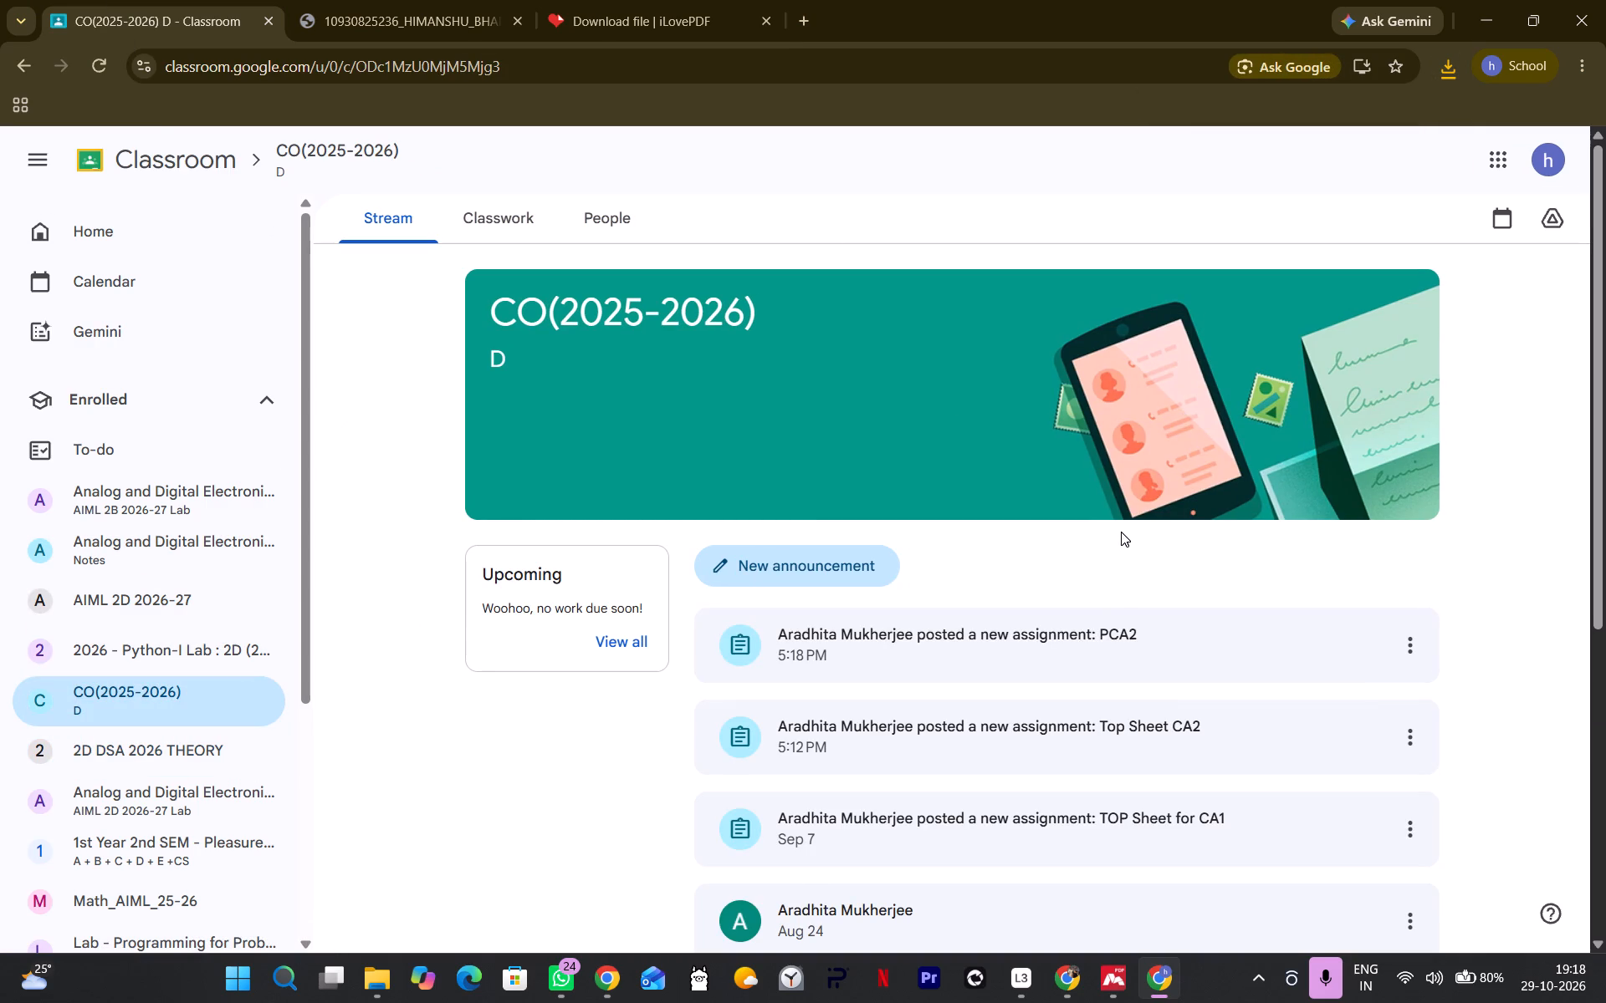
{"action": "scroll", "coordinate": [1121, 532], "scroll_direction": "down", "scroll_amount": 1}
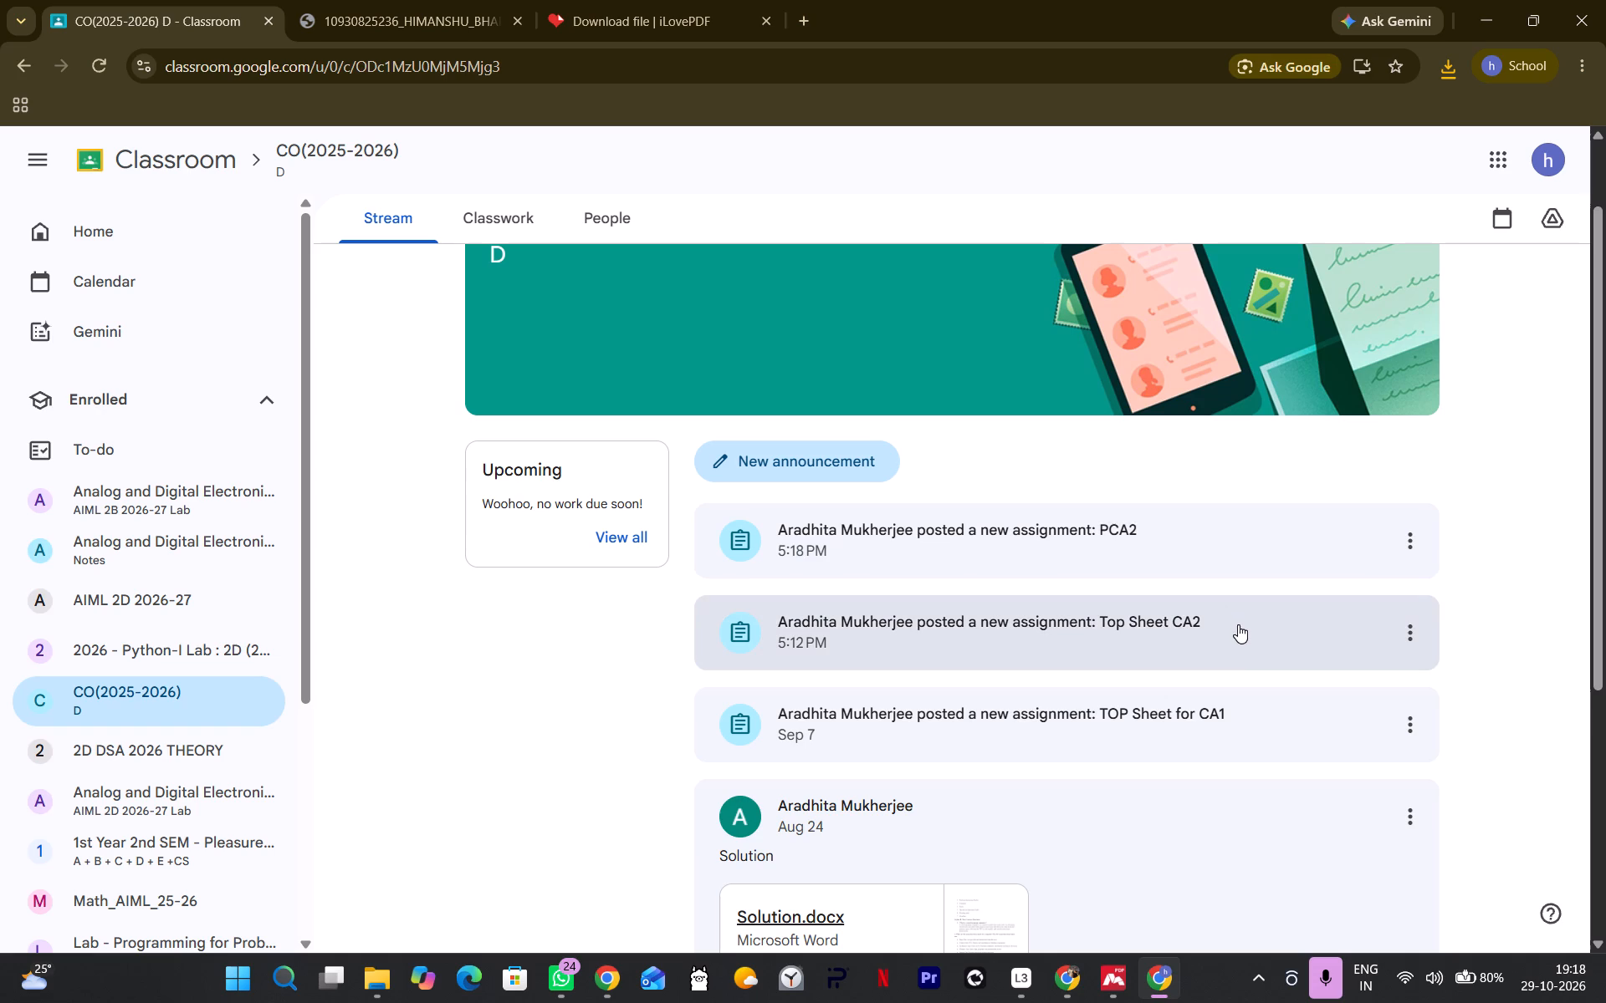
{"action": "left_click", "coordinate": [1235, 563]}
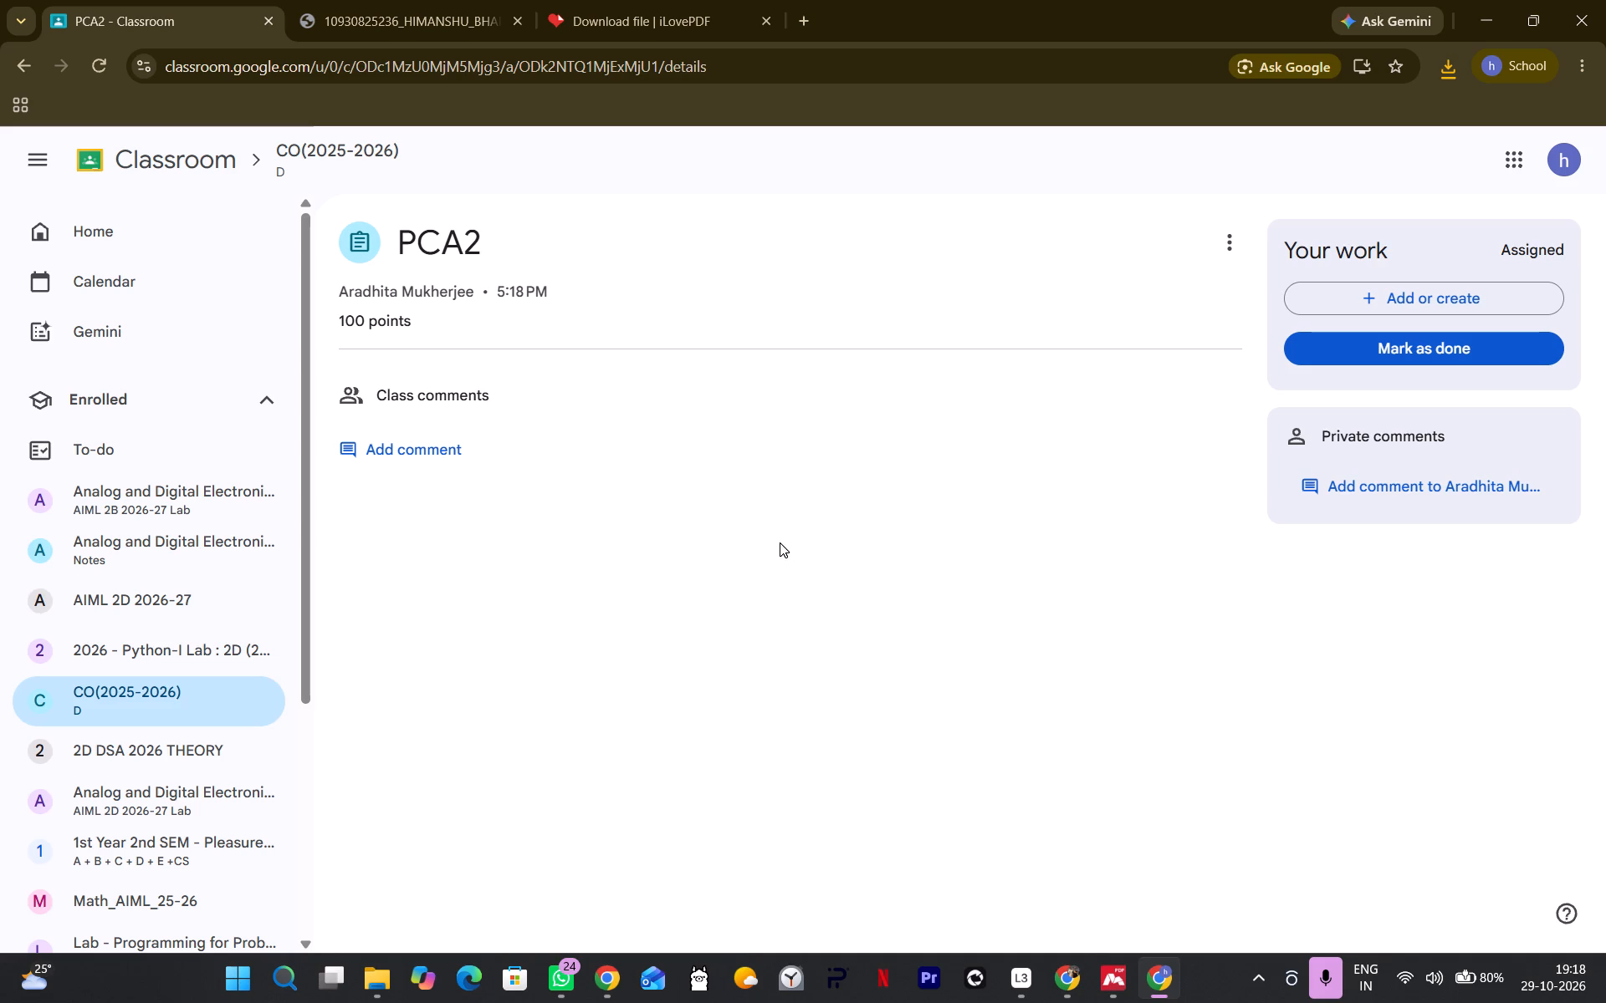
{"action": "scroll", "coordinate": [776, 542], "scroll_direction": "down", "scroll_amount": 4}
{"action": "scroll", "coordinate": [769, 535], "scroll_direction": "up", "scroll_amount": 1}
{"action": "left_click", "coordinate": [18, 64]}
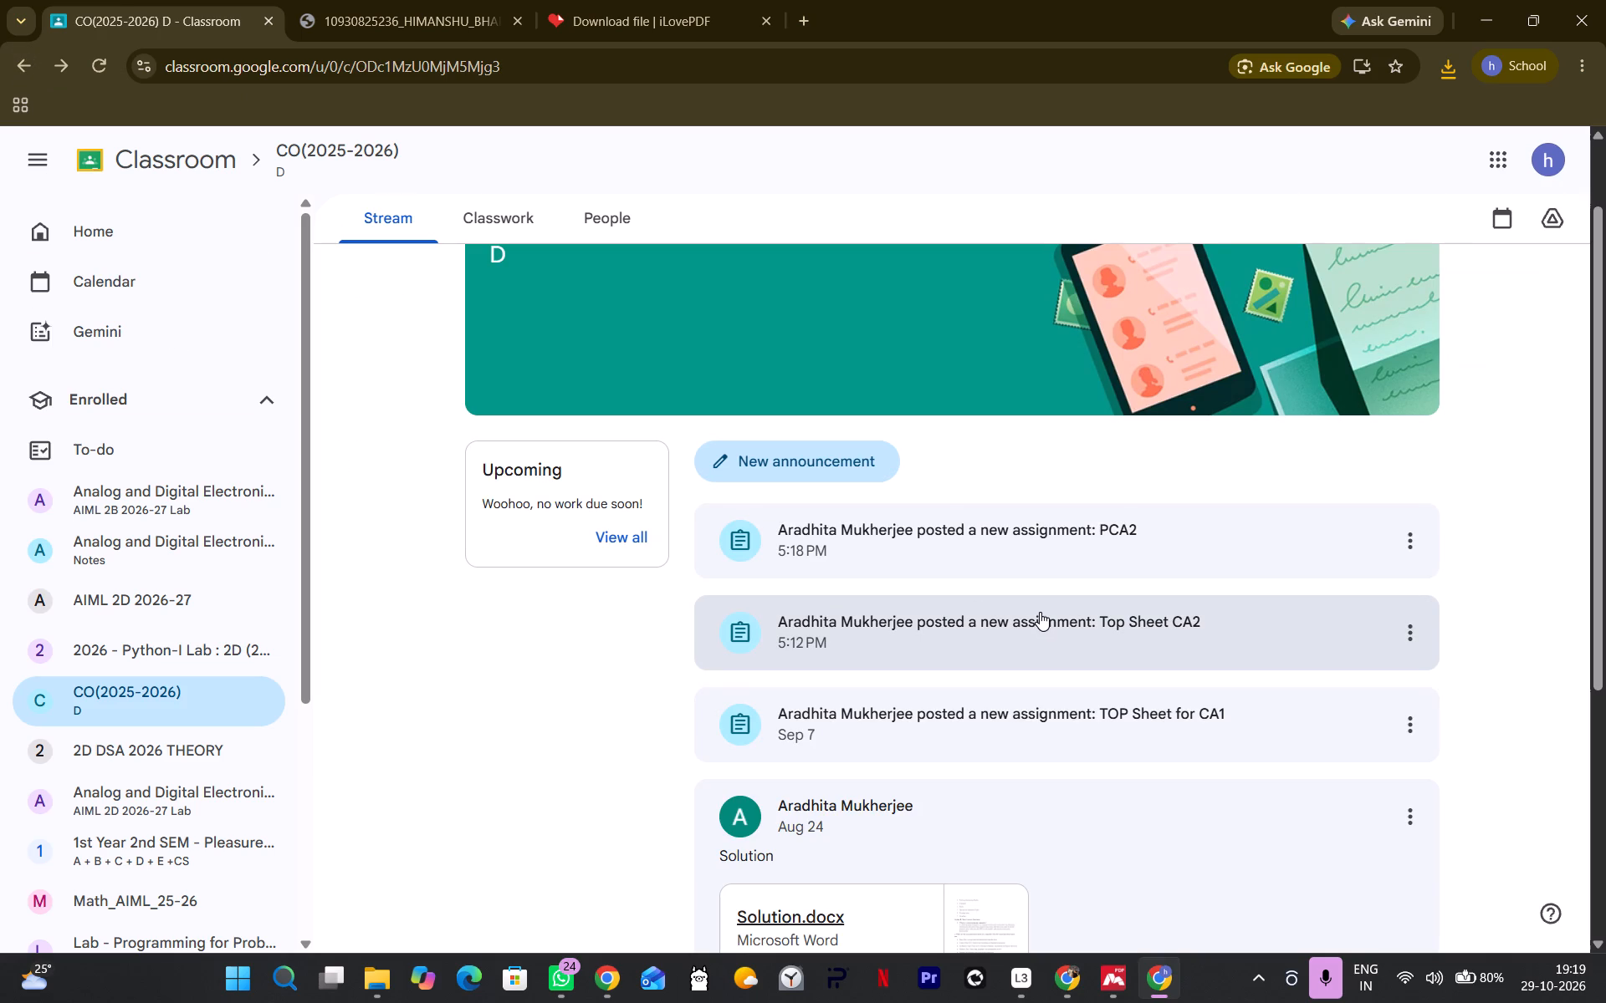
{"action": "left_click", "coordinate": [964, 746]}
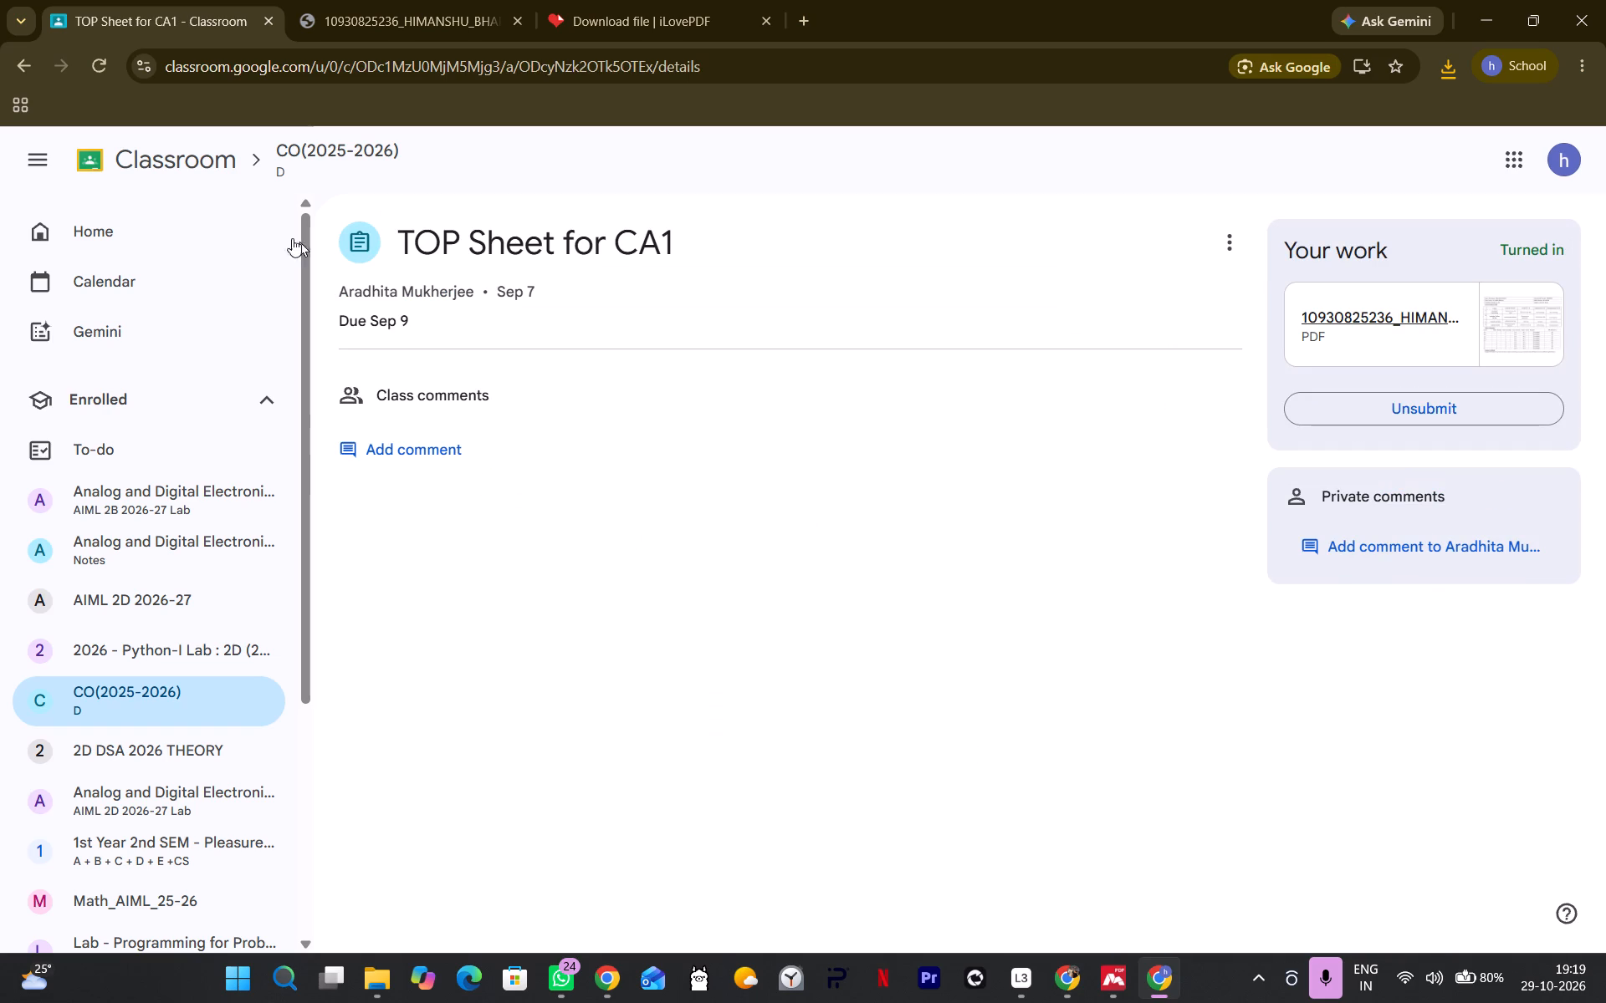
{"action": "left_click", "coordinate": [7, 64]}
Open the Top Sheet CA2 assignment and attach the 134 KB compressed top sheet PDF from Downloads.
{"action": "left_click", "coordinate": [935, 618]}
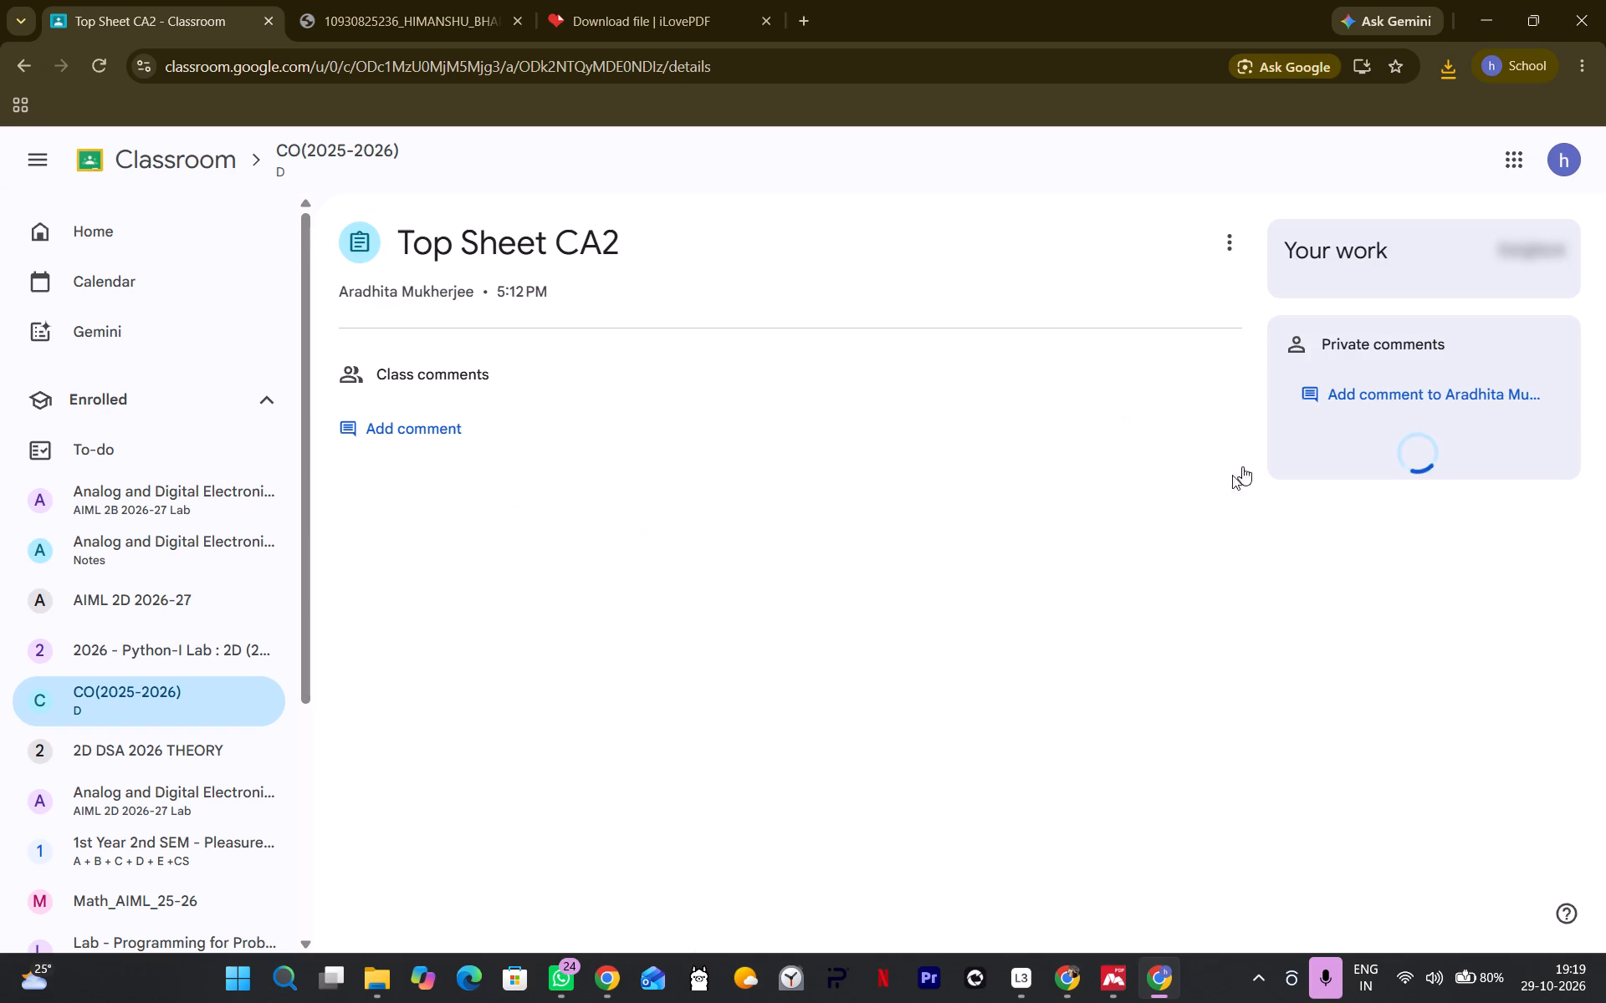
{"action": "left_click", "coordinate": [1475, 295]}
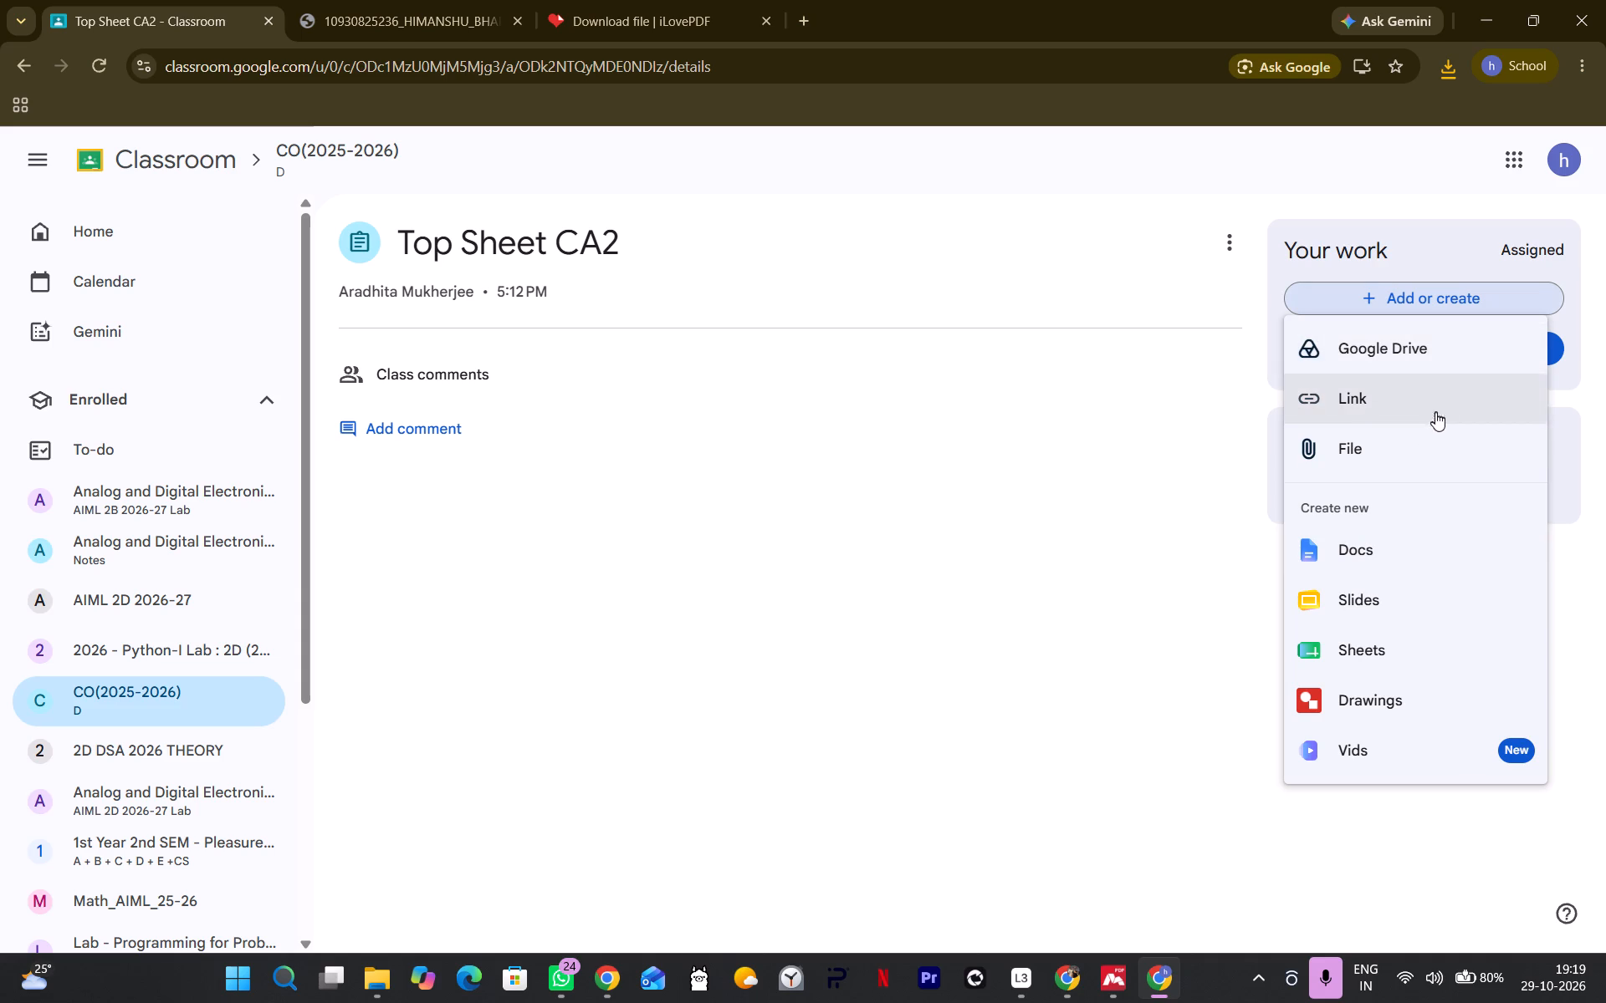
{"action": "left_click", "coordinate": [1421, 445]}
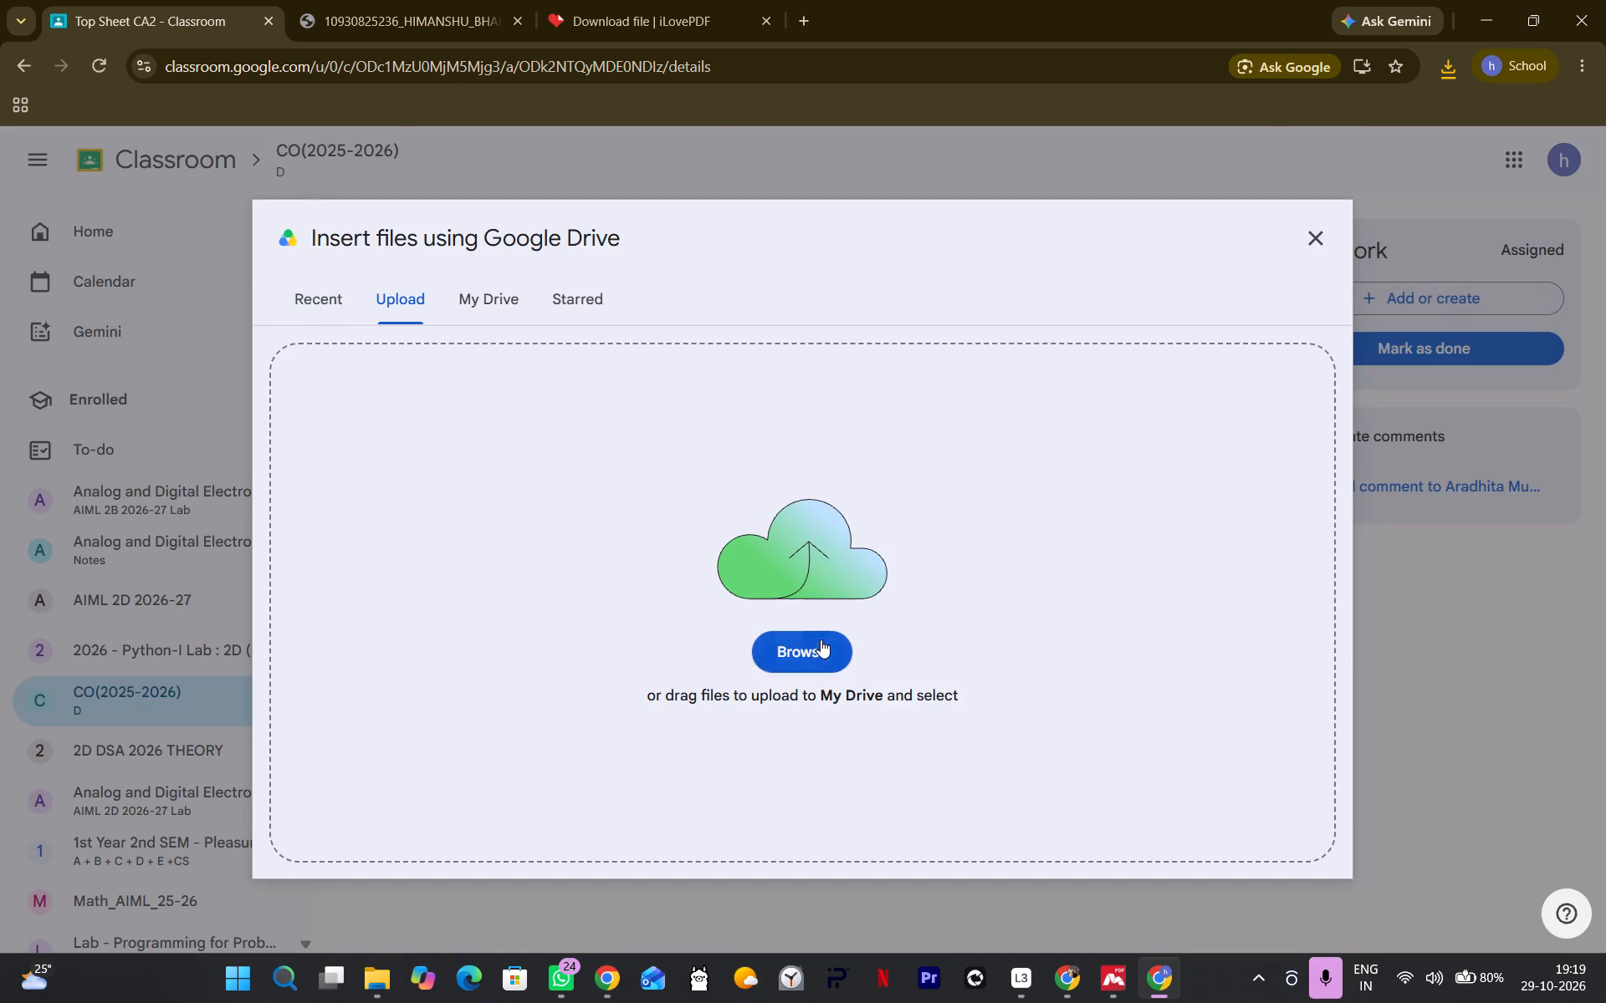
{"action": "left_click", "coordinate": [822, 642]}
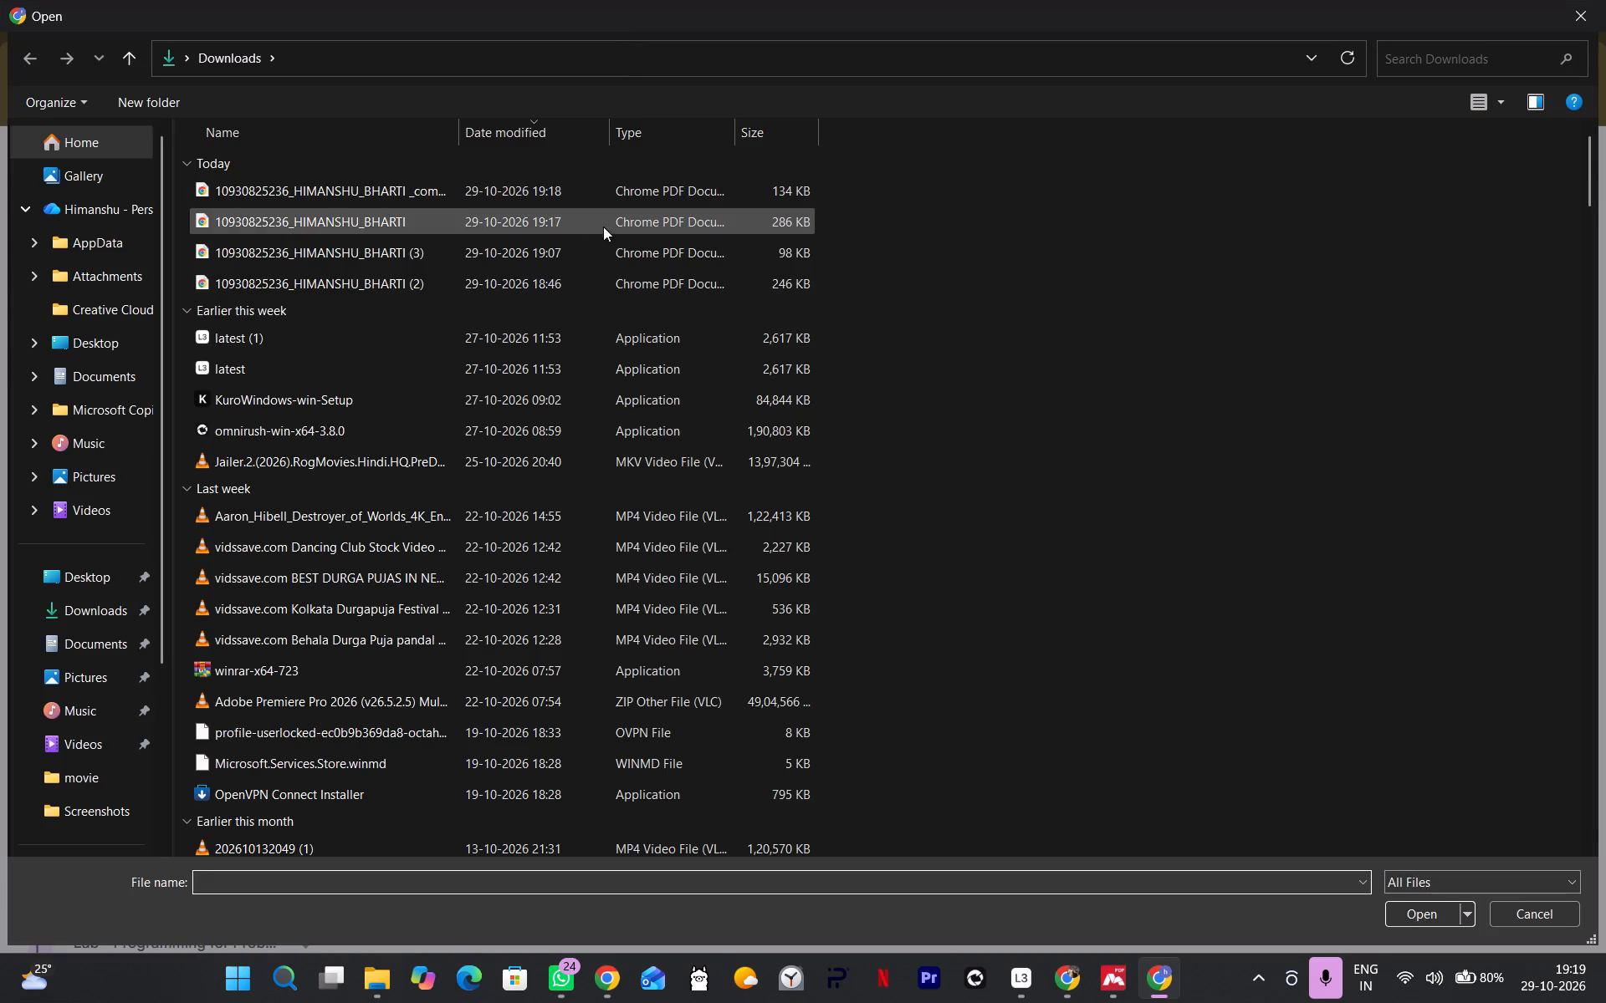
{"action": "left_click", "coordinate": [504, 191]}
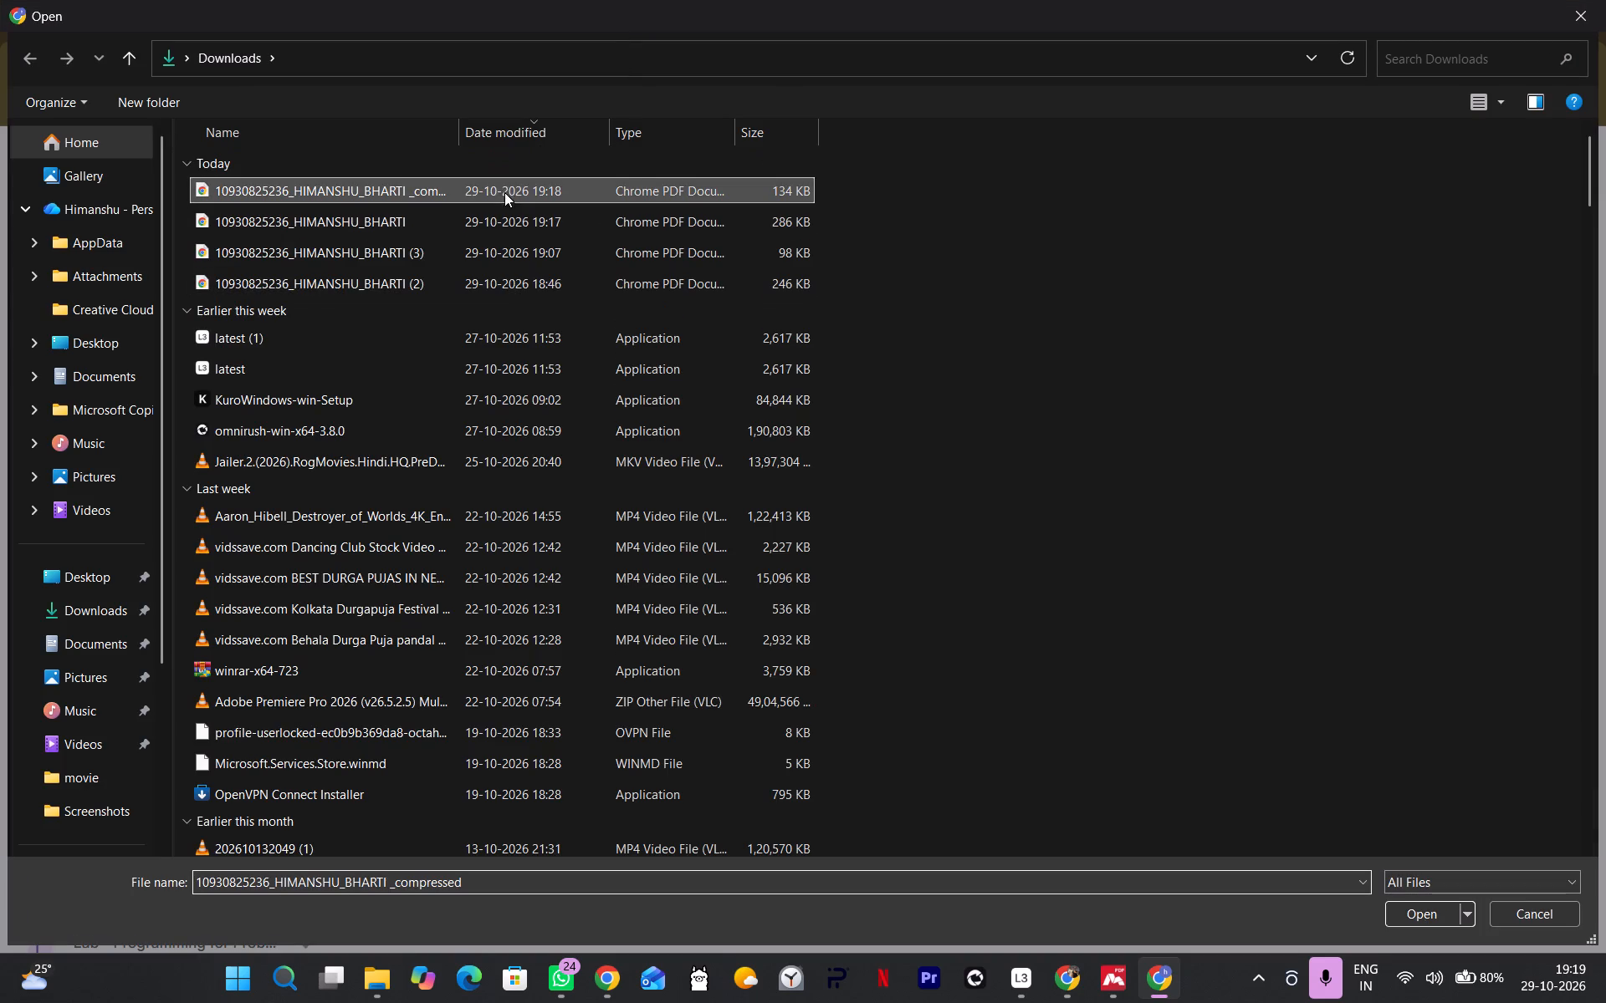
{"action": "left_click", "coordinate": [1424, 918]}
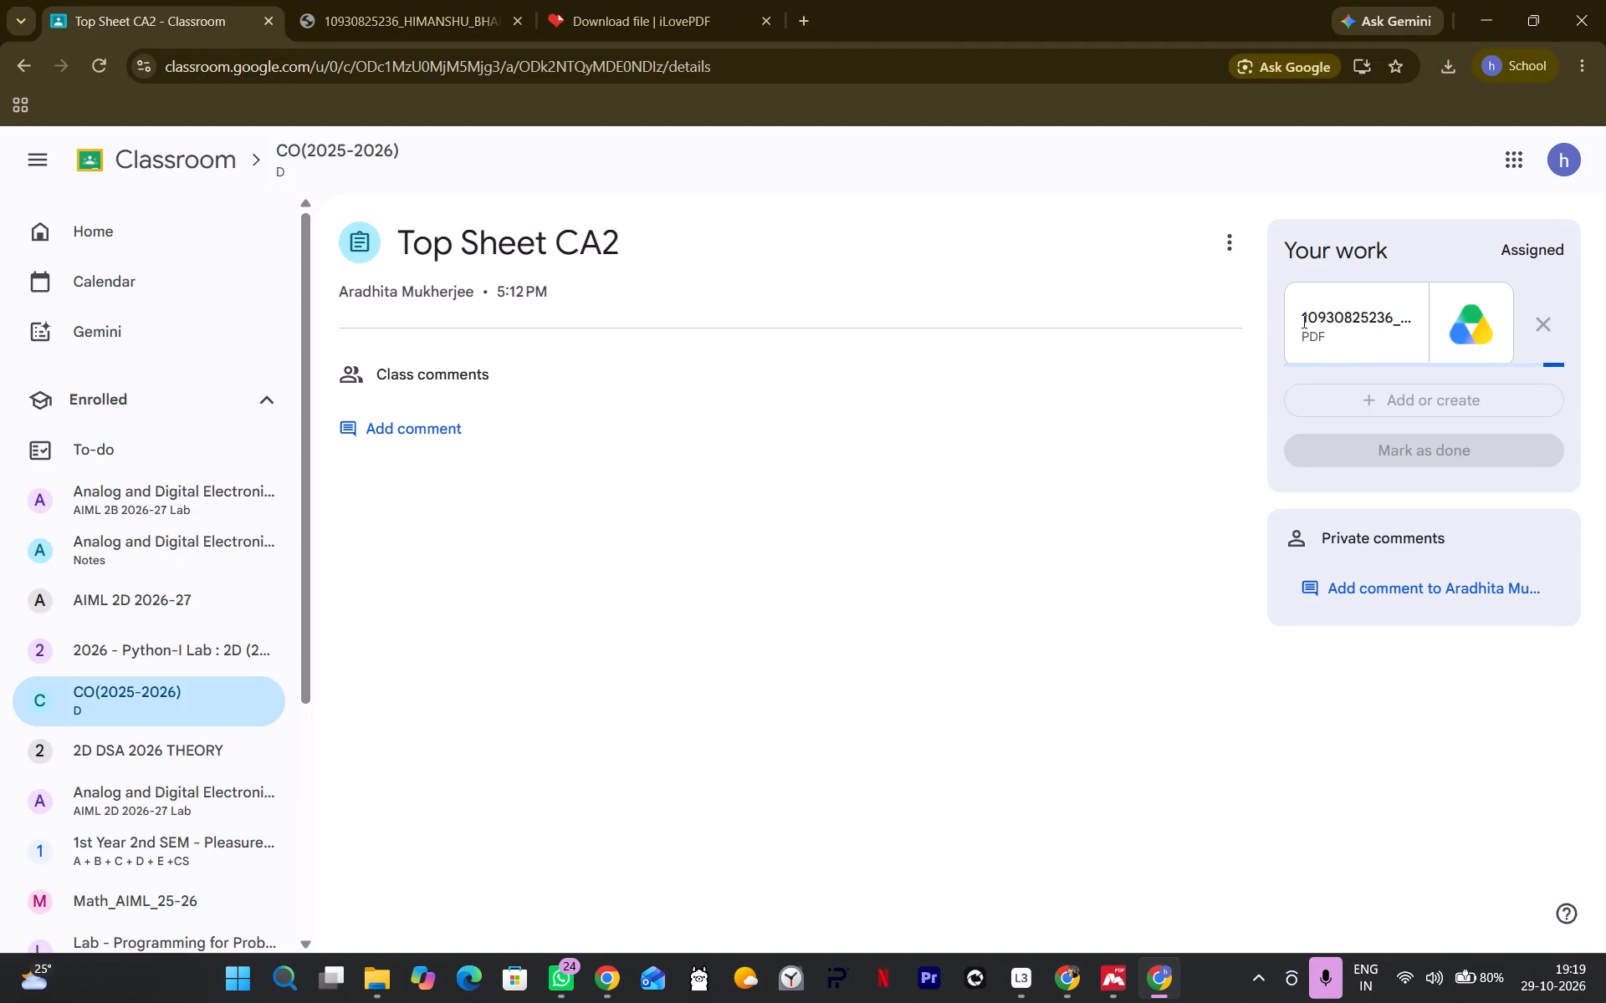
Open the attached compressed PDF, check the Computer organization top sheet's details, marks and signatures, and close the preview.
{"action": "left_click", "coordinate": [1355, 313]}
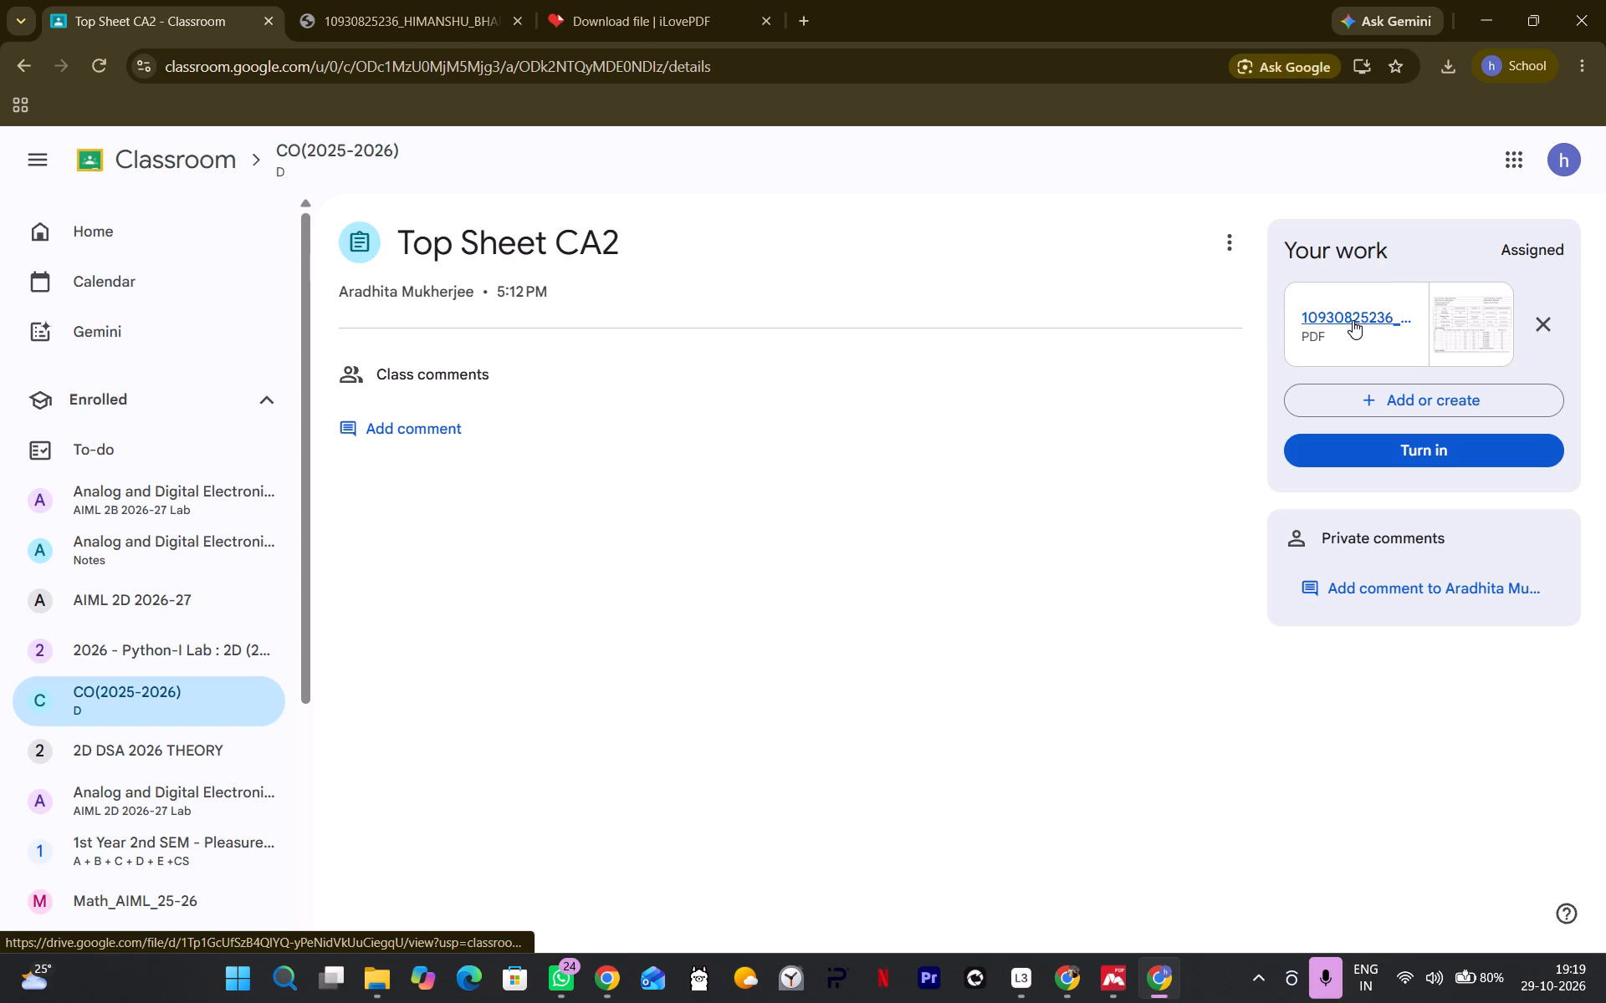
{"action": "left_click", "coordinate": [1331, 317]}
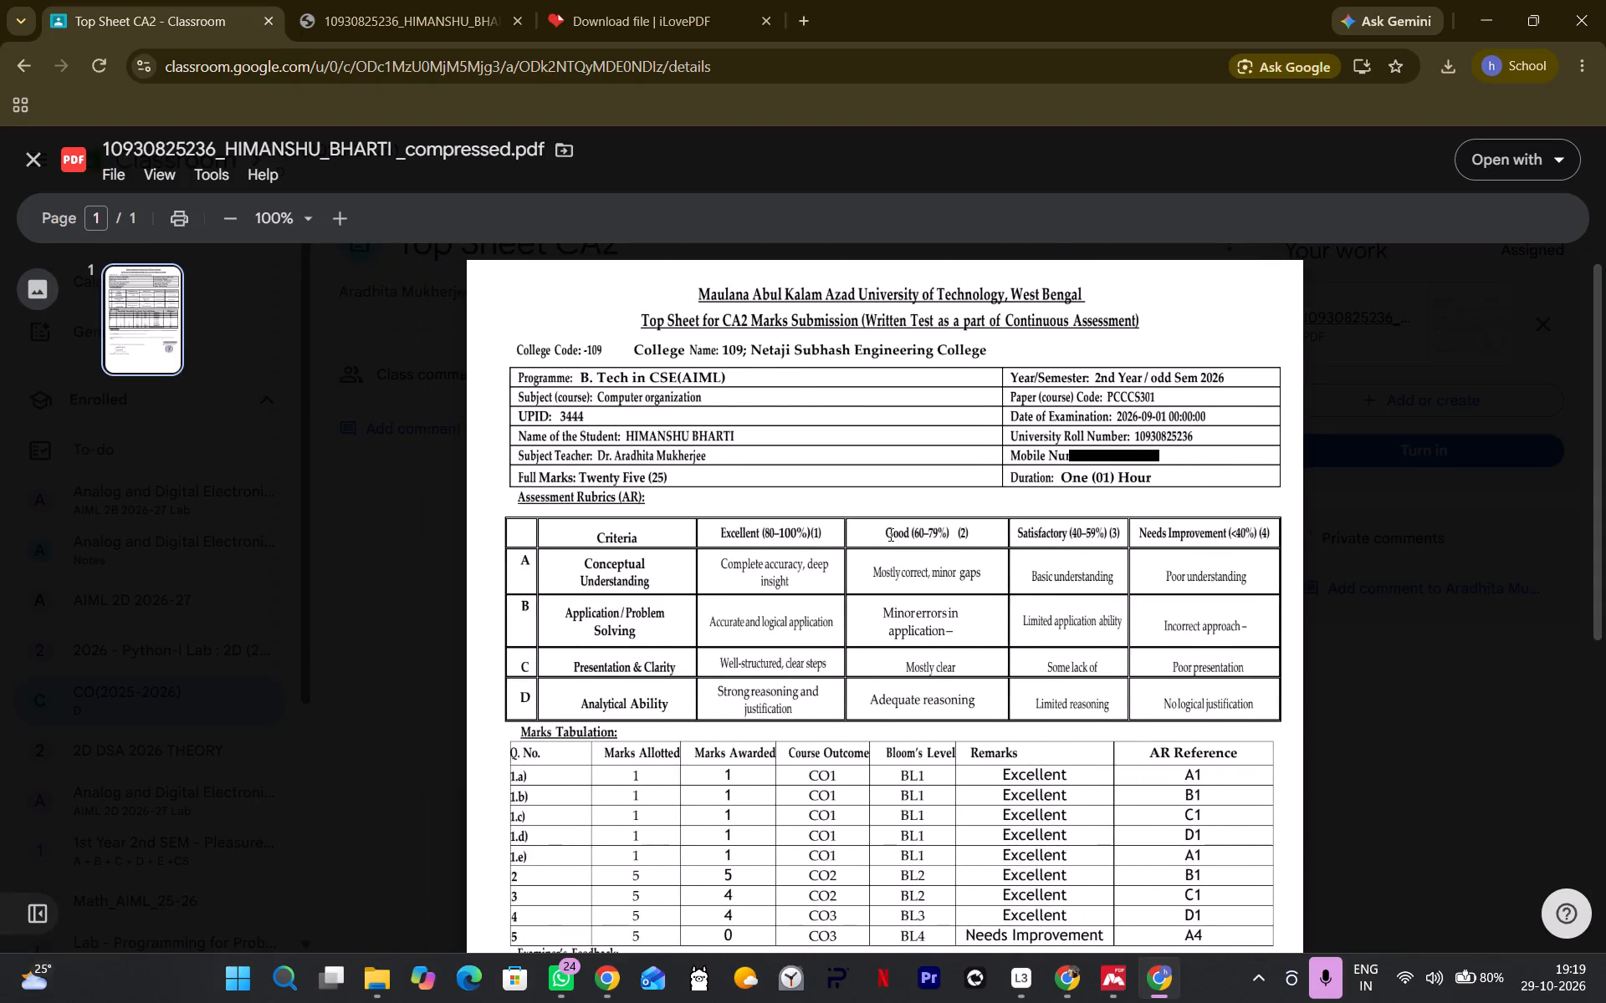
{"action": "scroll", "coordinate": [914, 495], "scroll_direction": "down", "scroll_amount": 9}
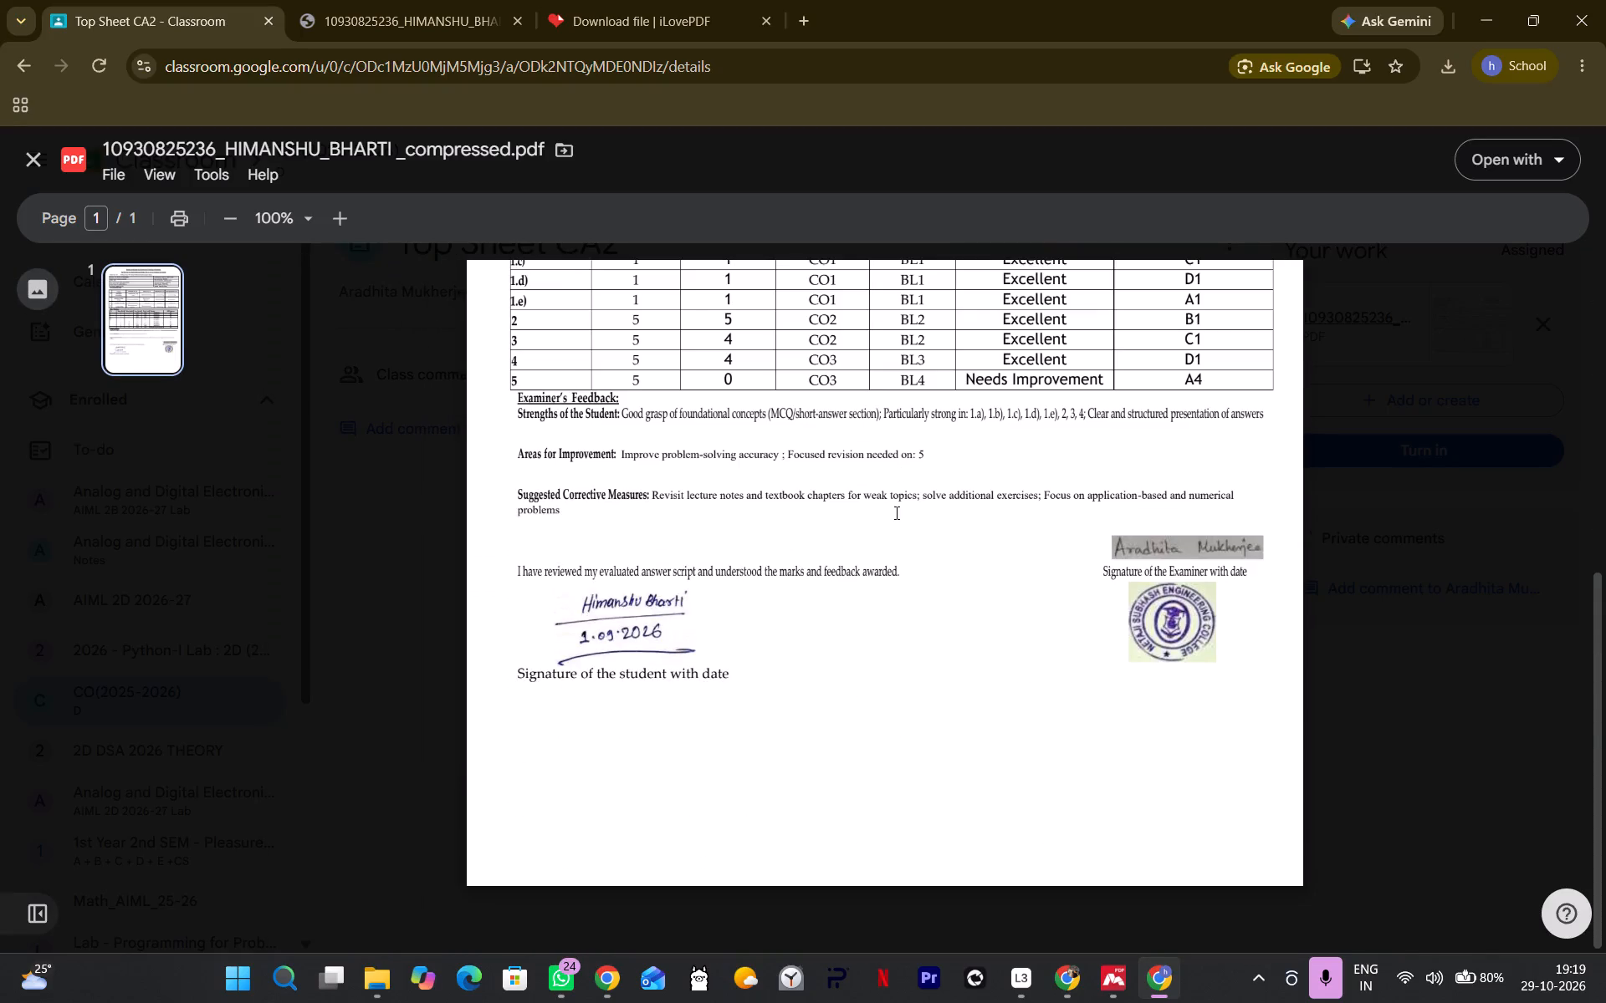
{"action": "scroll", "coordinate": [917, 644], "scroll_direction": "up", "scroll_amount": 6}
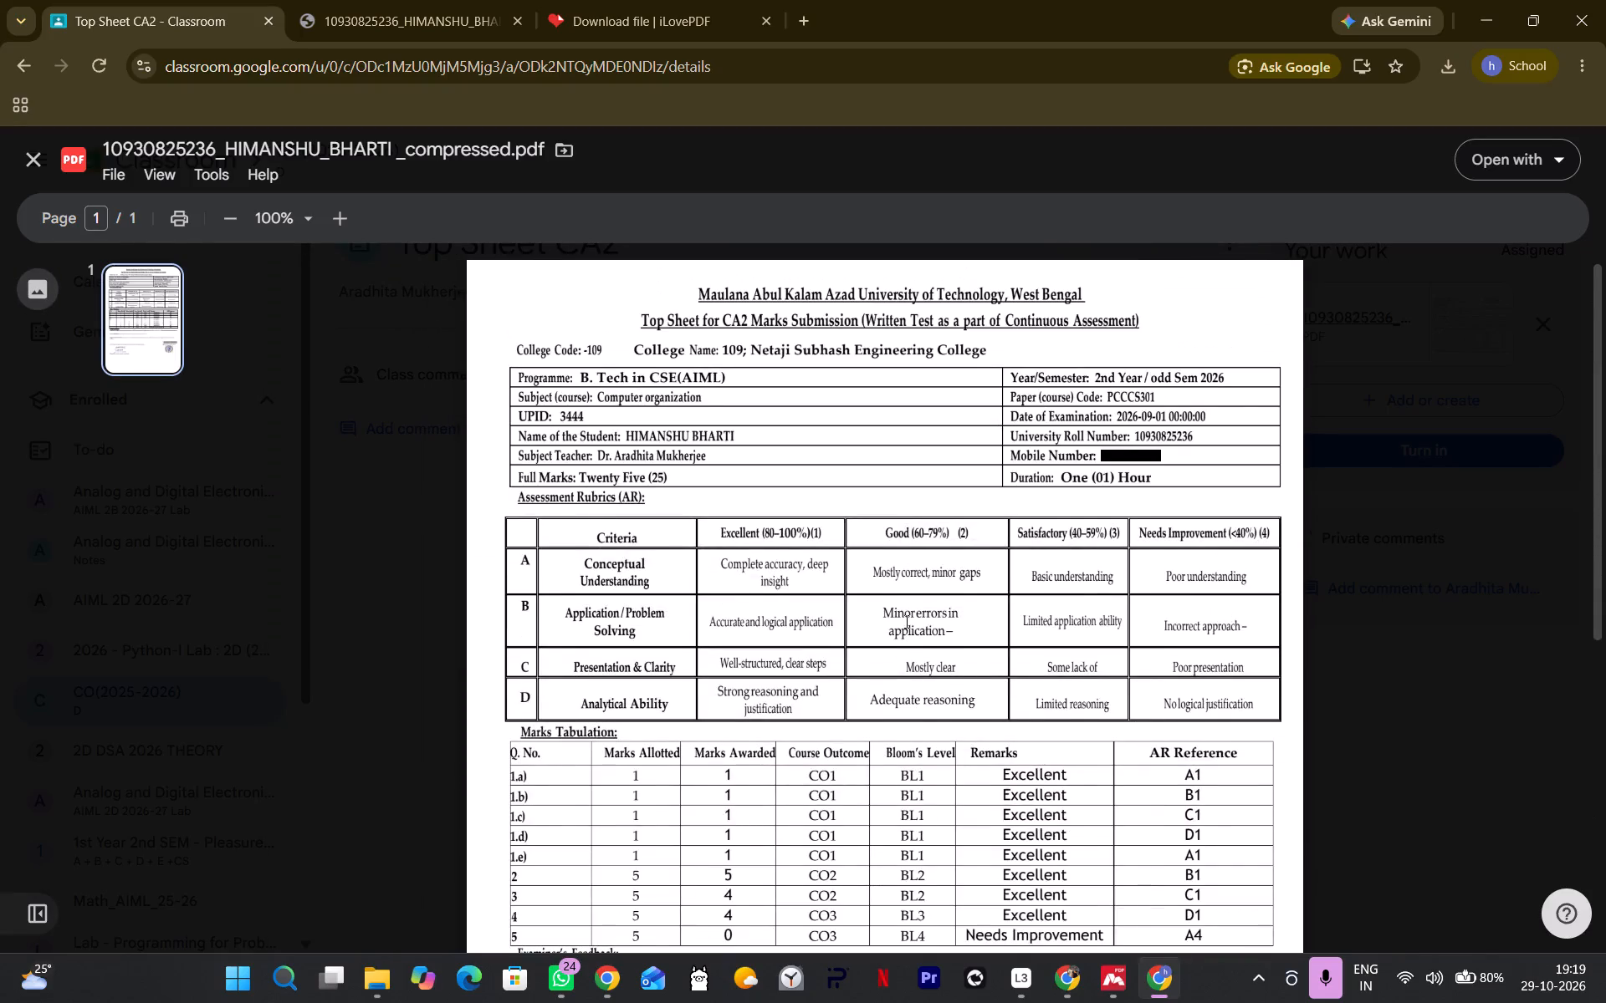
{"action": "scroll", "coordinate": [911, 607], "scroll_direction": "down", "scroll_amount": 8}
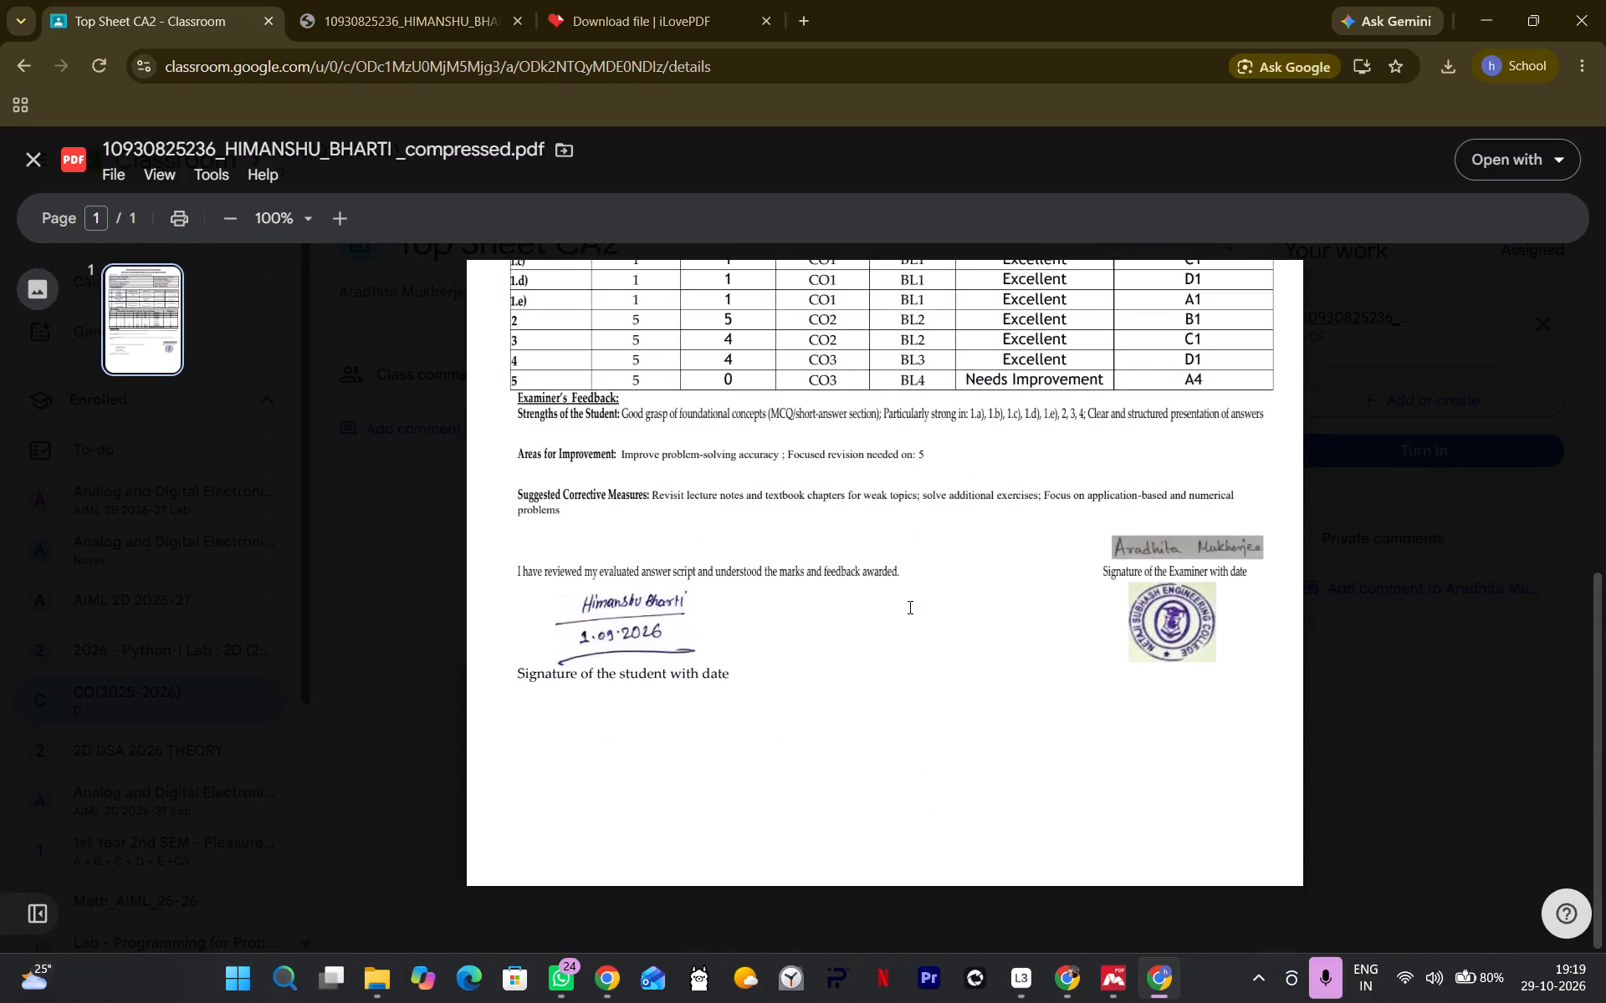
{"action": "scroll", "coordinate": [908, 607], "scroll_direction": "up", "scroll_amount": 6}
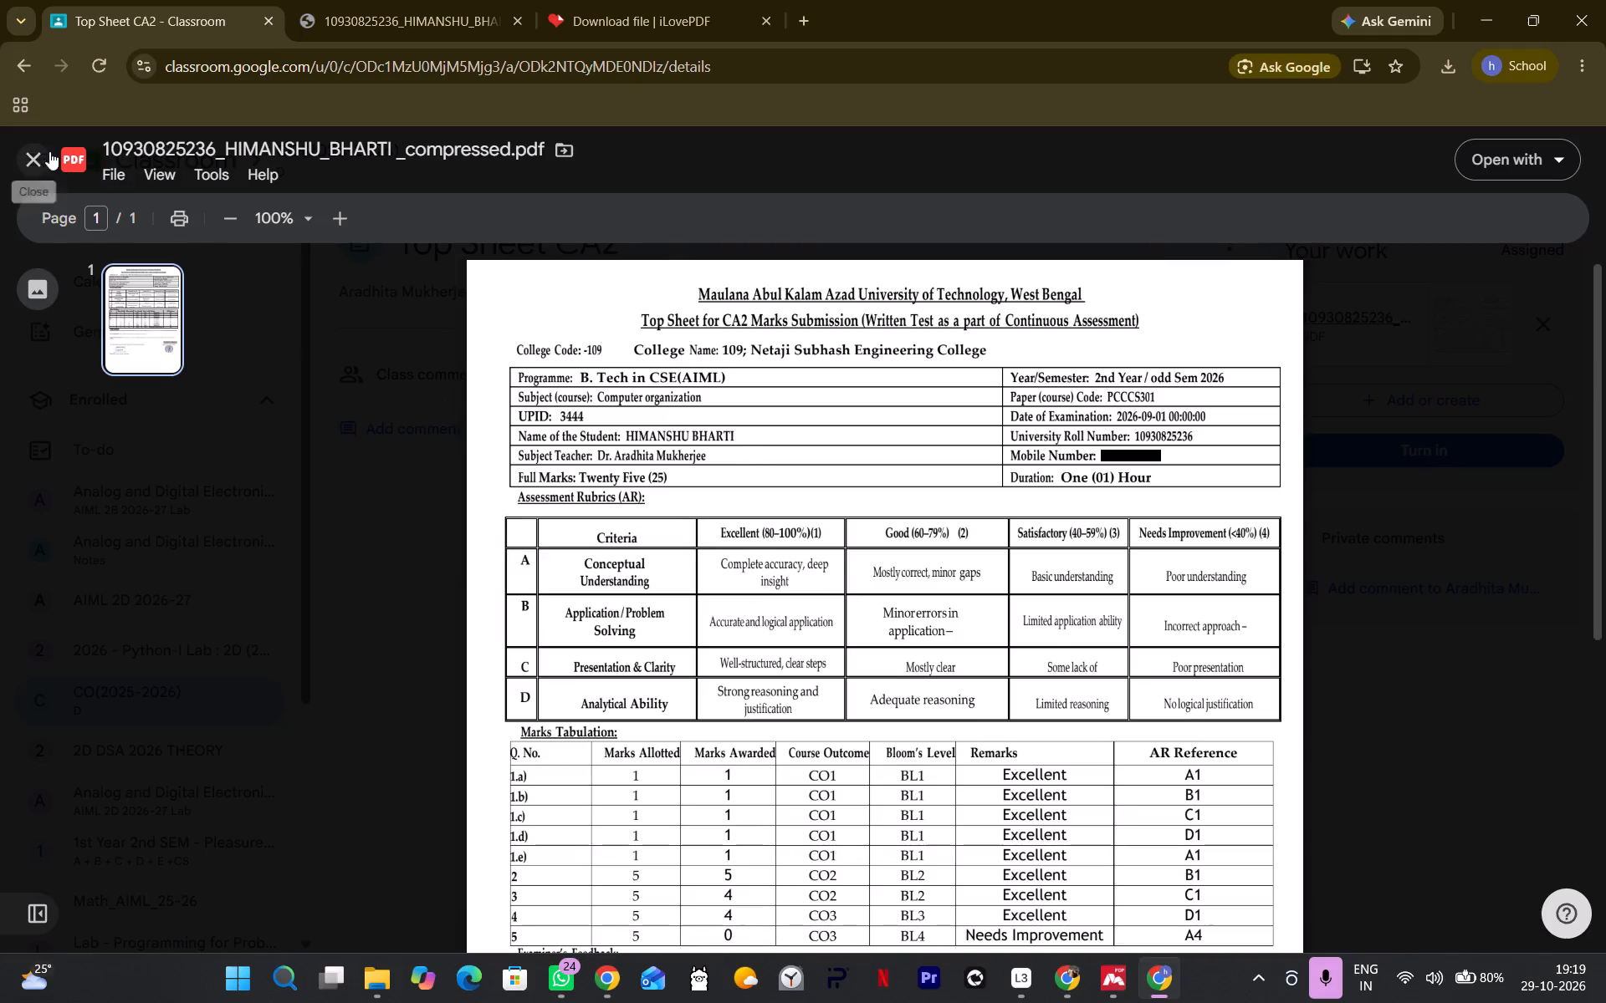
{"action": "left_click", "coordinate": [39, 156]}
Turn in the attached compressed PDF for the Top Sheet CA2 assignment and confirm the submission.
{"action": "left_click", "coordinate": [1511, 445]}
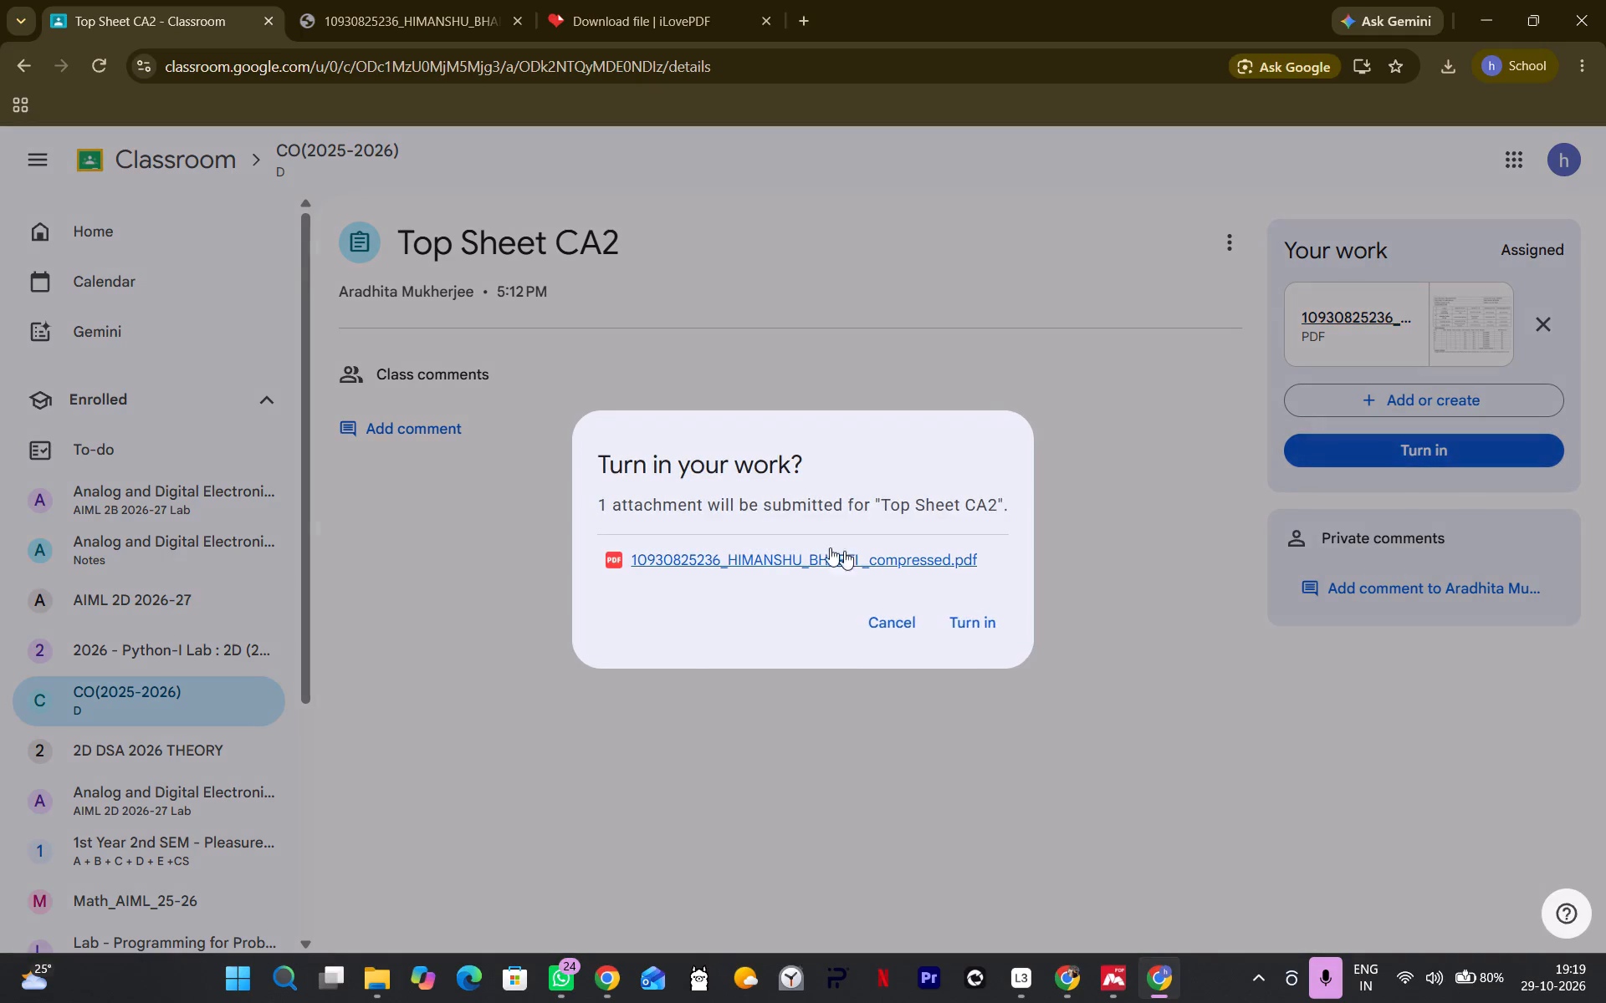
{"action": "left_click", "coordinate": [967, 620]}
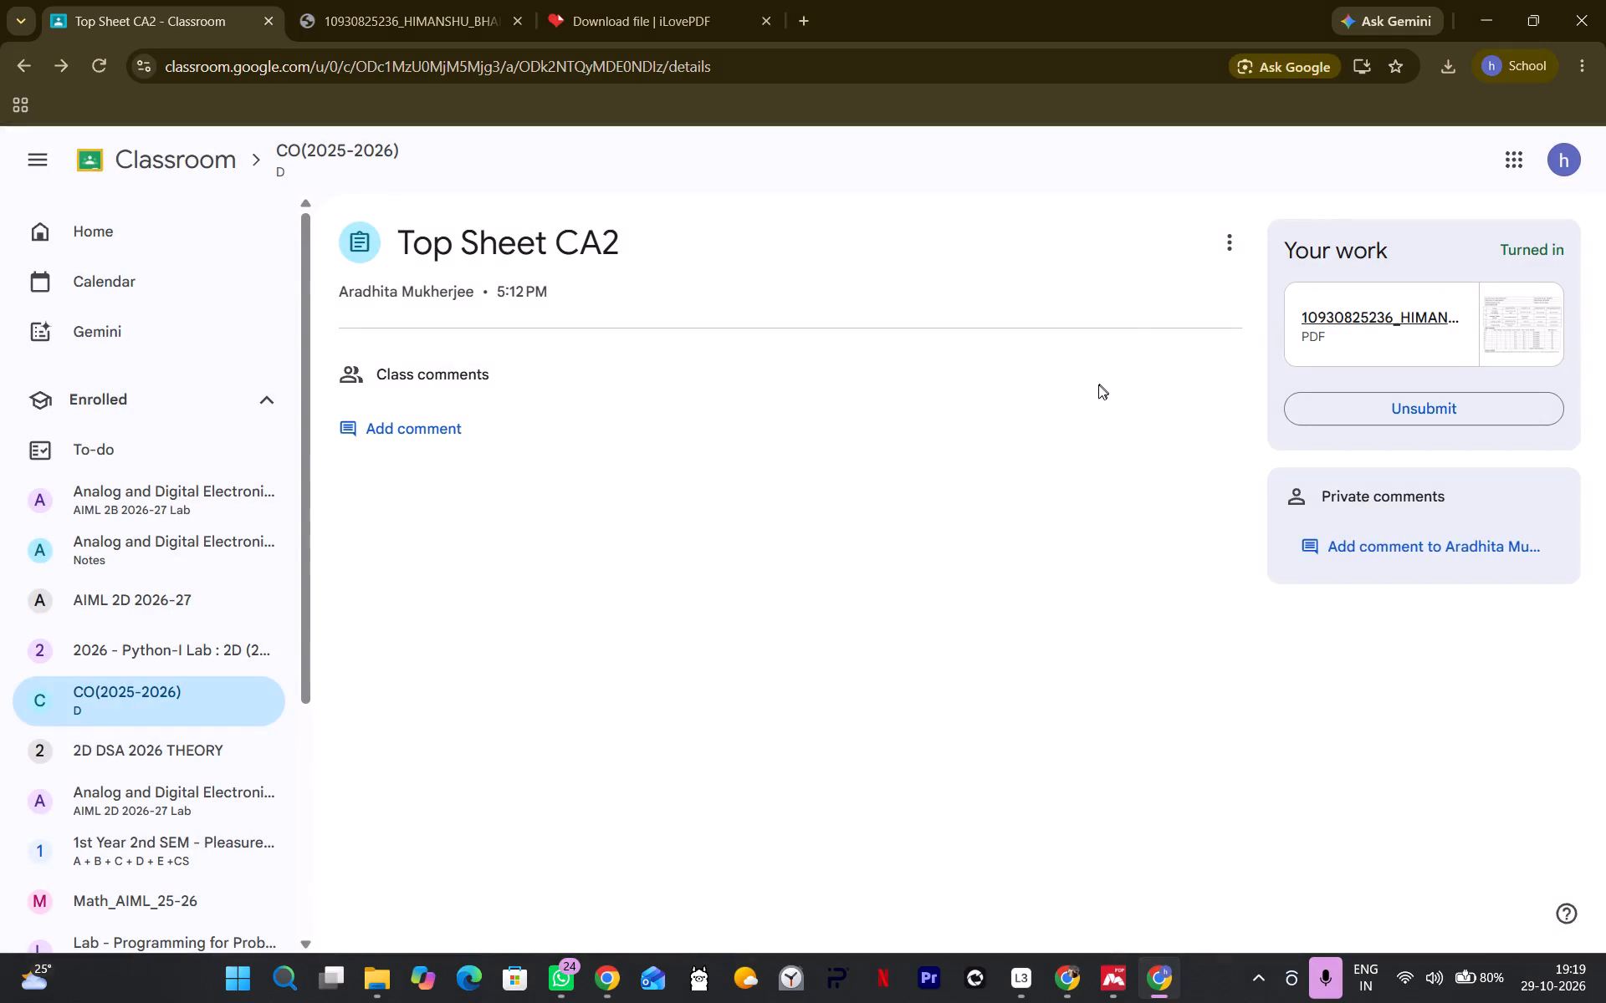
Close the browser window and minimize the Downloads folder window, returning to WhatsApp.
{"action": "left_click", "coordinate": [1605, 0]}
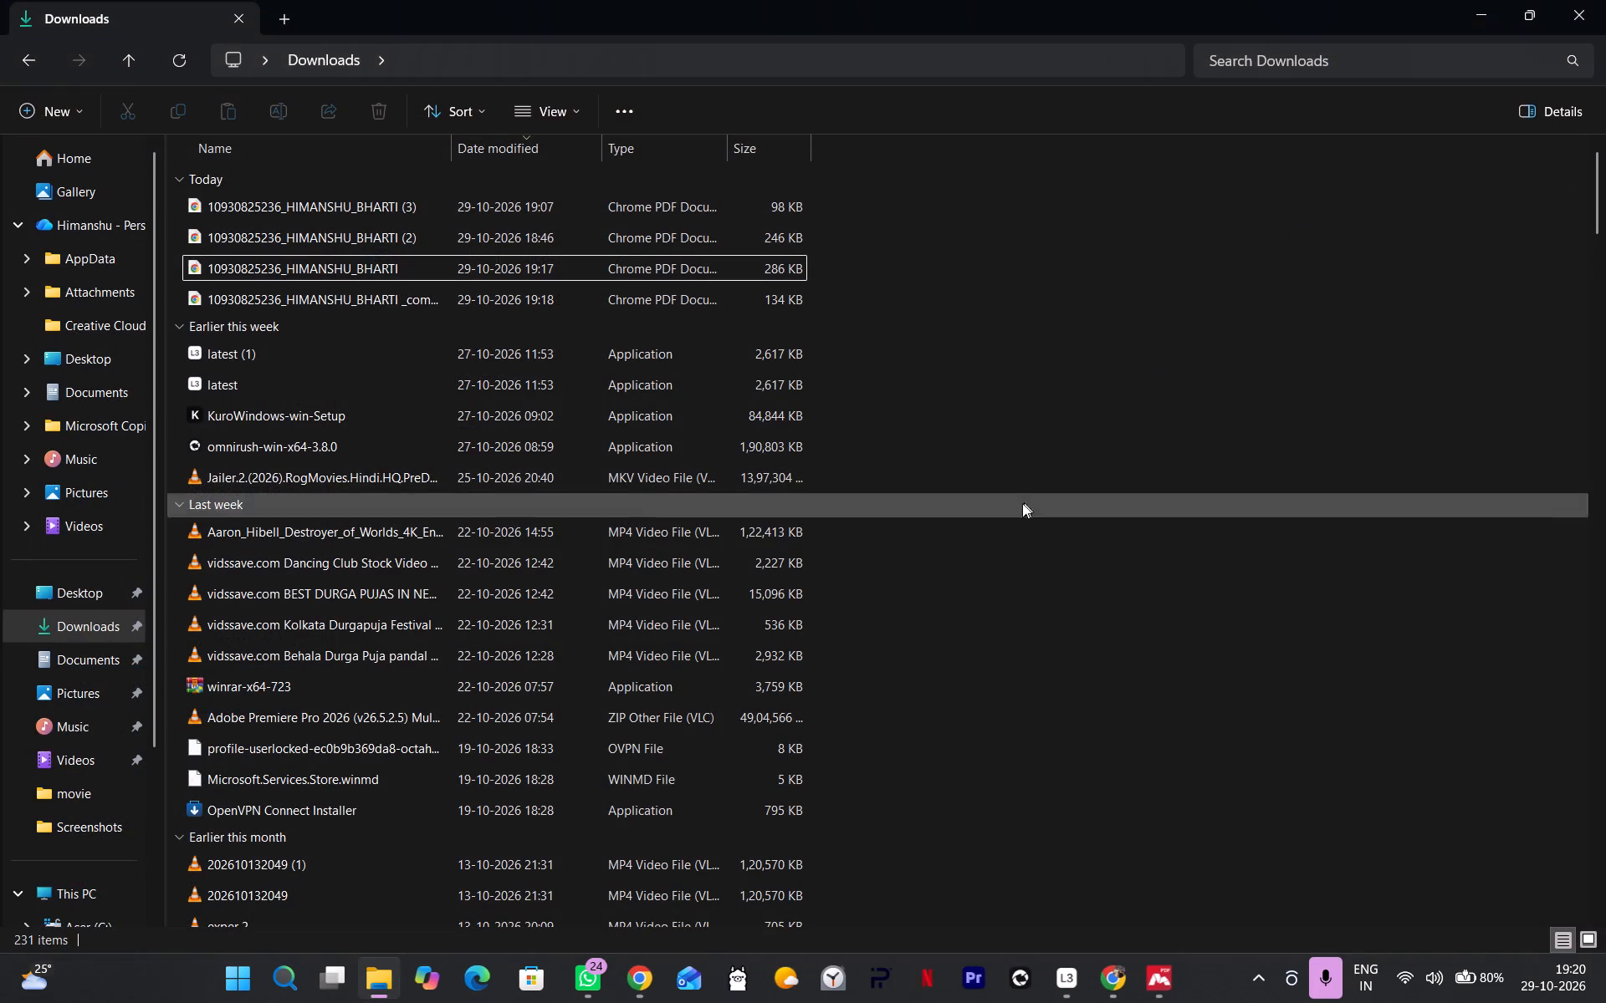
{"action": "left_click", "coordinate": [979, 274]}
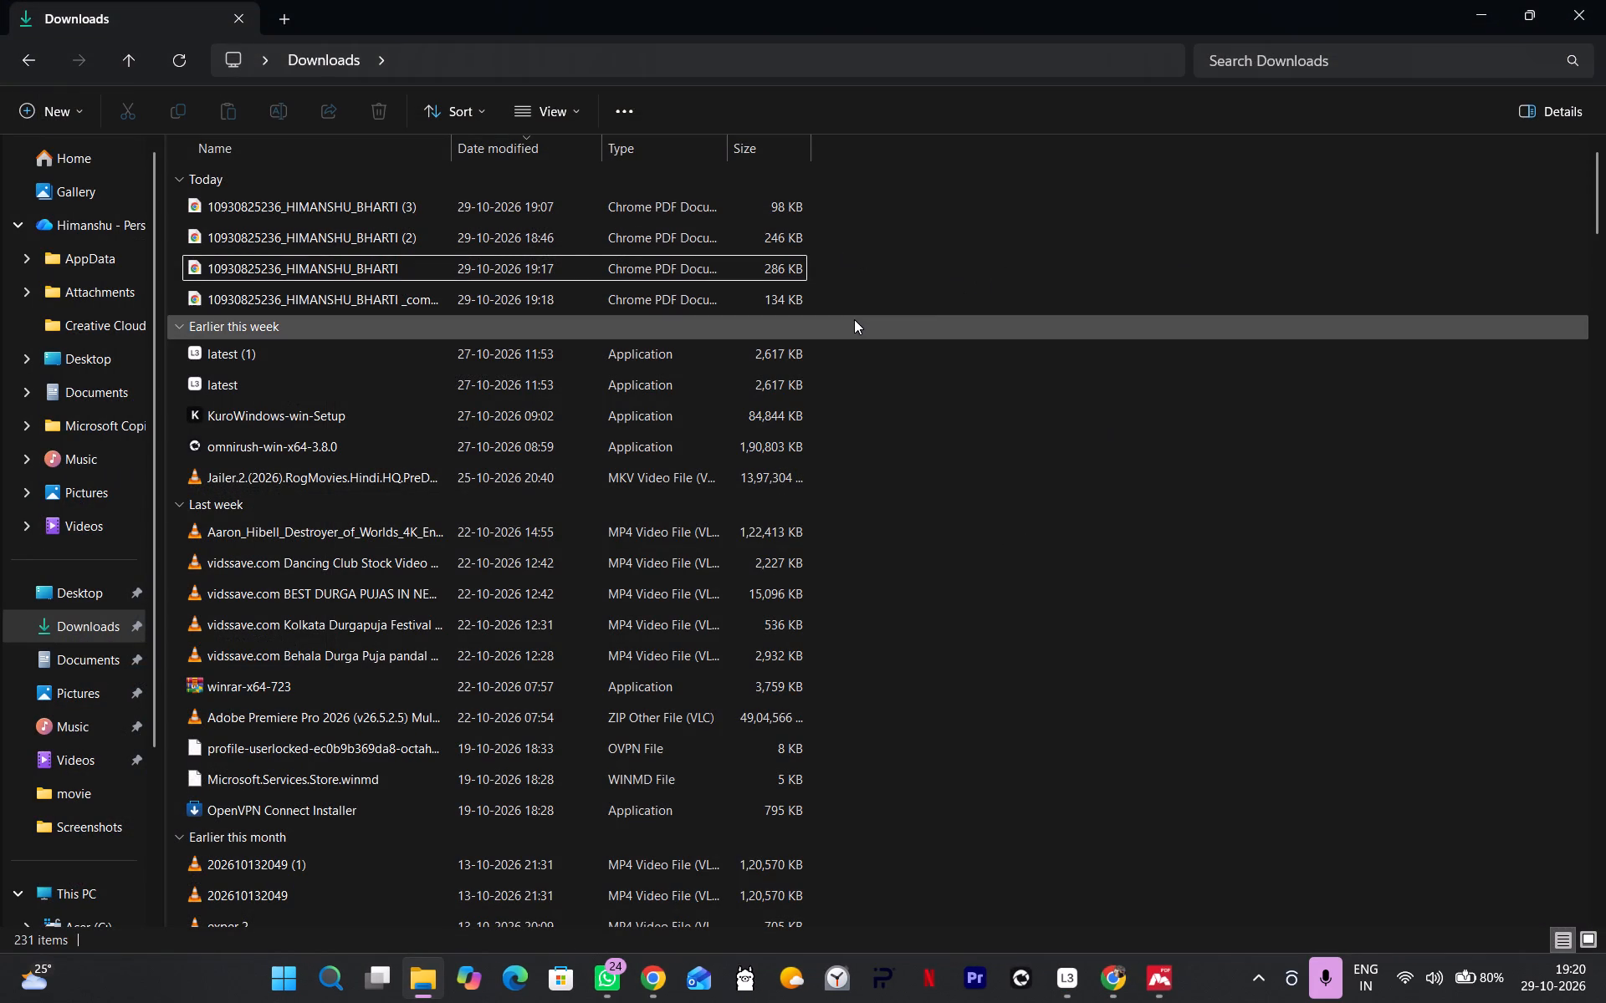
{"action": "left_click", "coordinate": [1428, 429]}
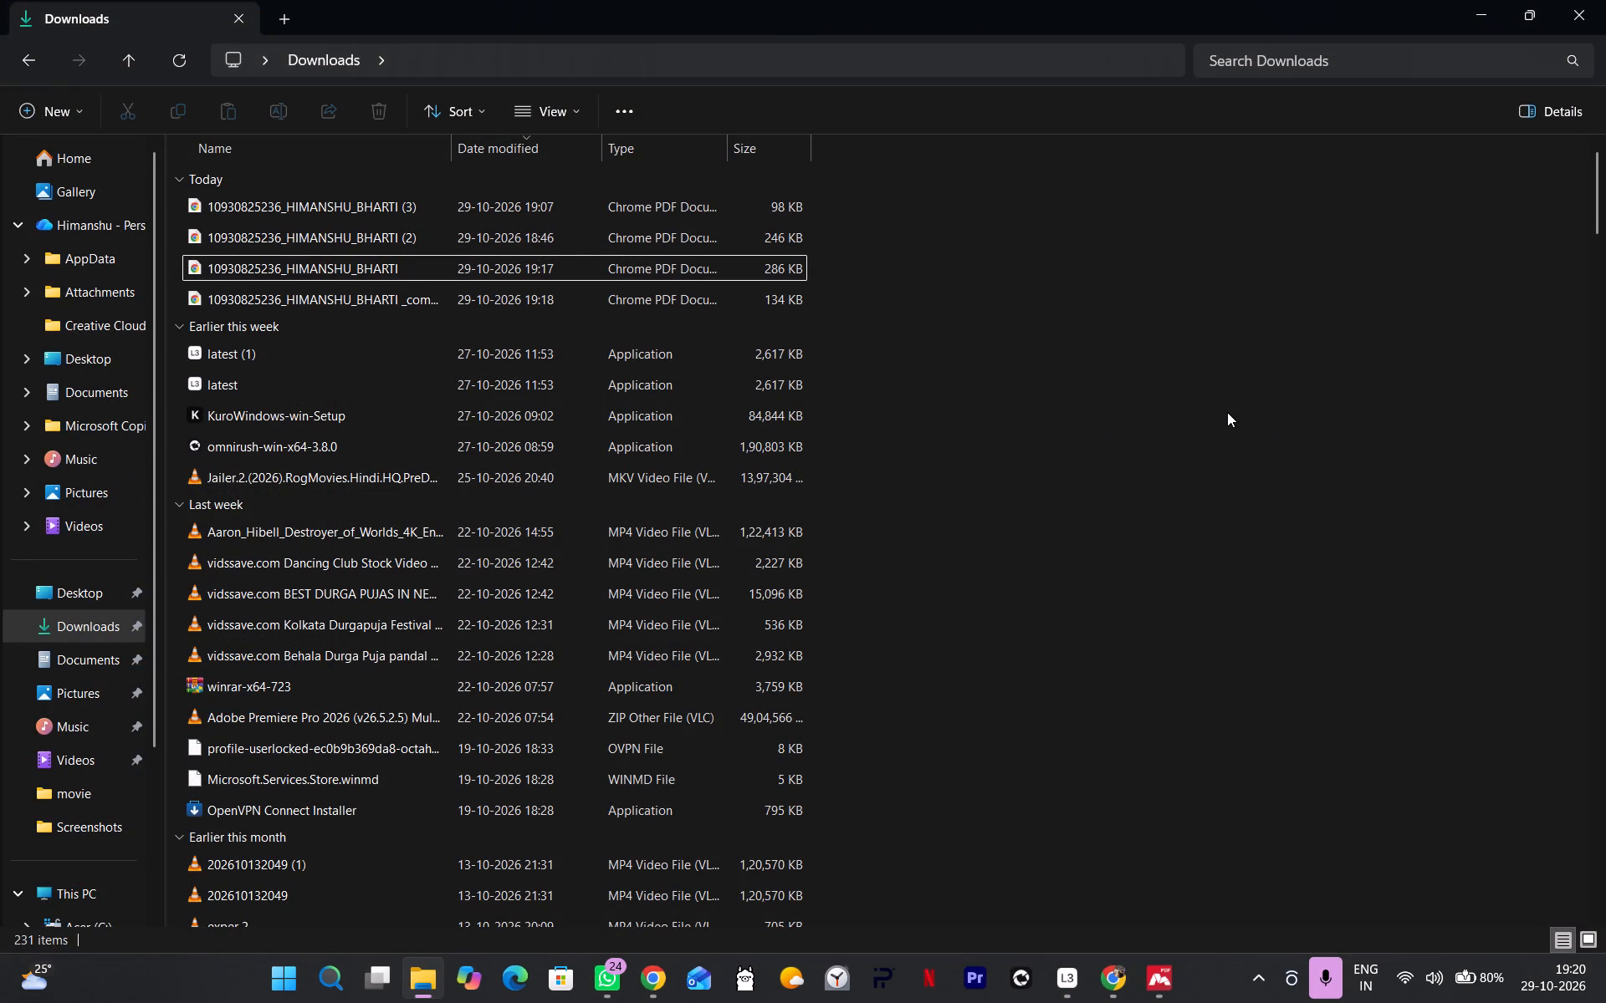
{"action": "left_click", "coordinate": [1481, 16]}
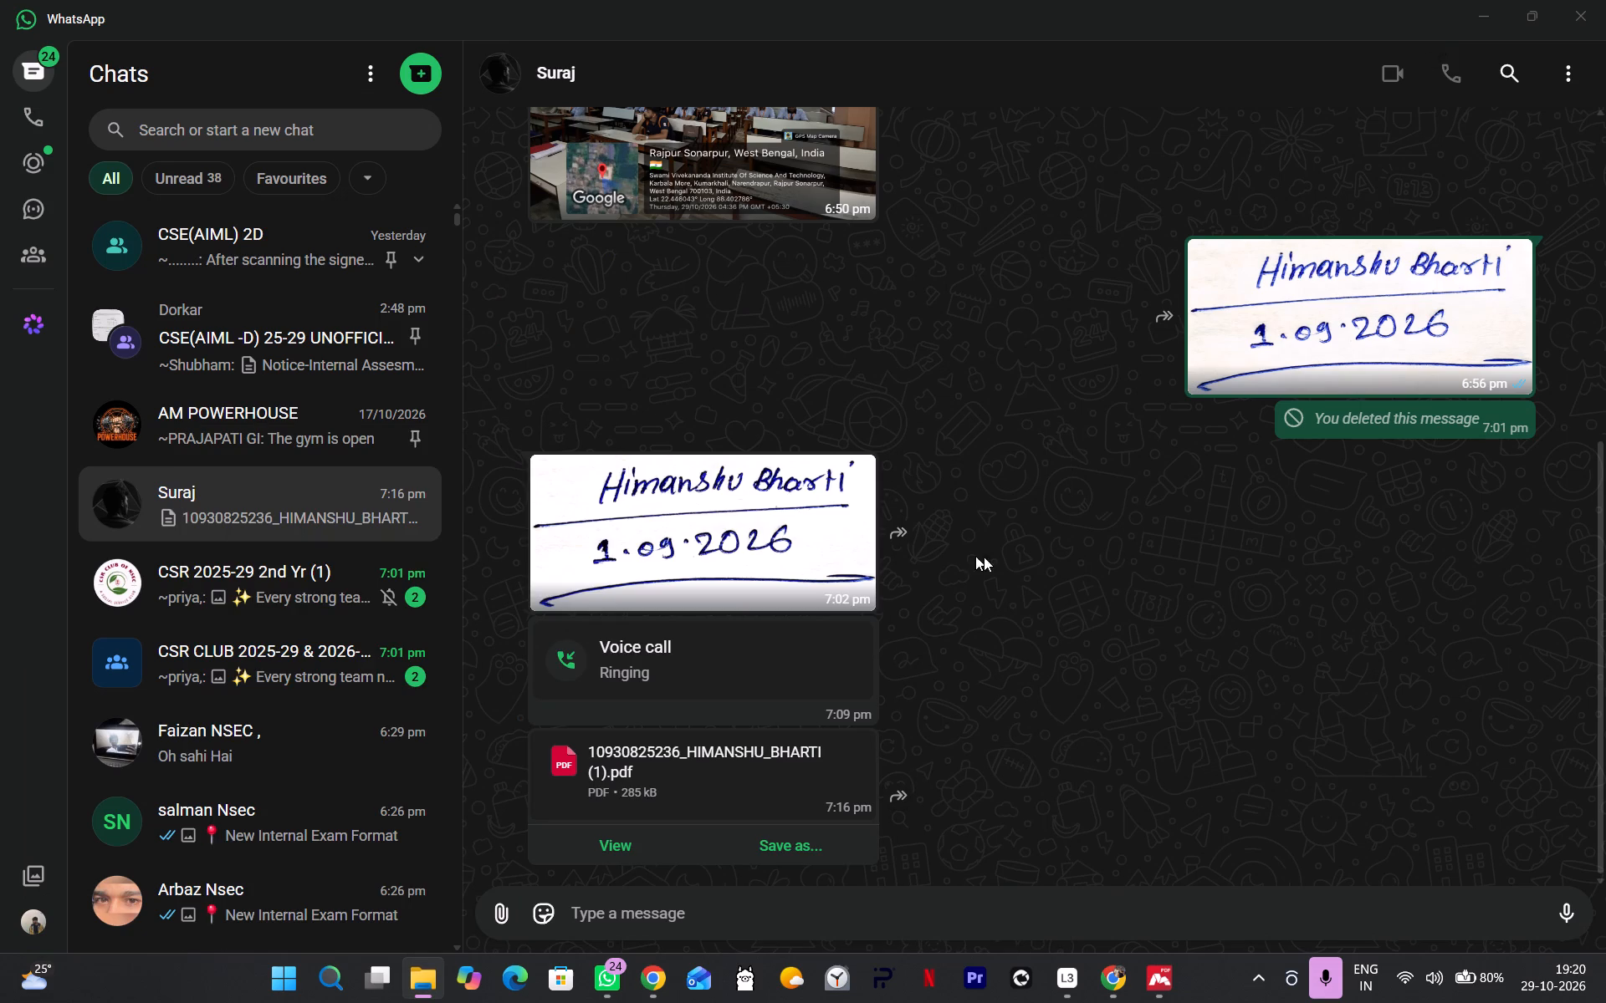